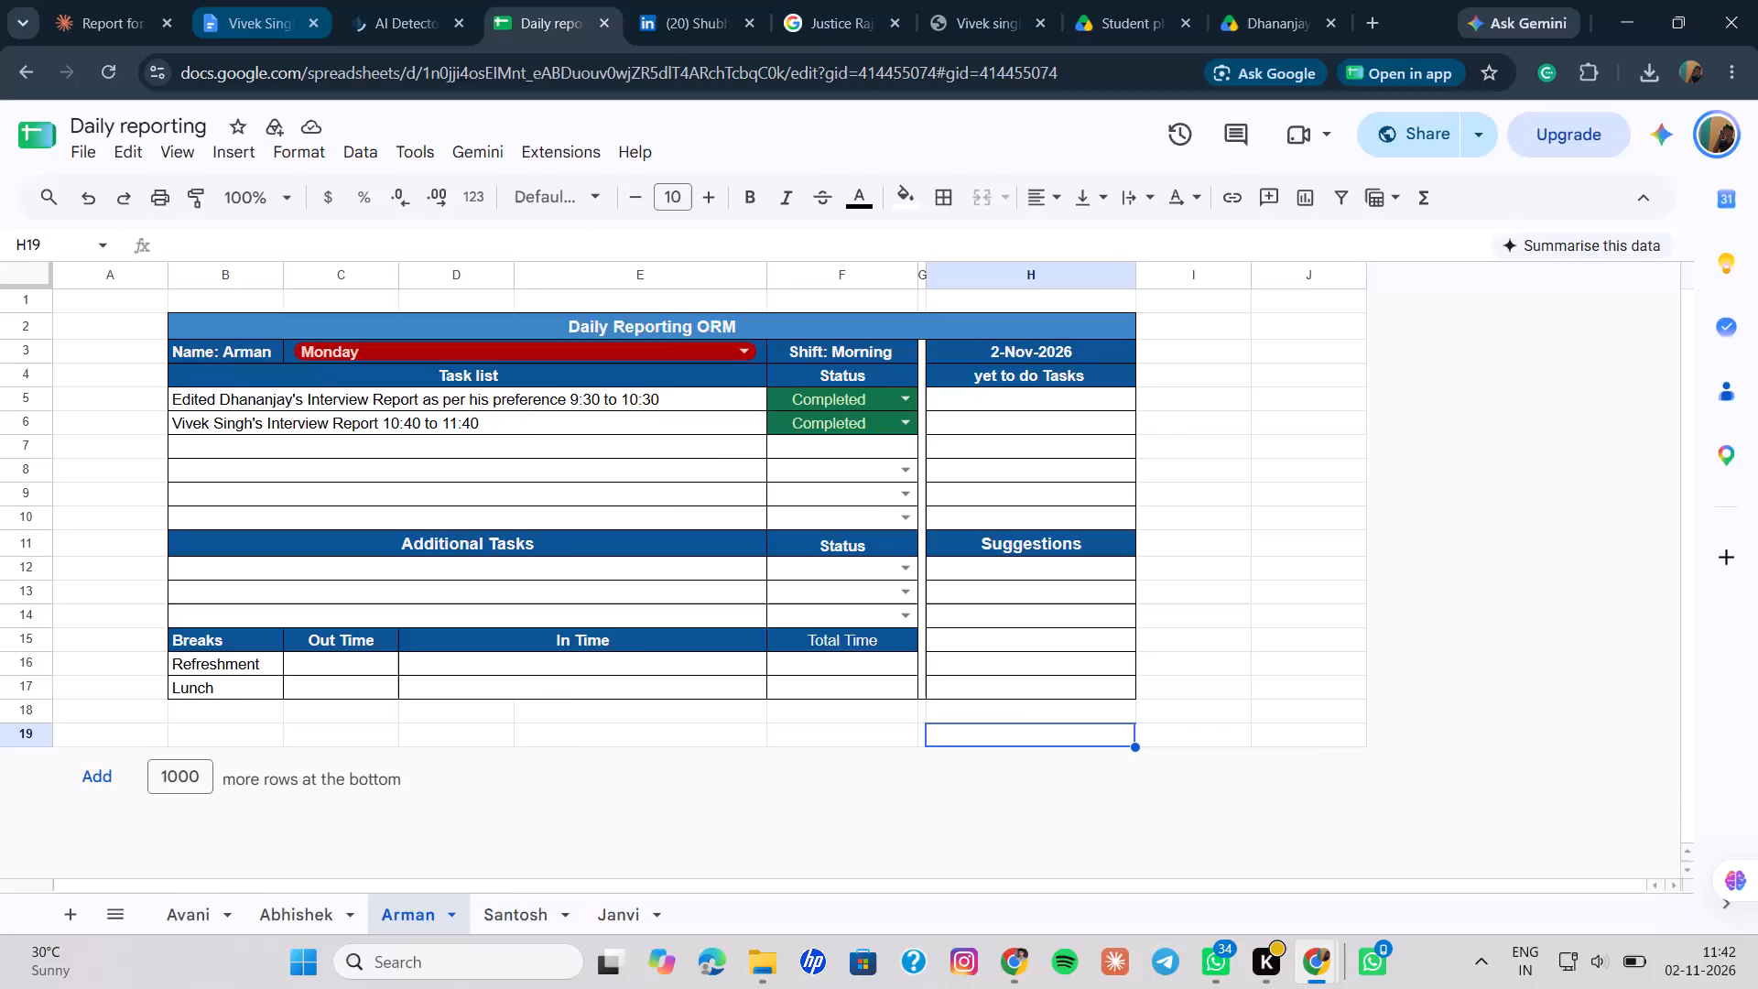
Open the document "Dhananjay: From Nervous Moot Court Rounds to a Placement Letter at Parul Institute of Law" from the Docs file list.
click(263, 7)
click(38, 129)
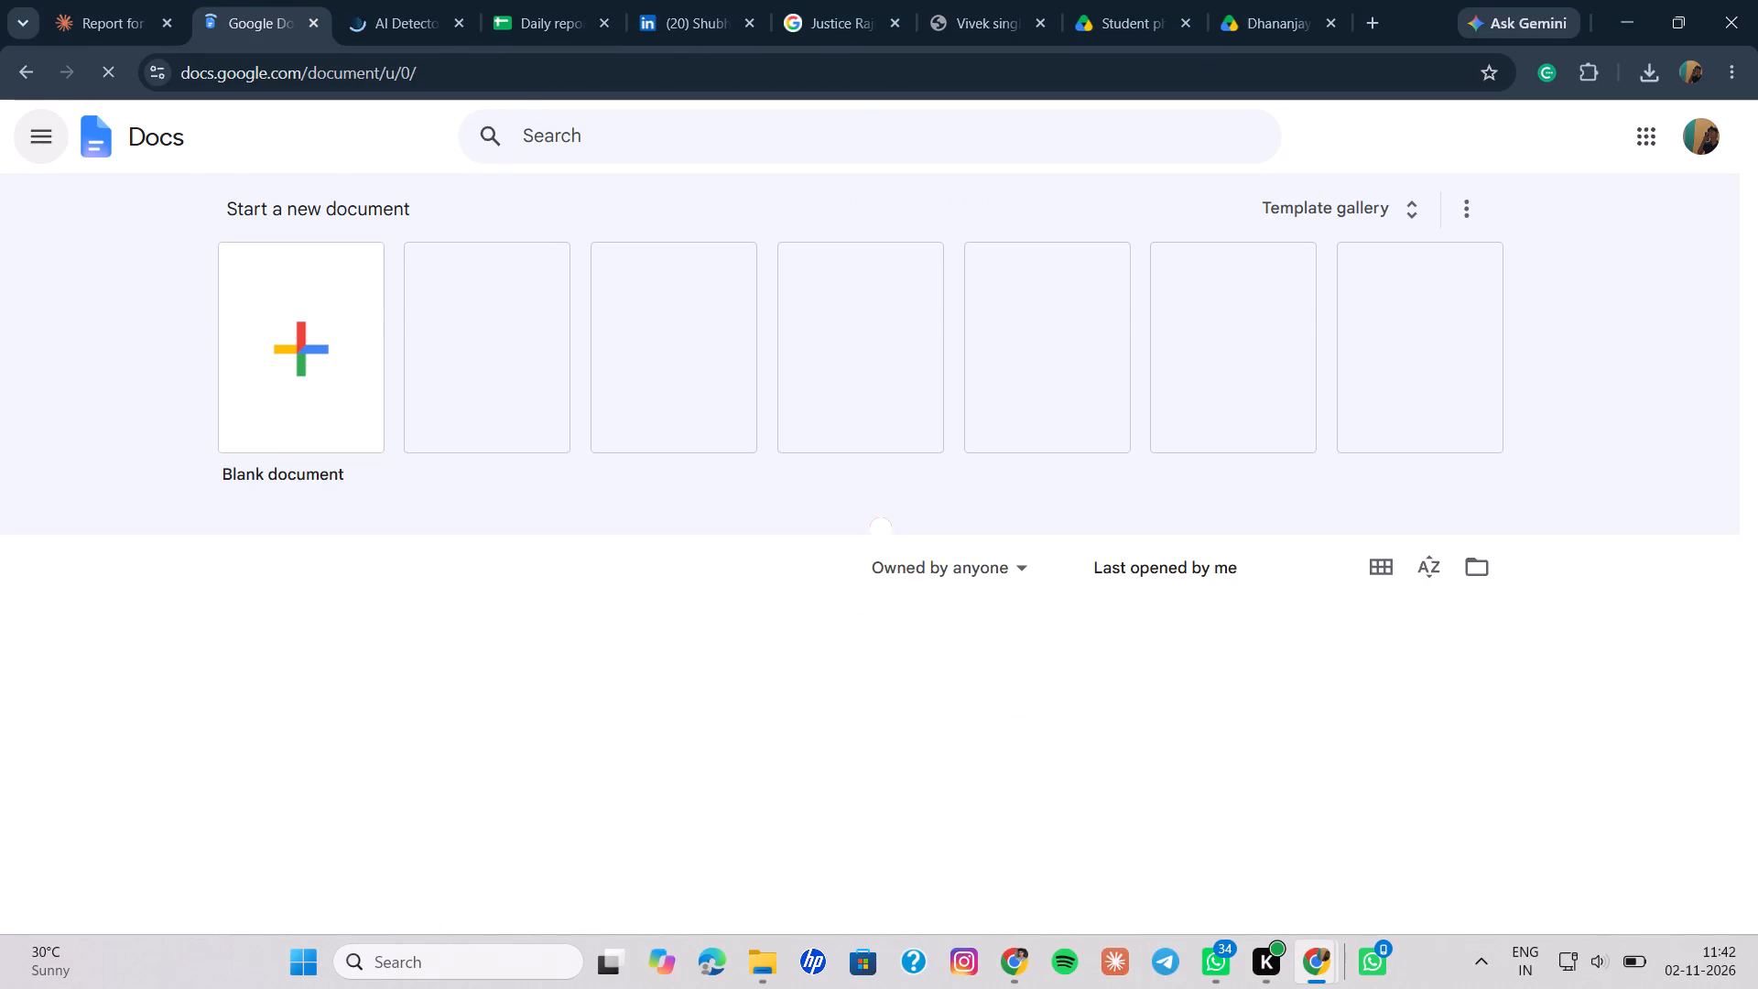
scroll(724, 440, down, 2)
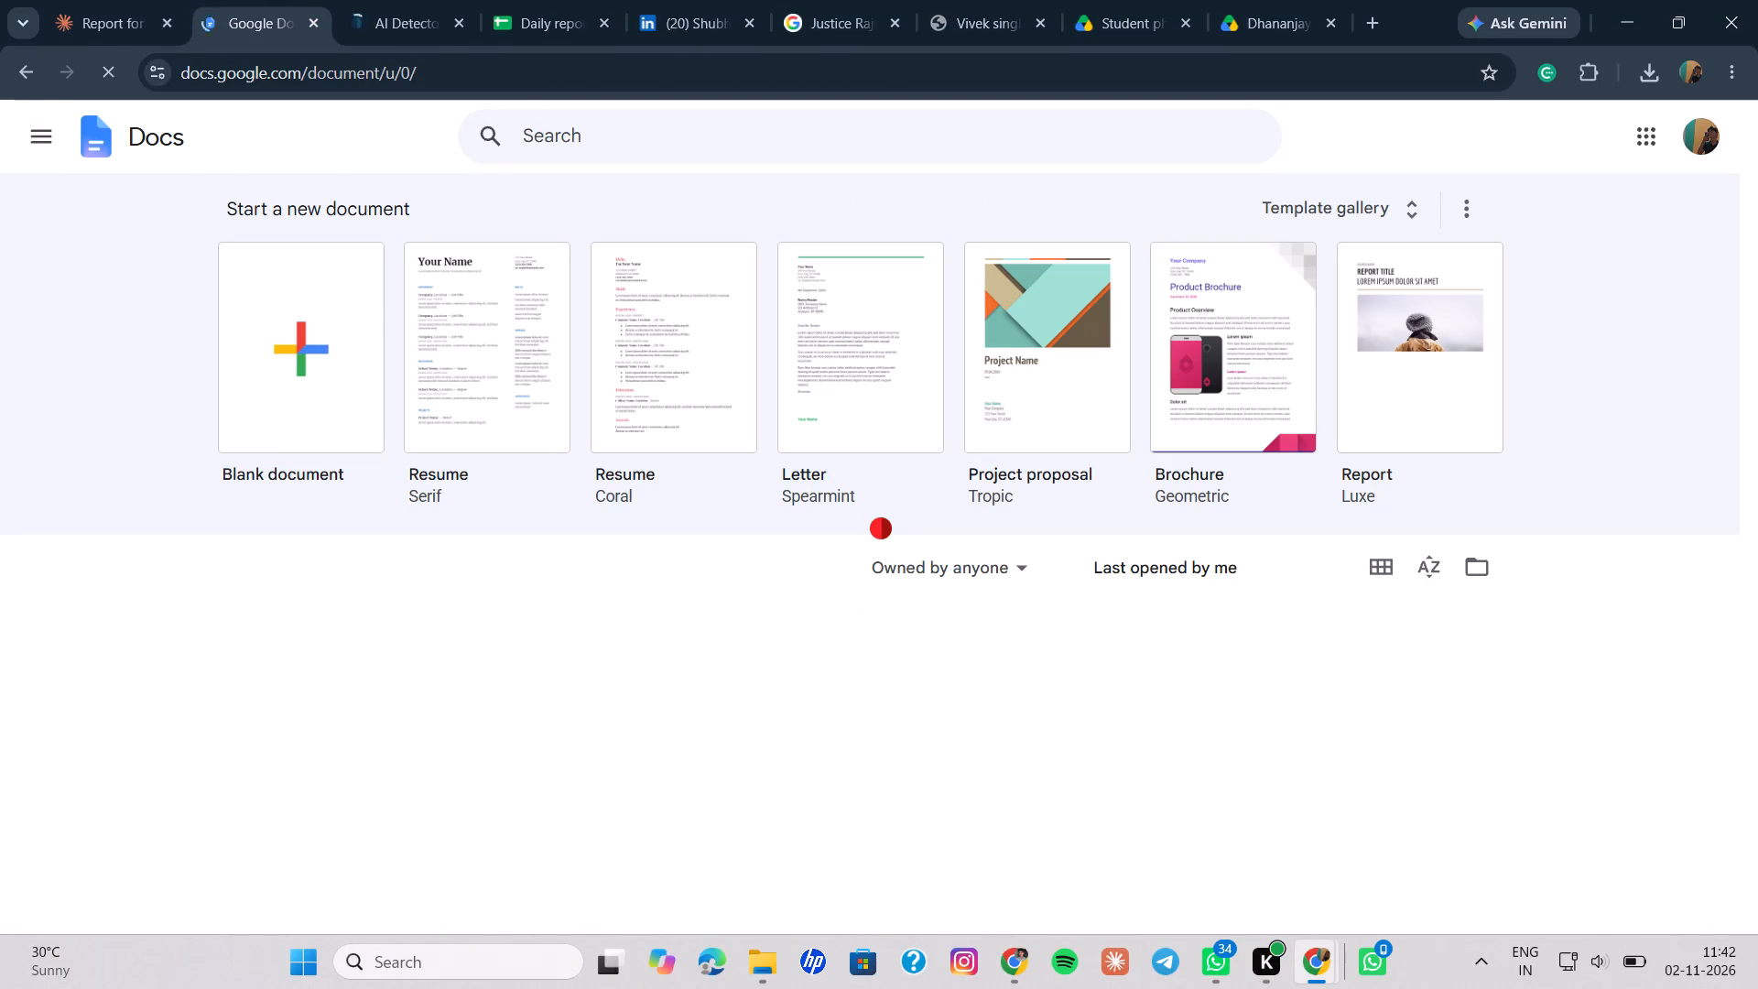
scroll(644, 605, down, 3)
scroll(526, 564, down, 2)
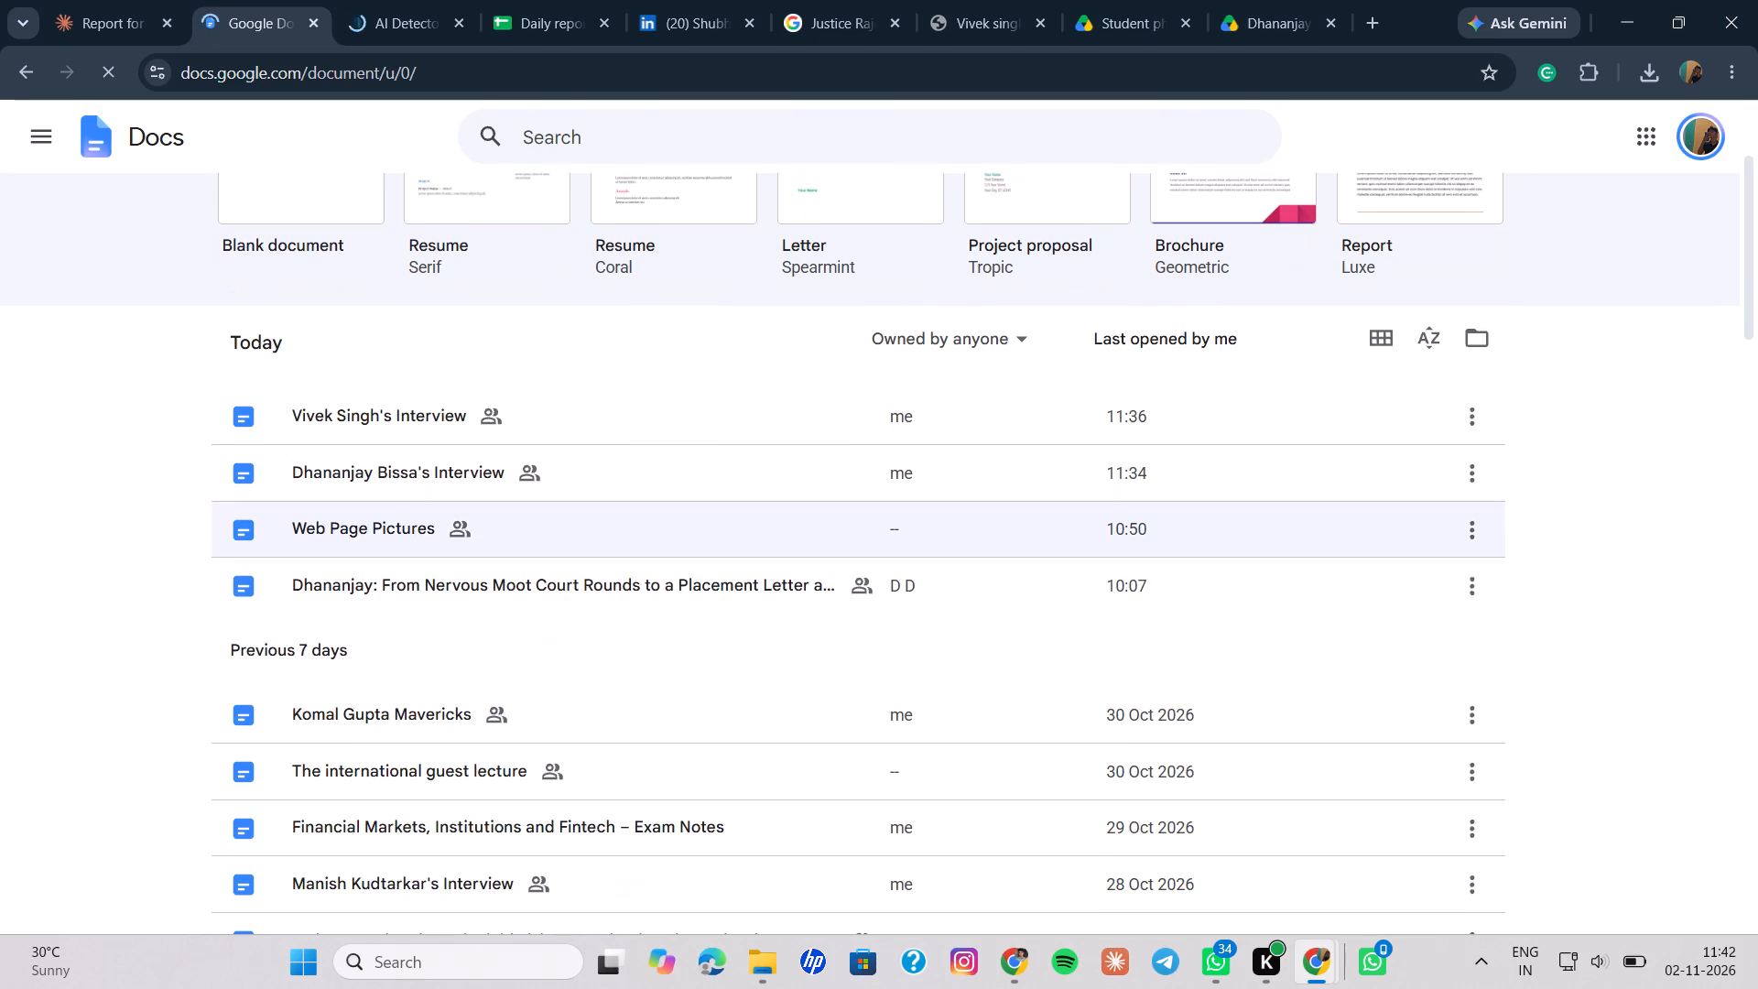
double_click(396, 584)
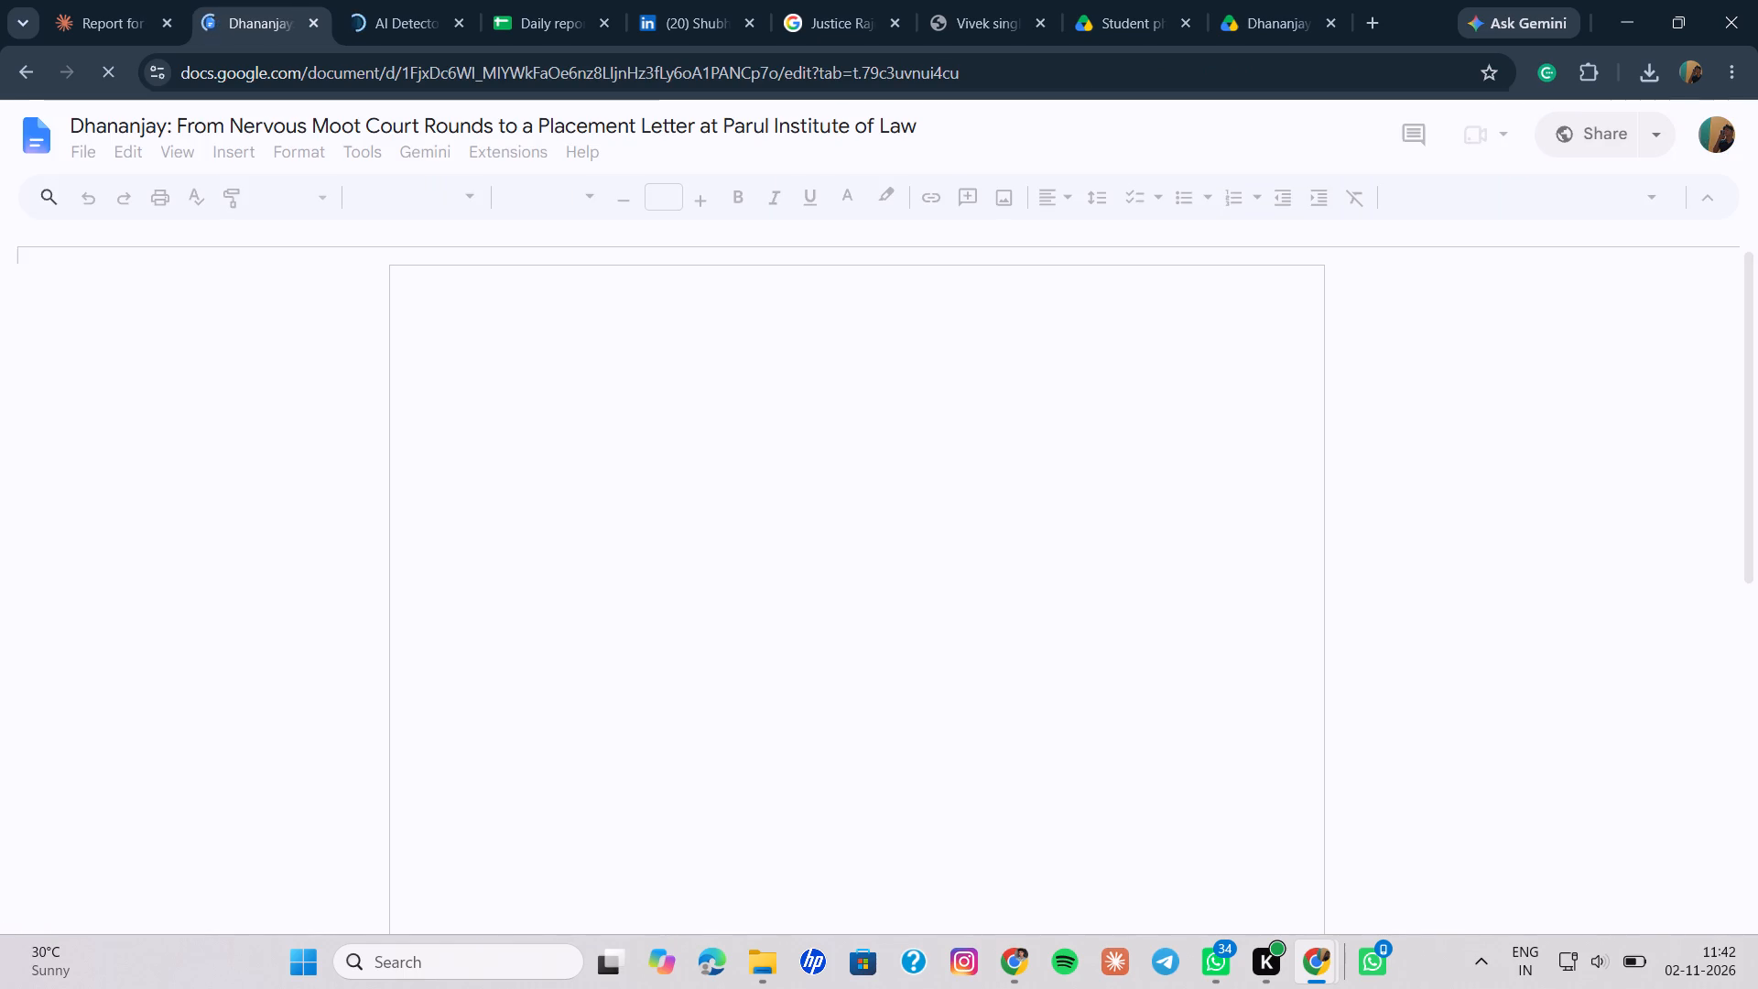
Dismiss the signed-in account notice and highlight in red the sentence naming a favourite teacher under "Why Parul, Without a Grand Plan".
scroll(526, 360, down, 1)
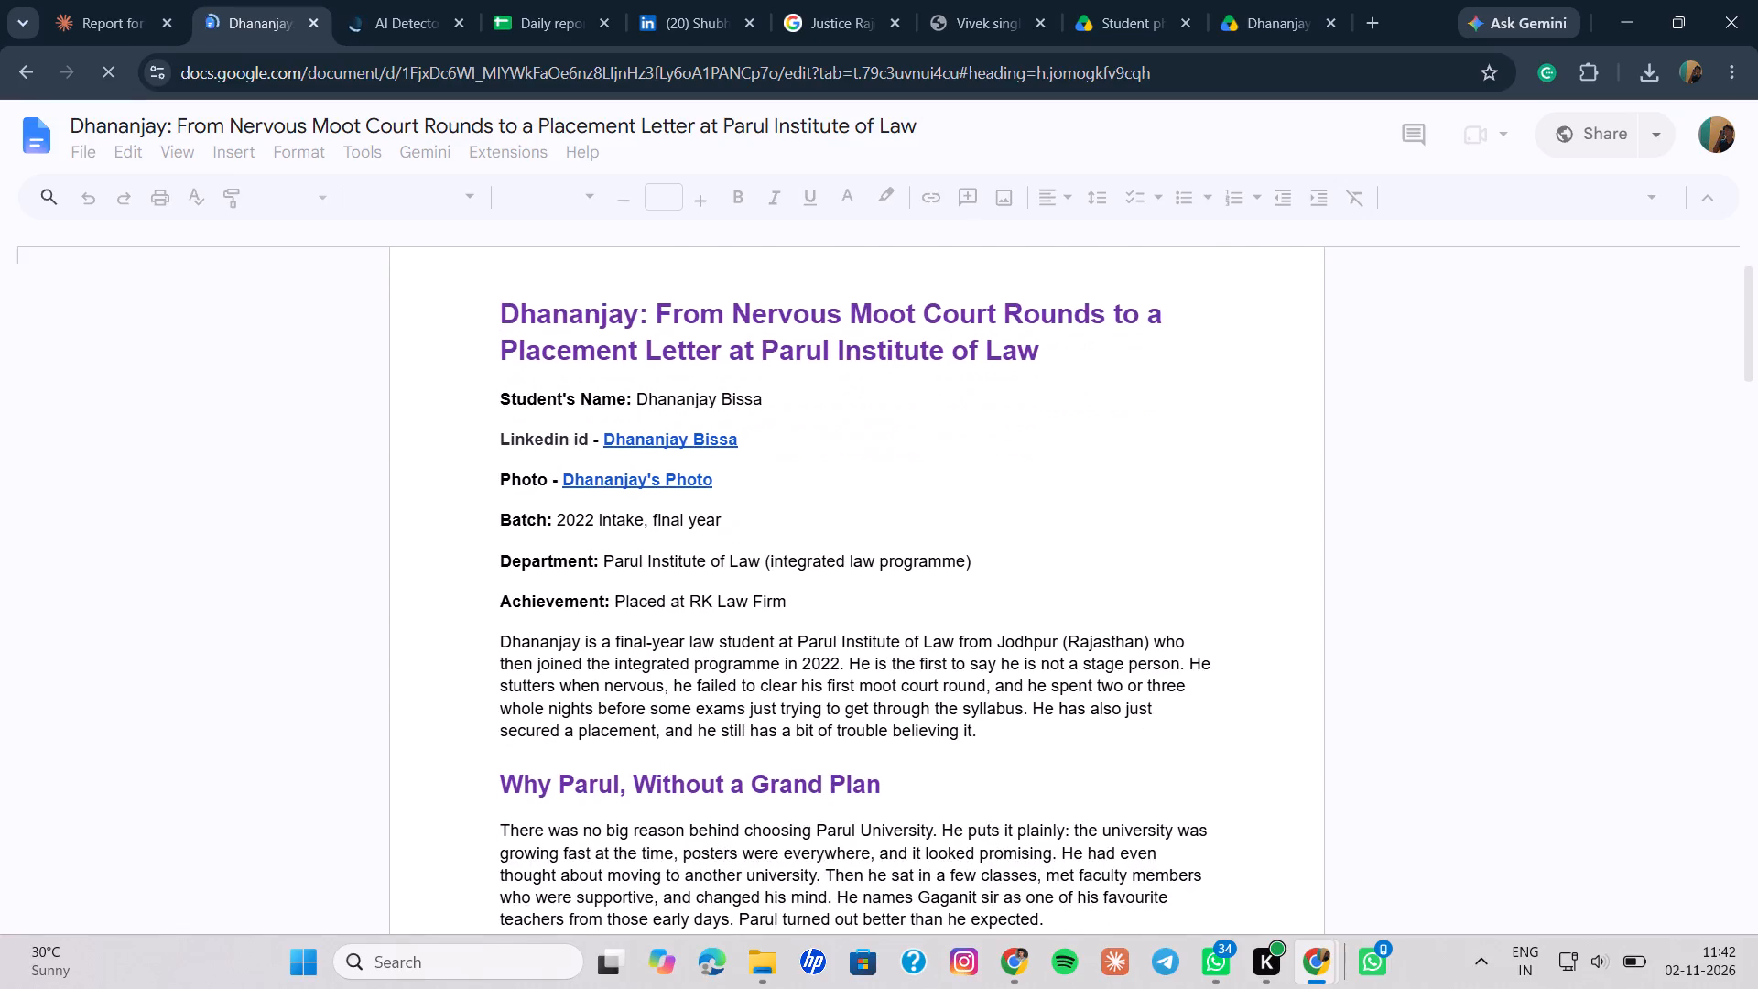
click(736, 526)
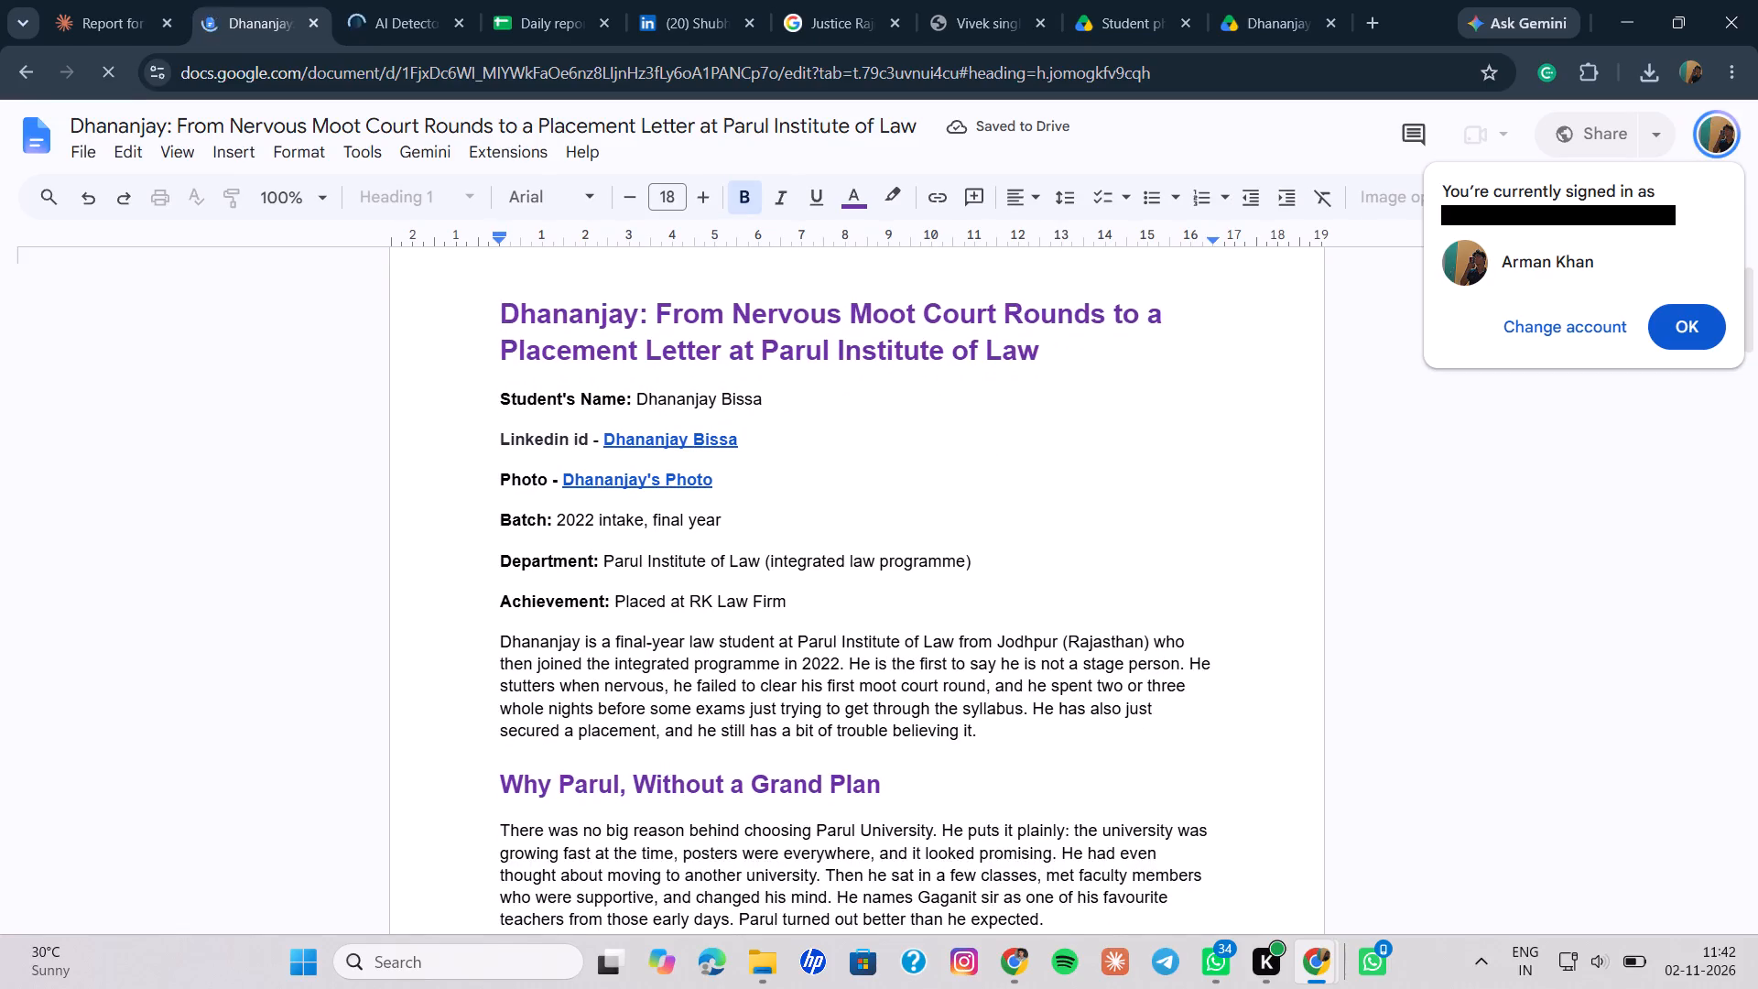
scroll(837, 539, down, 1)
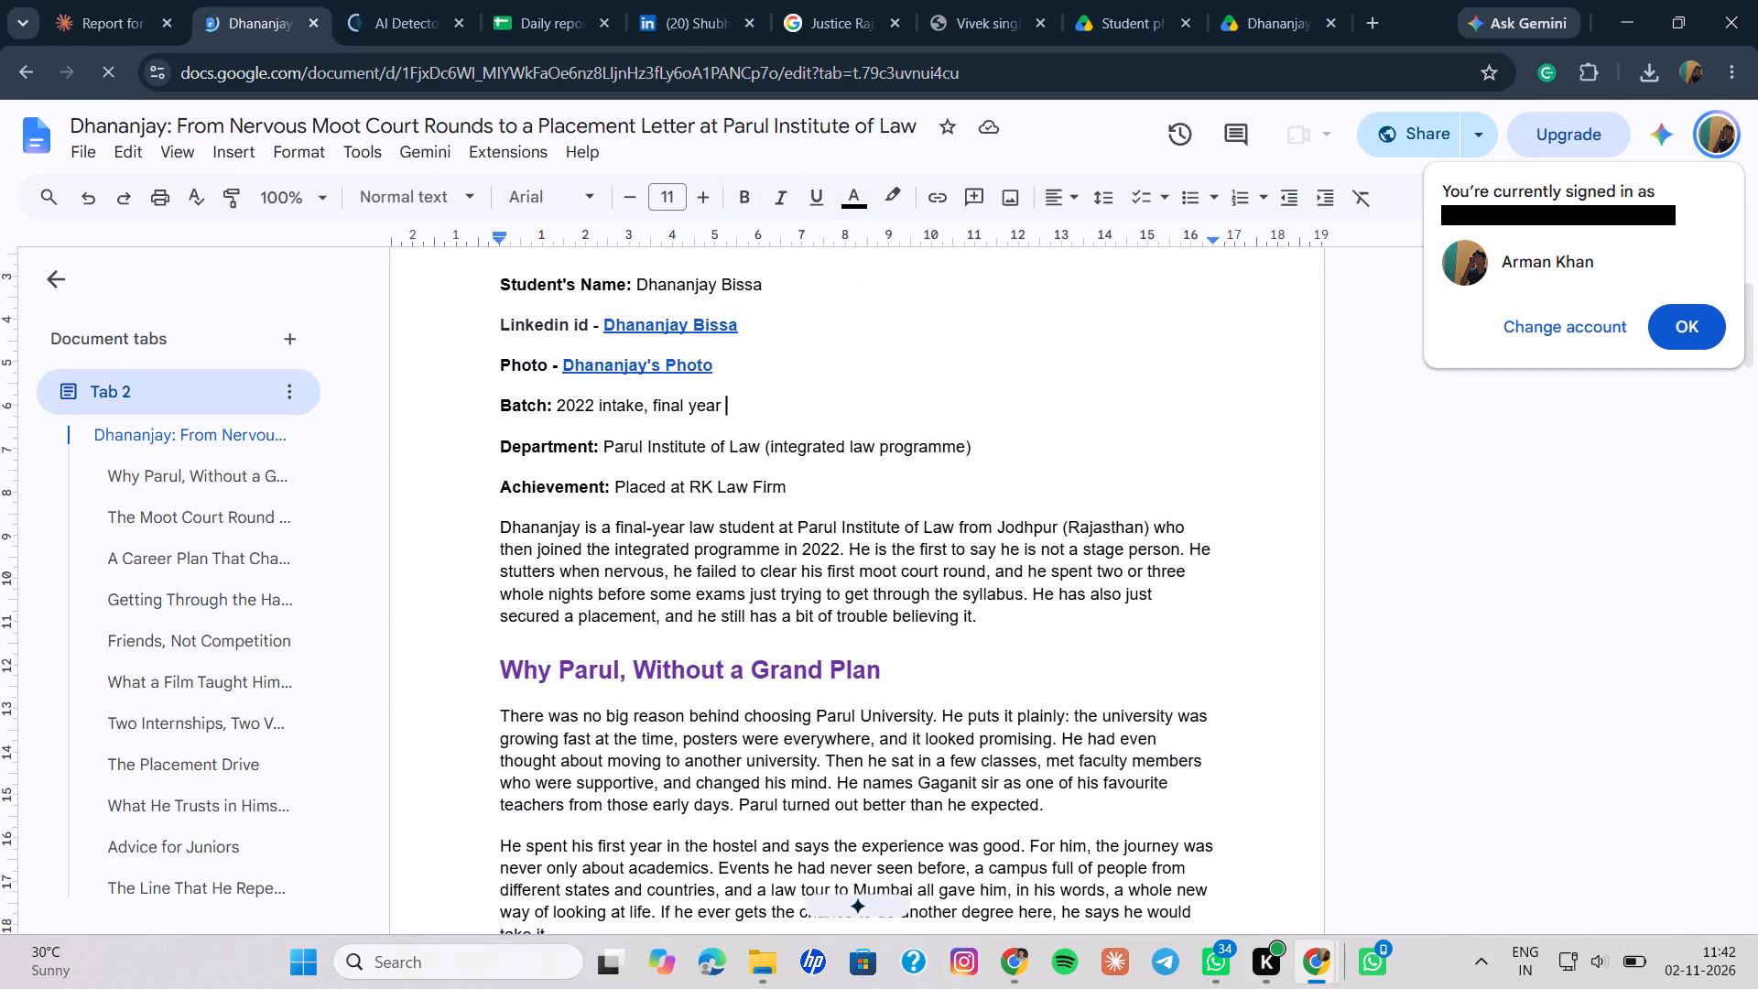
scroll(849, 573, down, 1)
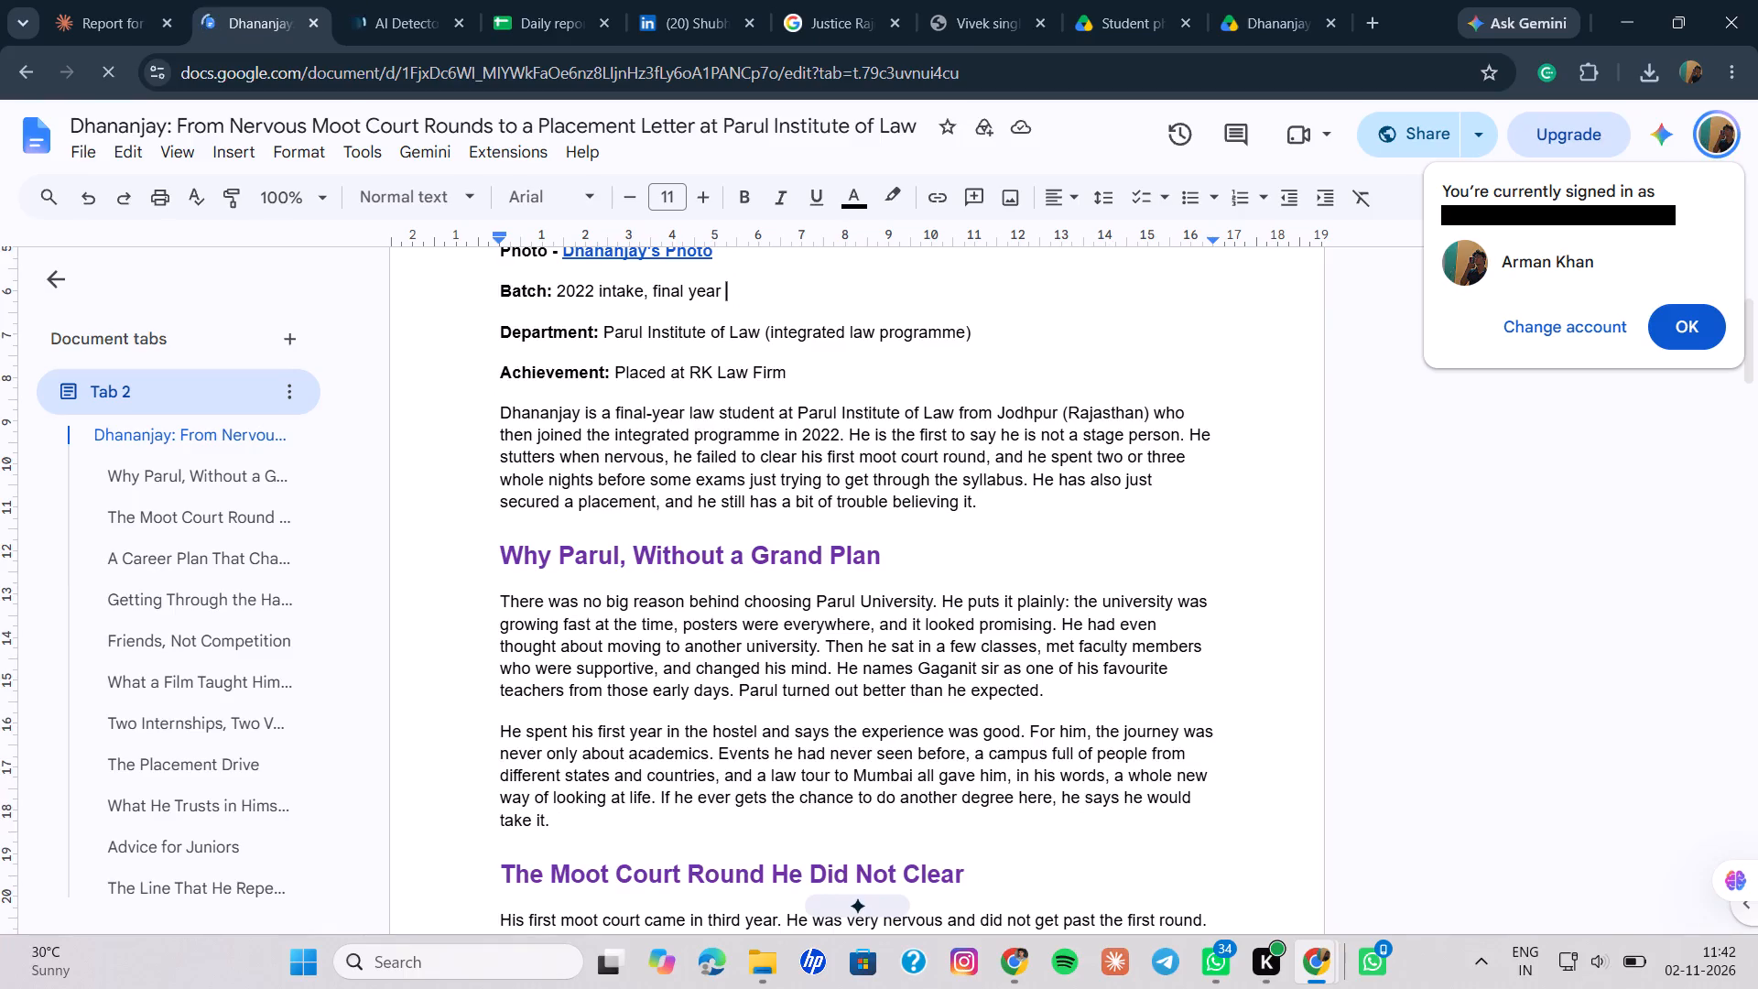
click(945, 644)
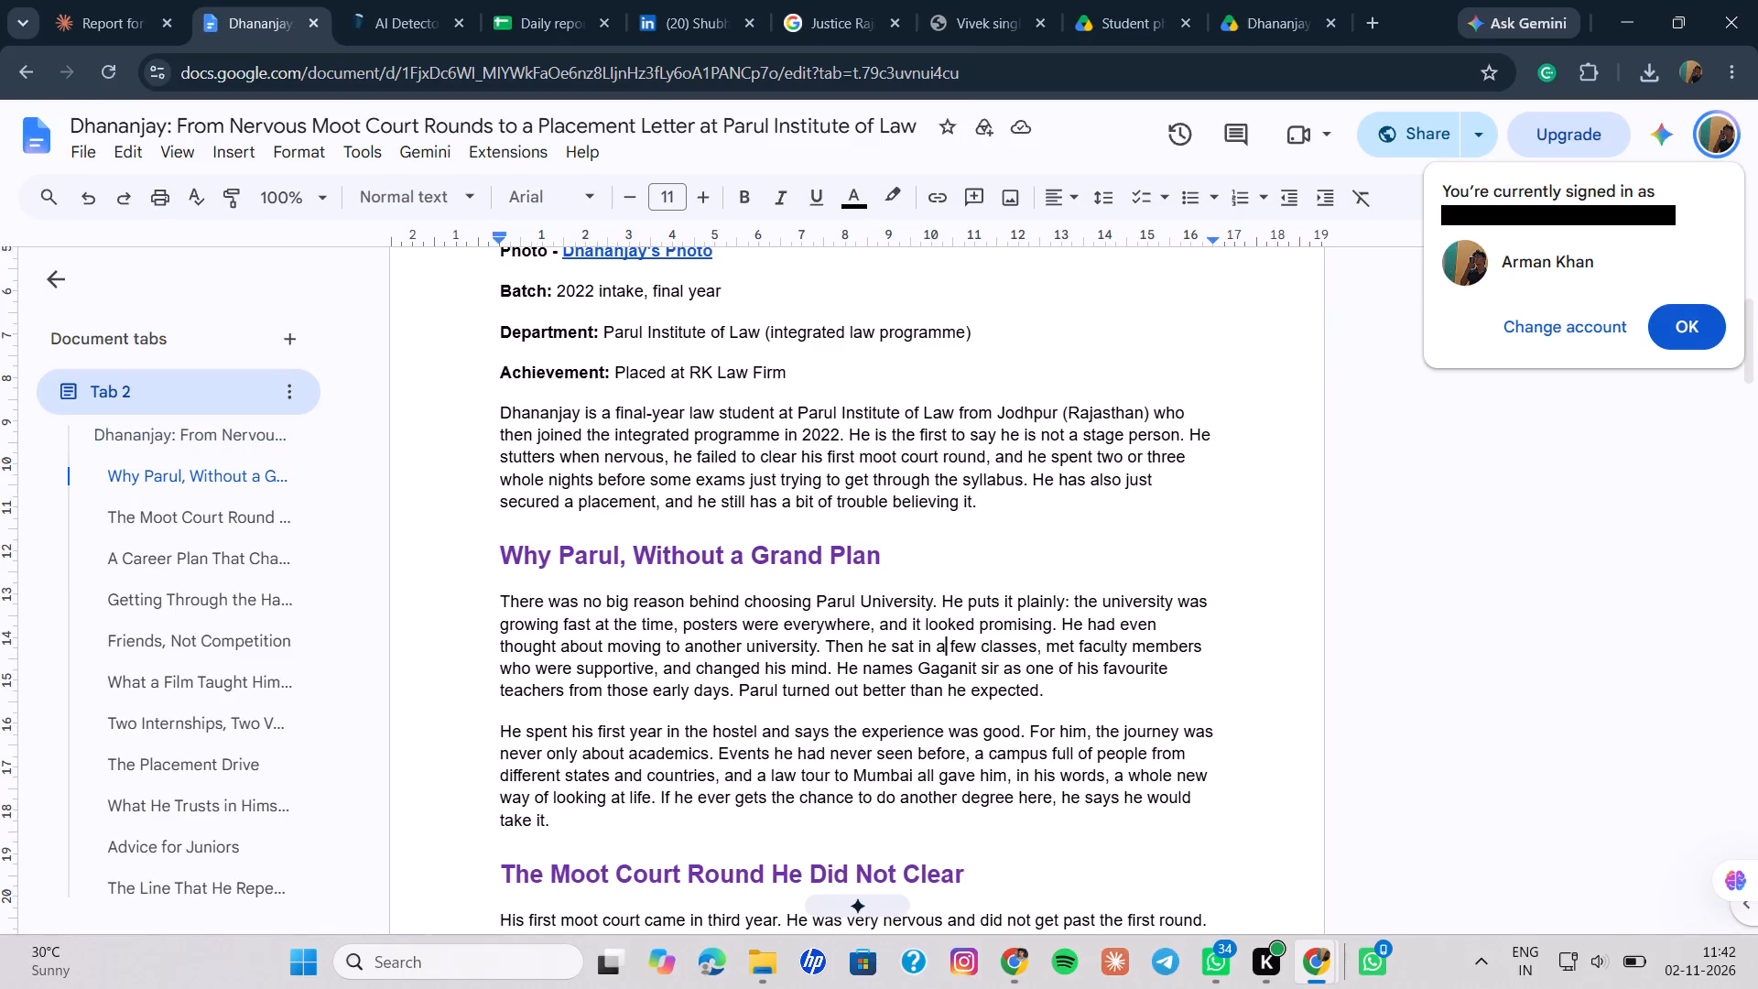
click(1660, 320)
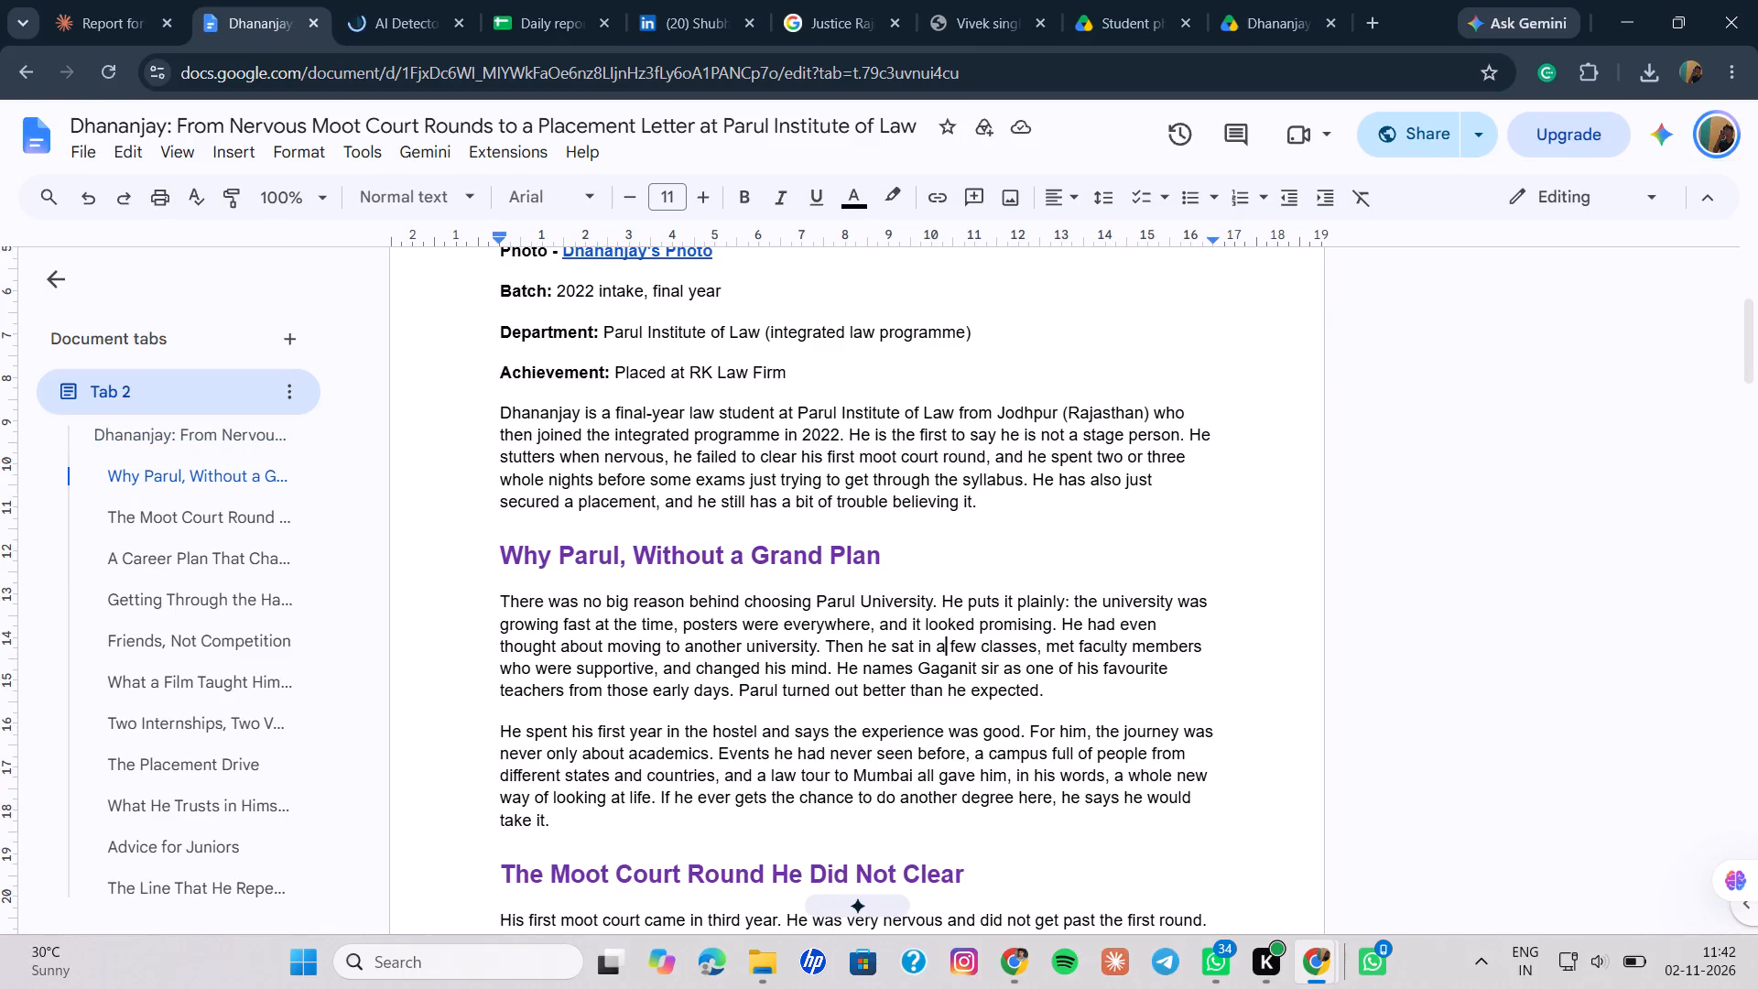
drag(839, 668, 728, 686)
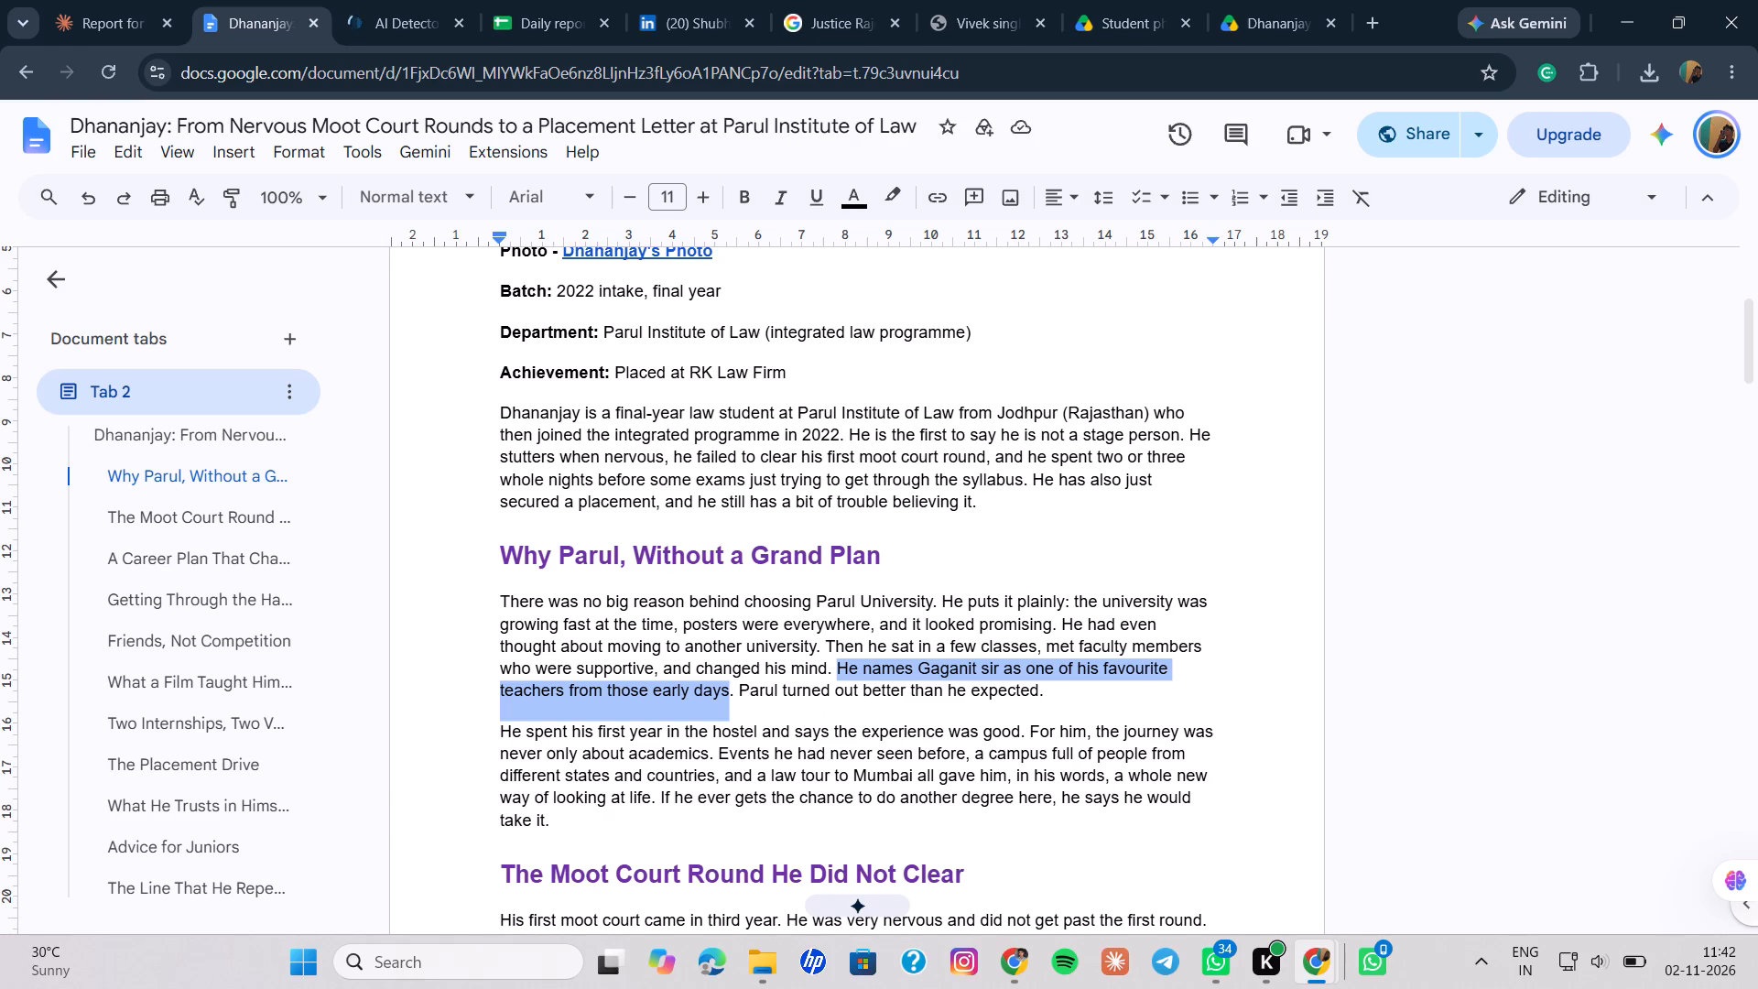
drag(728, 686, 733, 686)
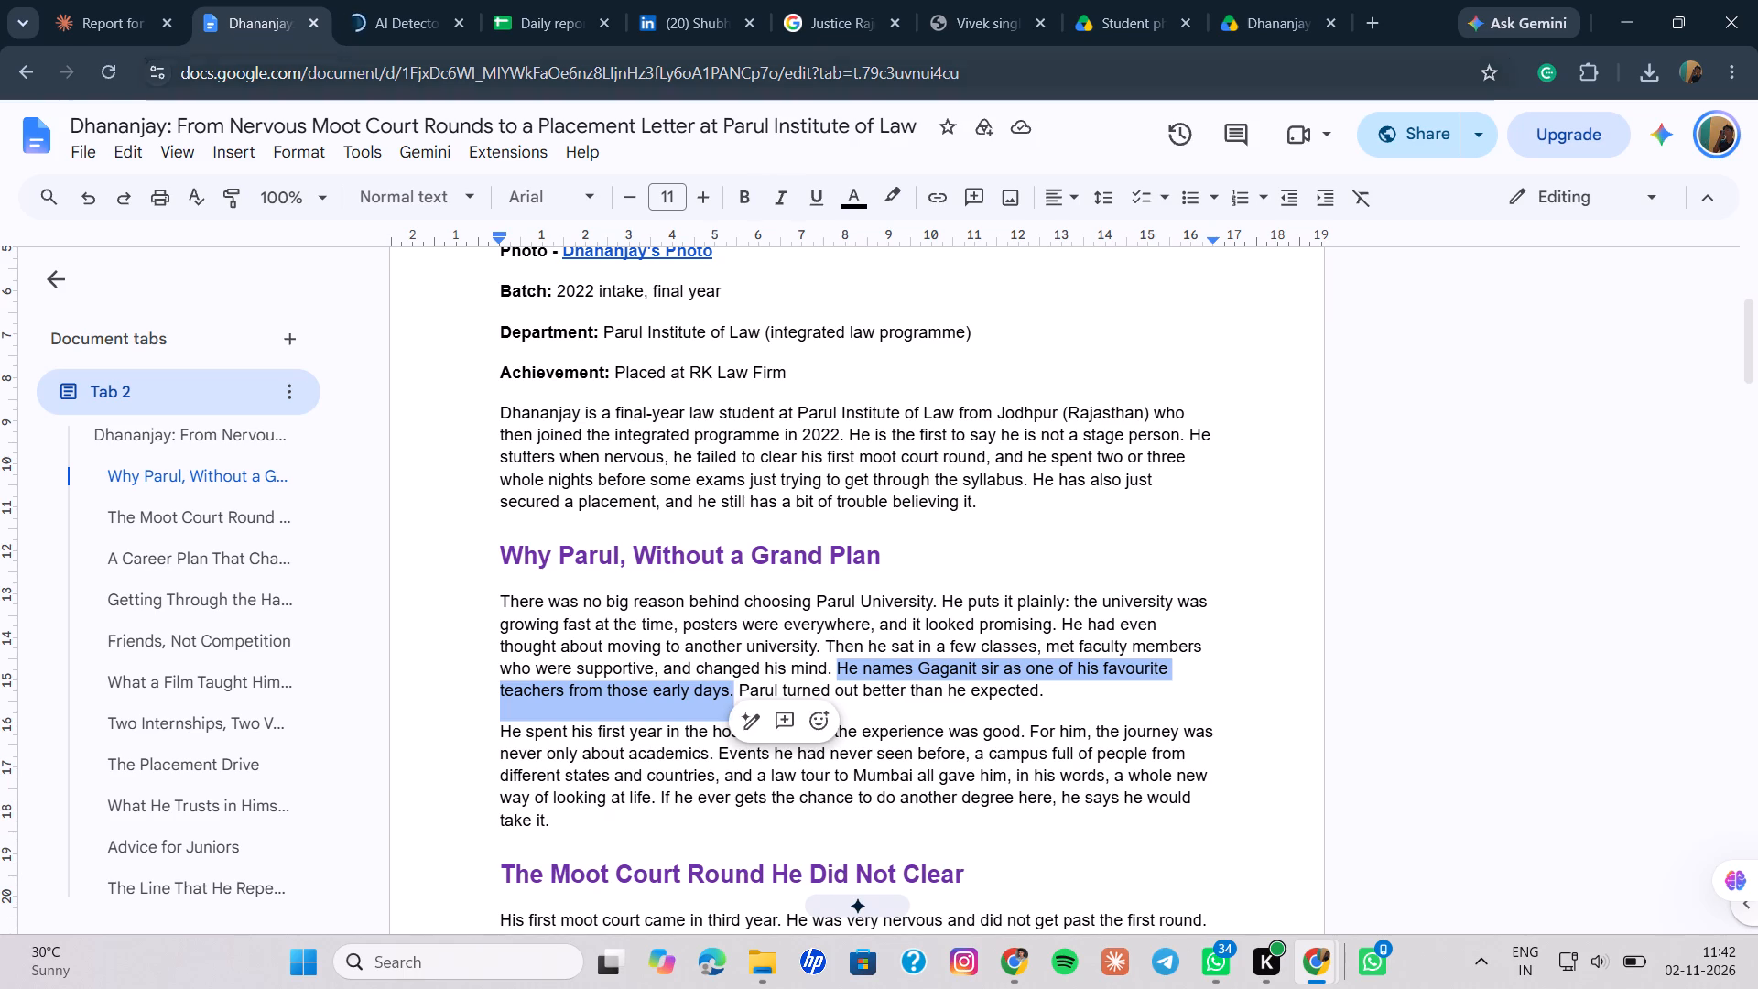
click(892, 206)
click(927, 305)
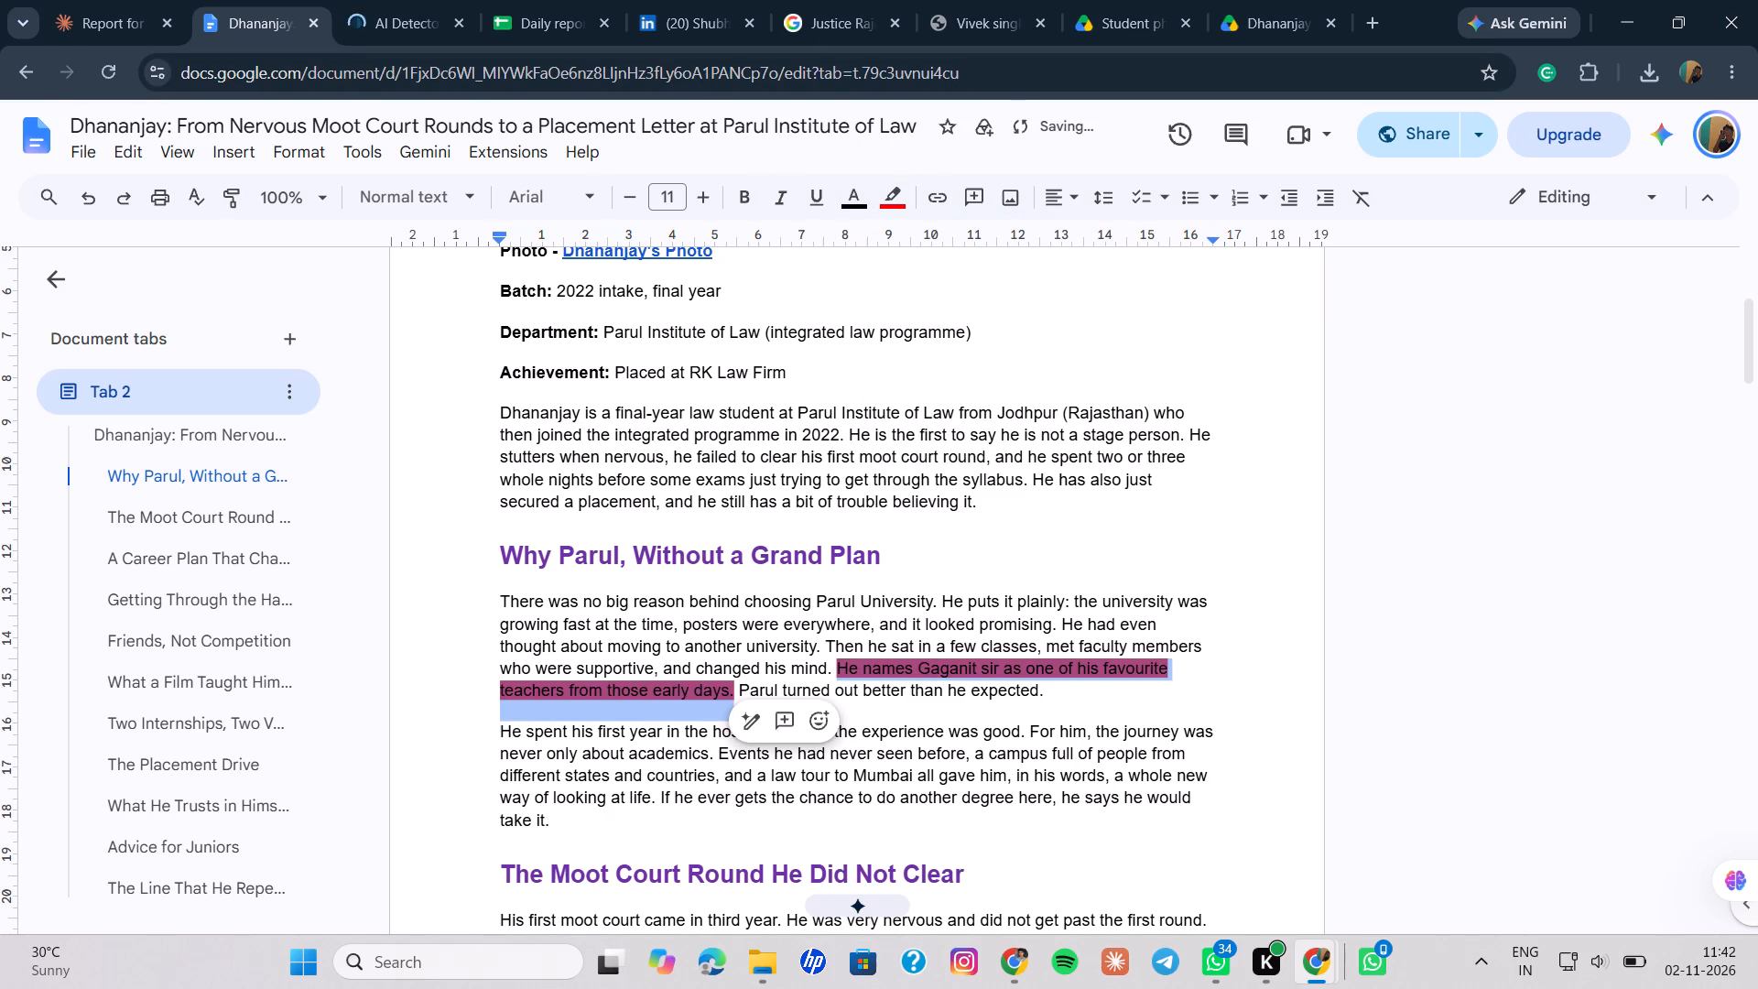
Comment on the favourite-teacher sentence: "Dont mention any friends or faculty's name as per student's Request.".
right_click(651, 679)
click(750, 633)
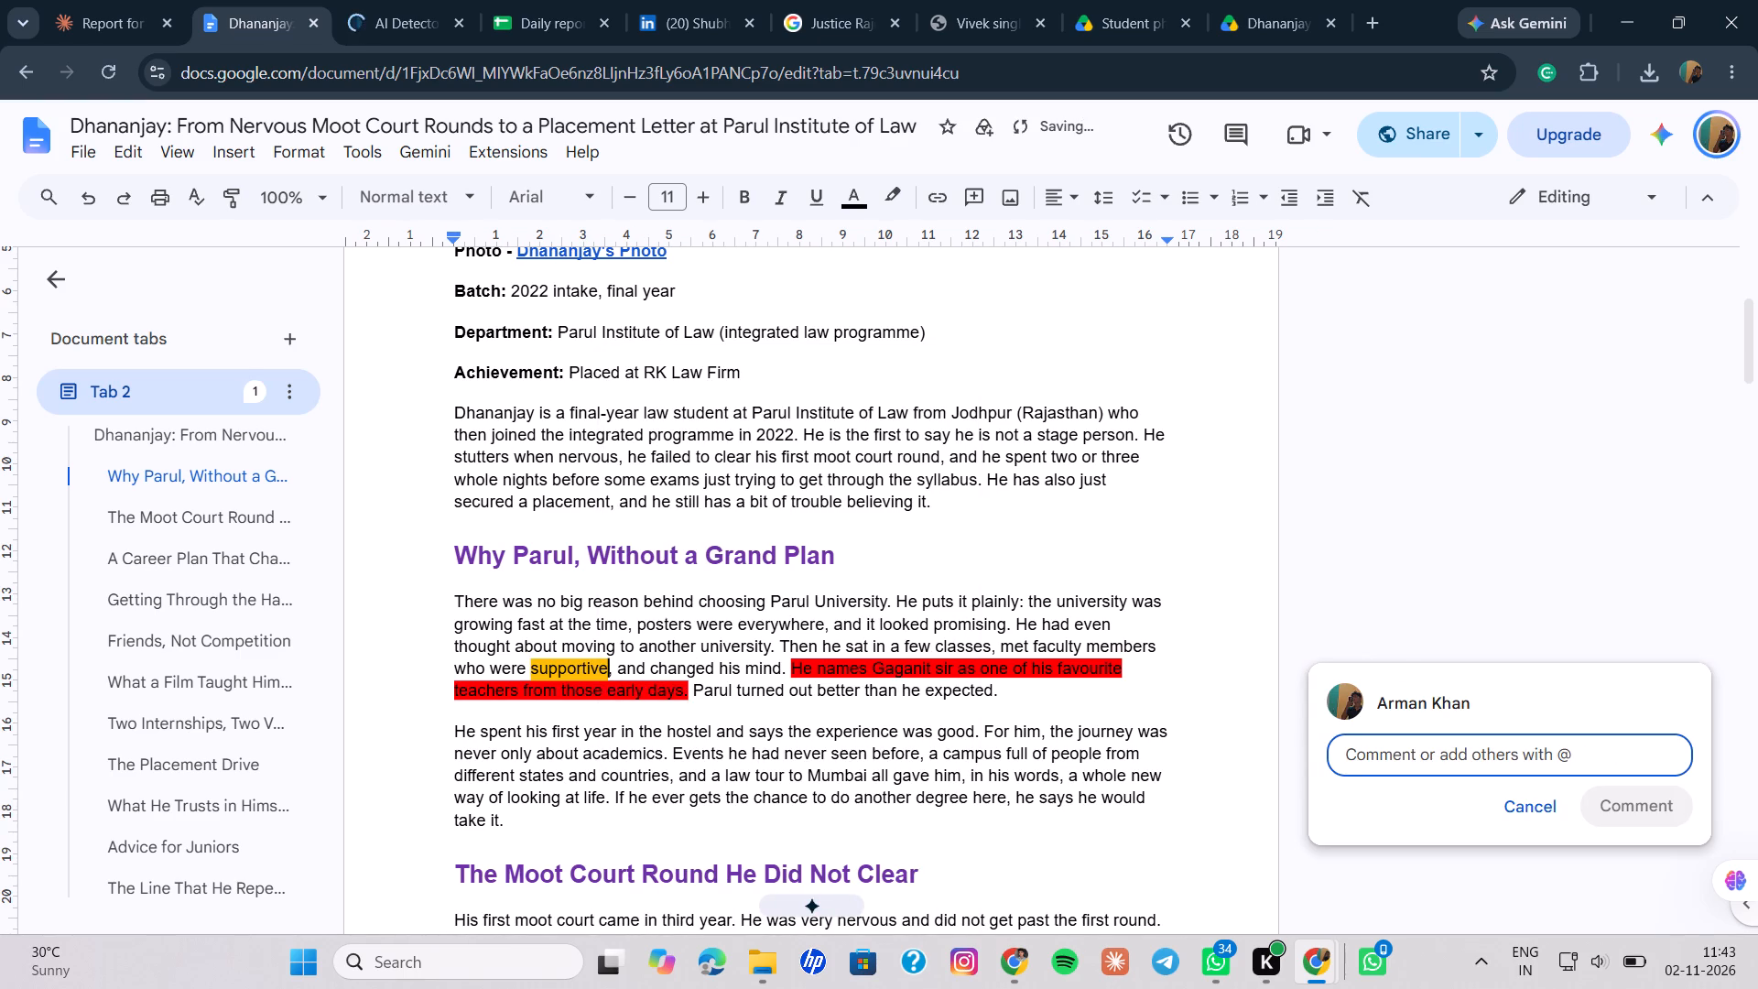
Comment on the red-highlighted favourite-teacher sentence under "Why Parul, Without a Grand Plan": "Dont mention any friends or faculty's name as per student's Request.".
click(800, 651)
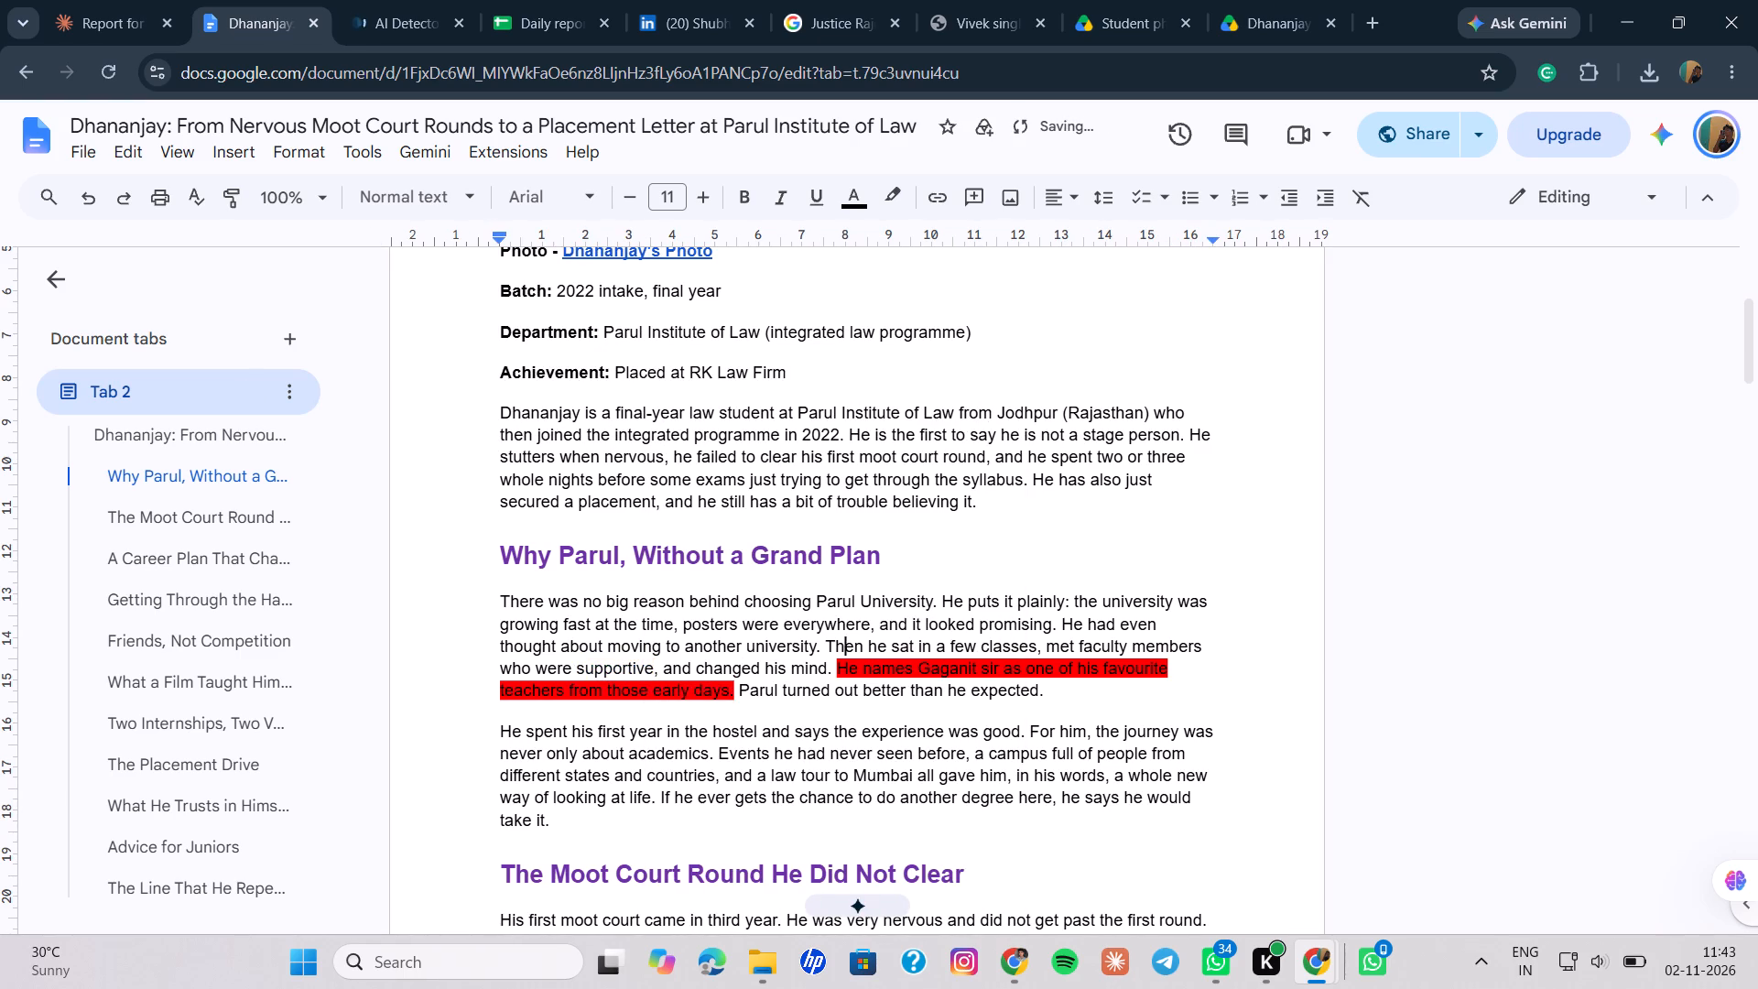
drag(836, 669, 755, 699)
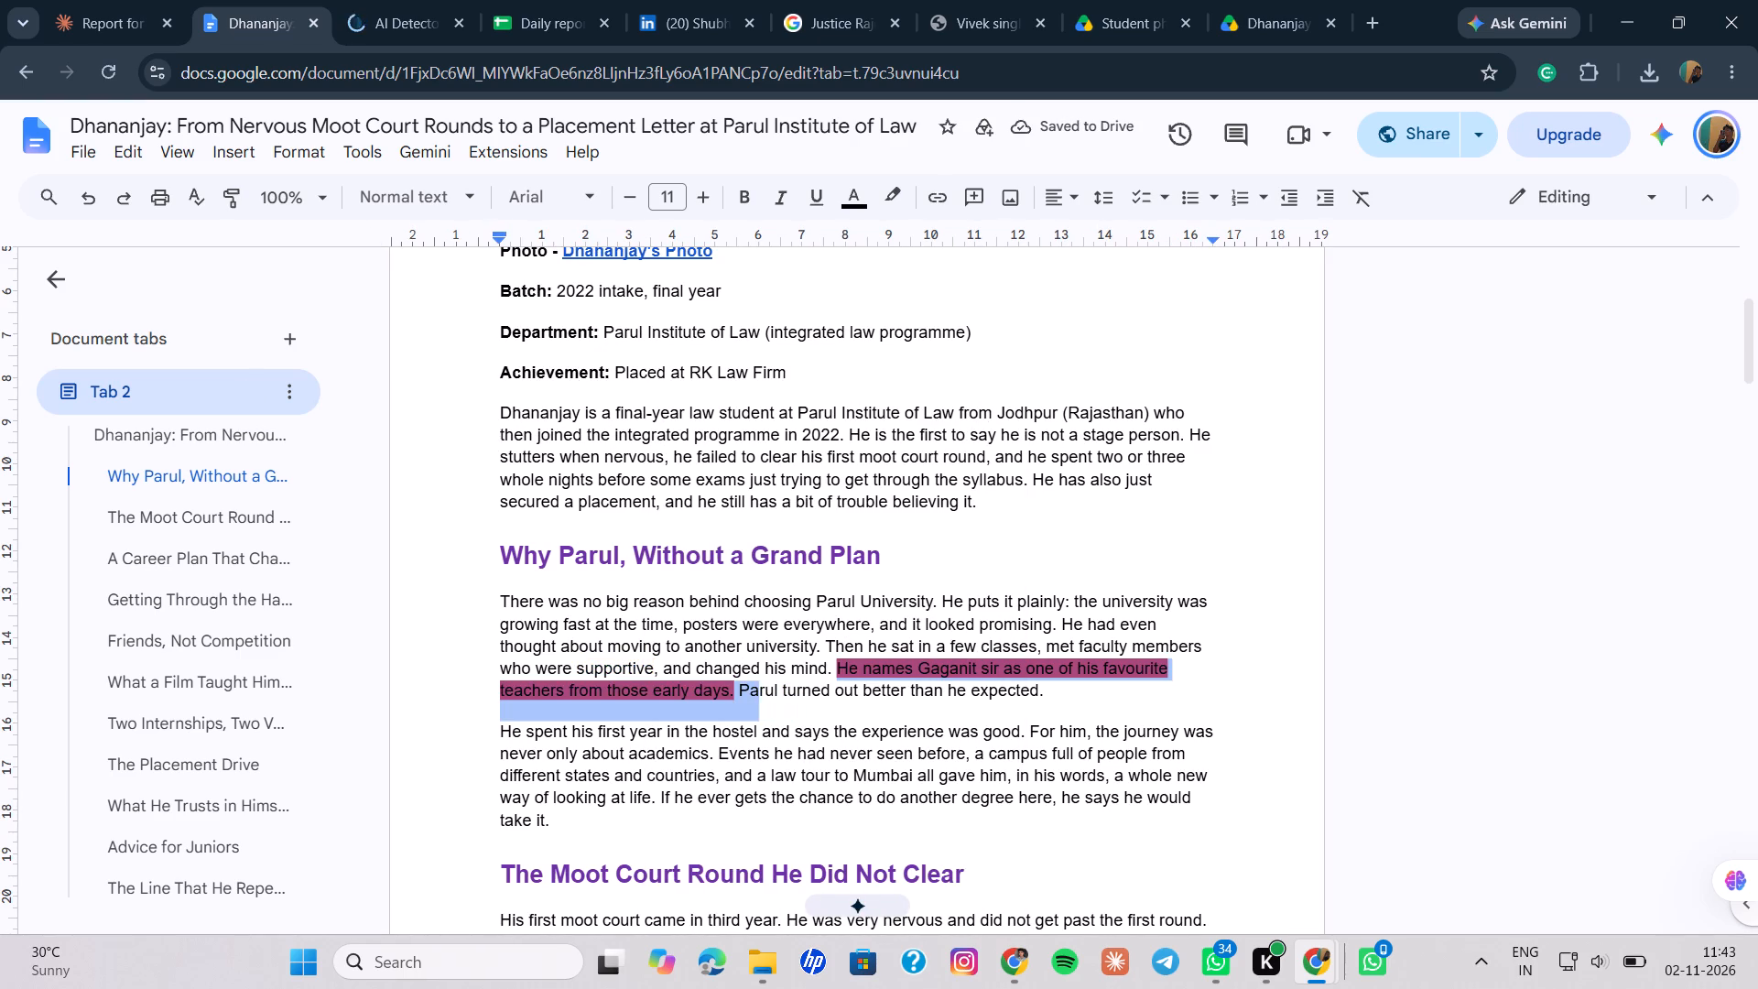
drag(755, 699, 738, 692)
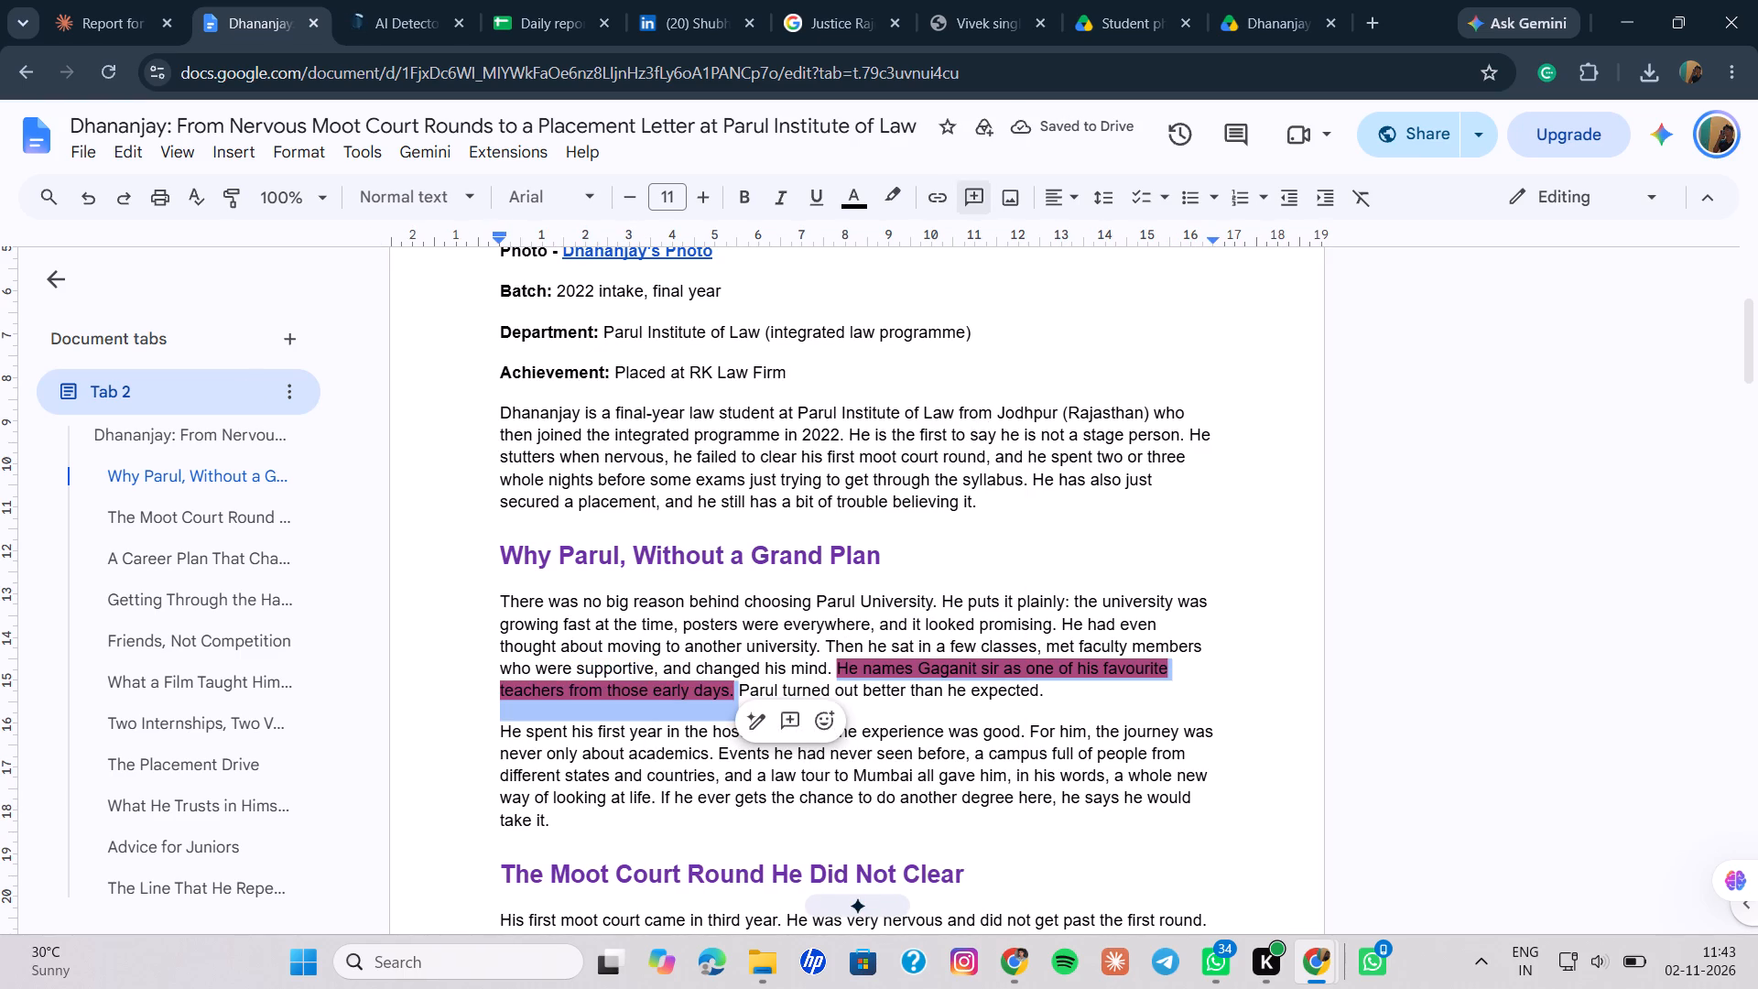
click(982, 206)
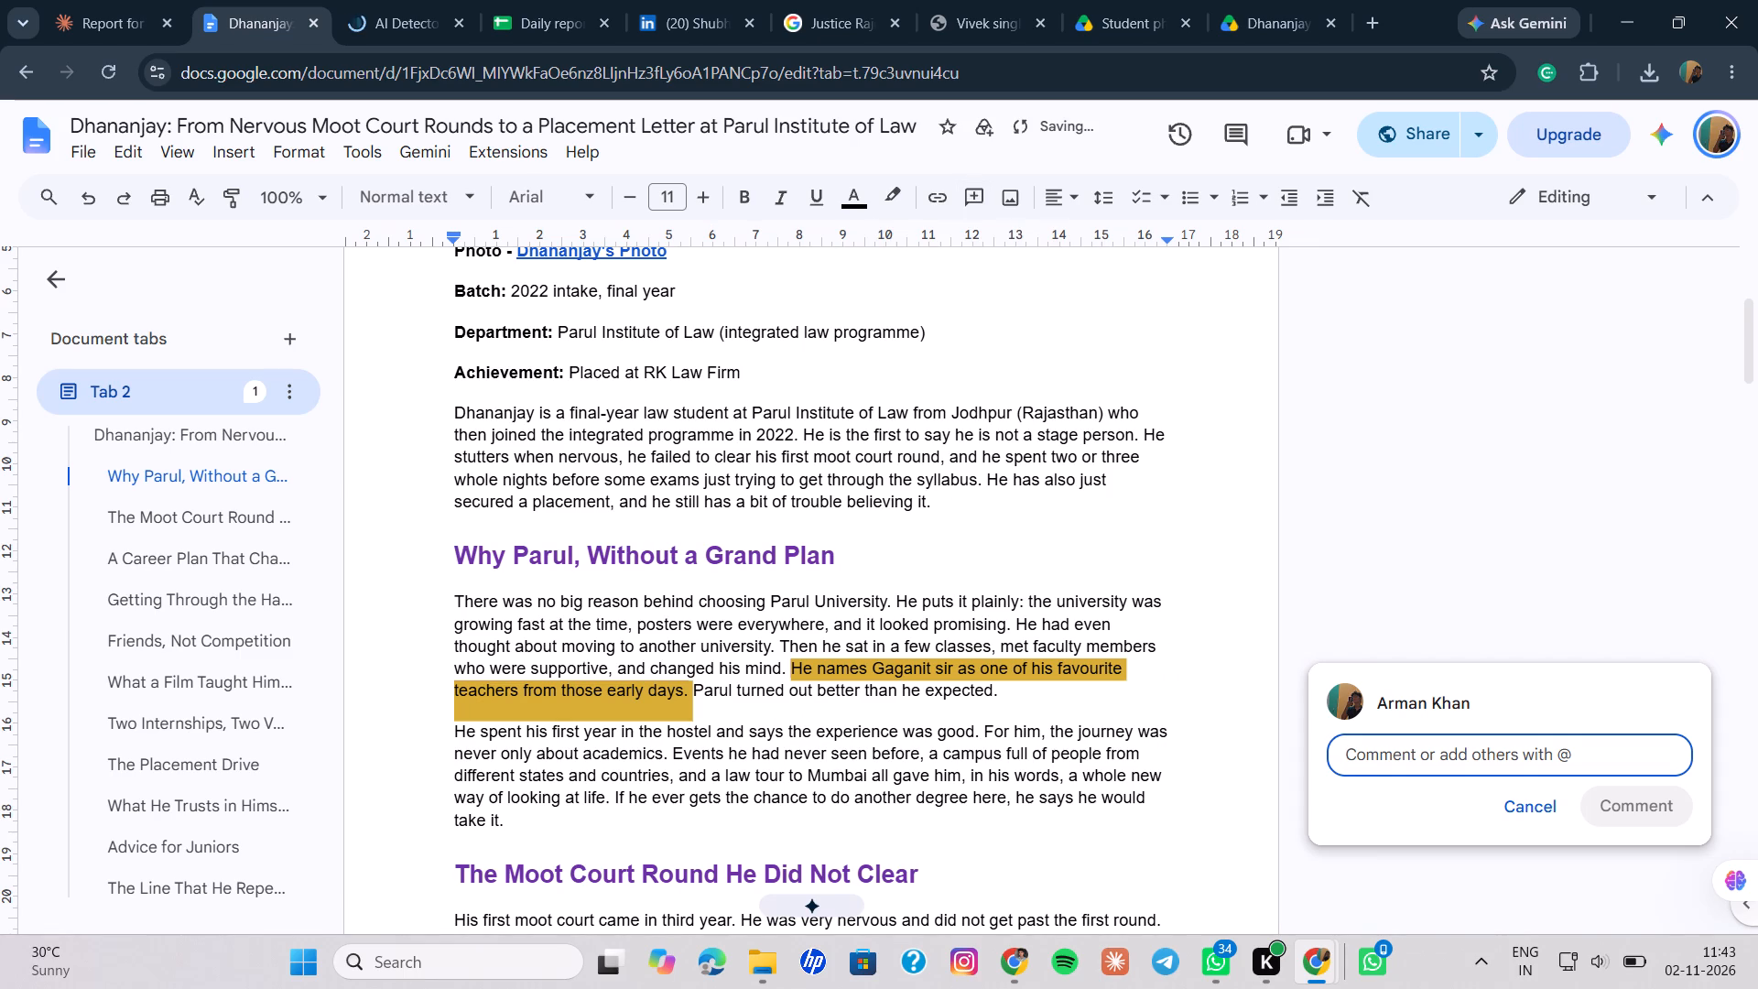
click(1376, 752)
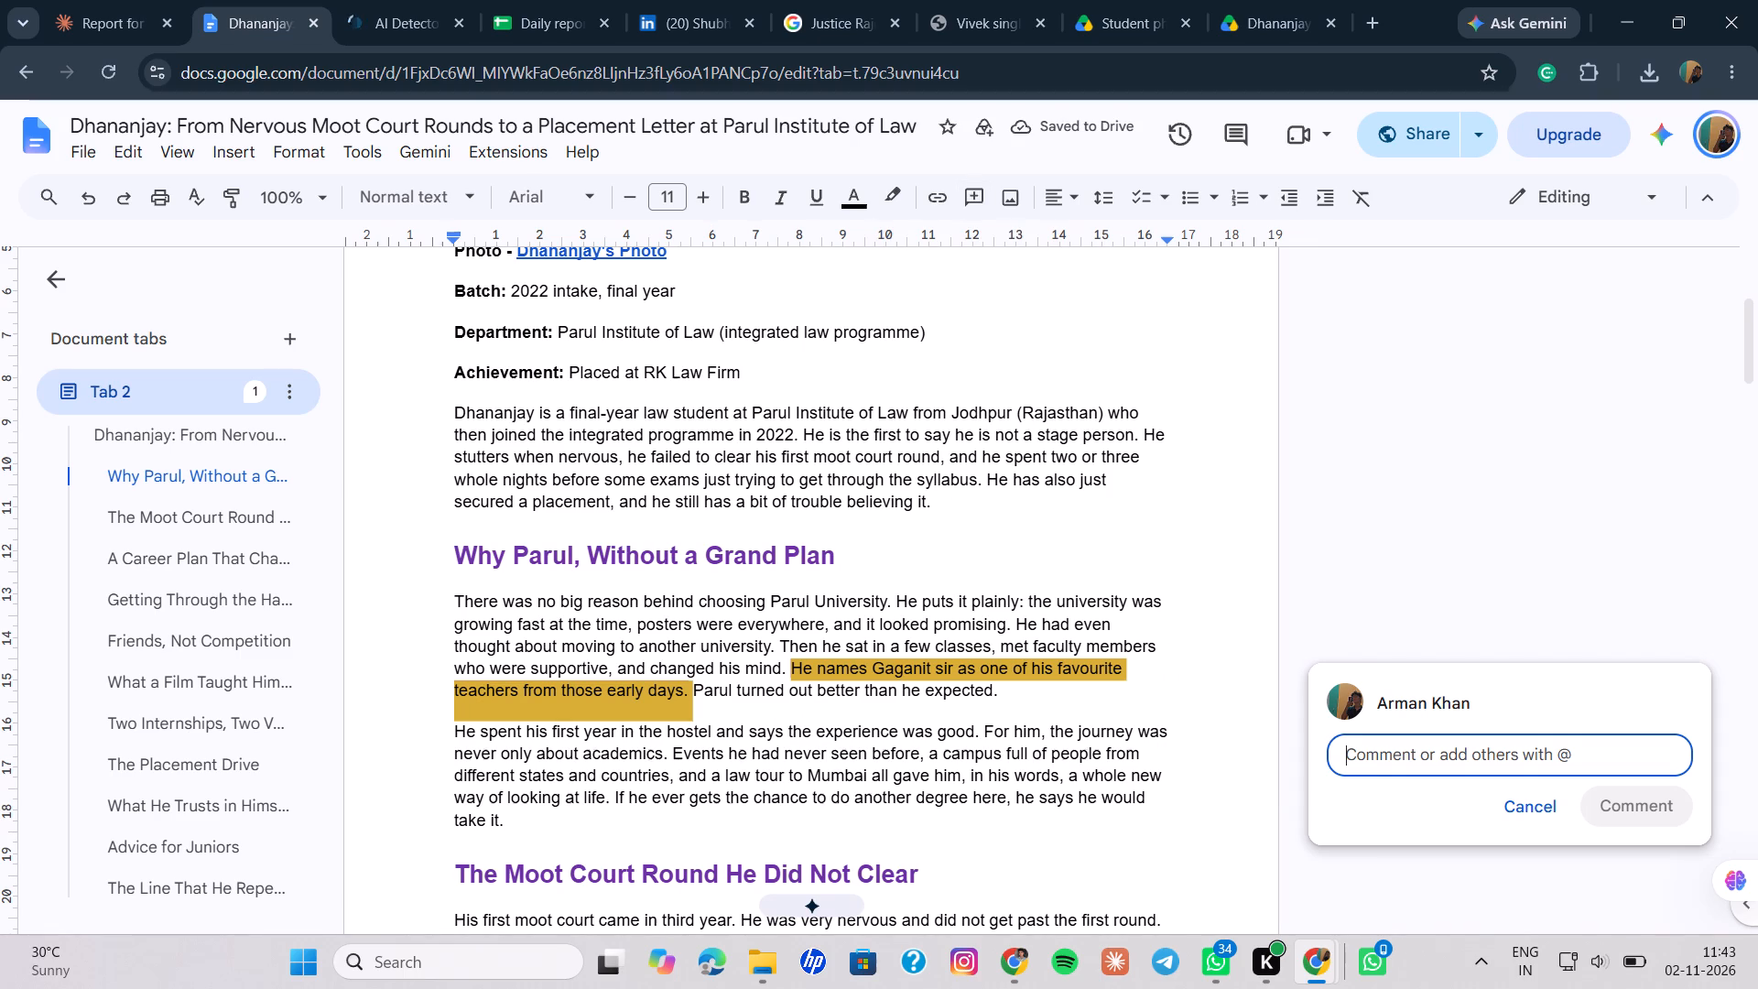
shift+click(1376, 752)
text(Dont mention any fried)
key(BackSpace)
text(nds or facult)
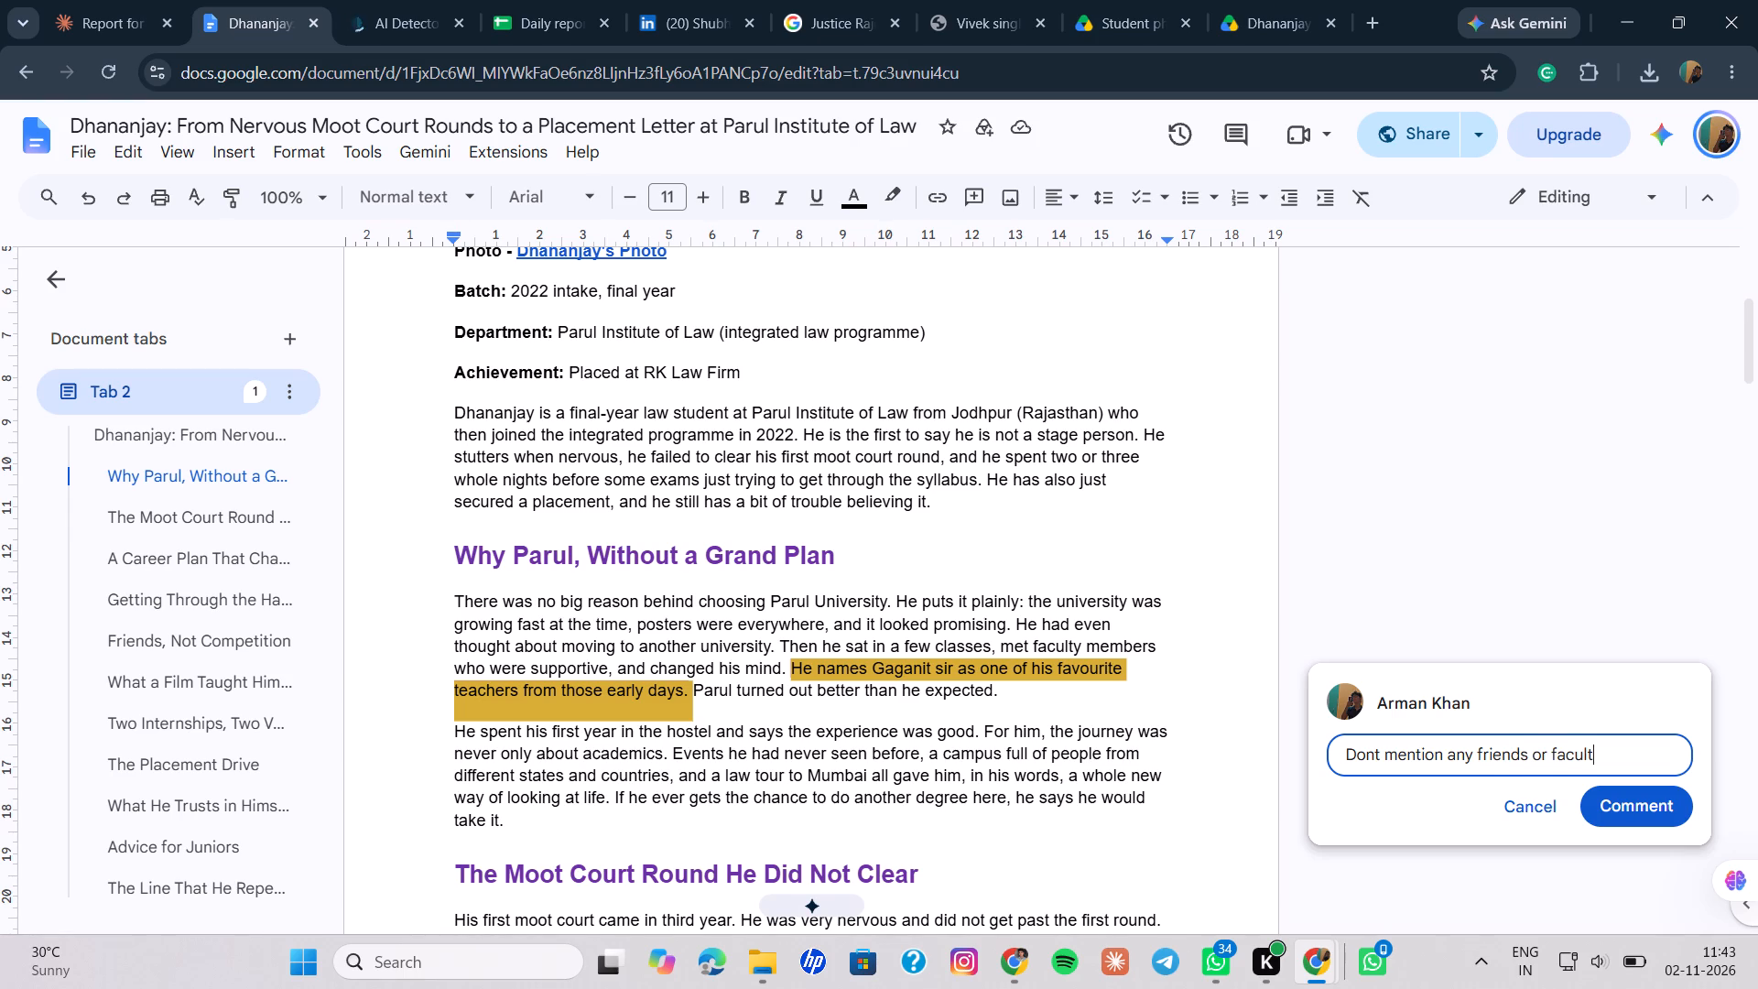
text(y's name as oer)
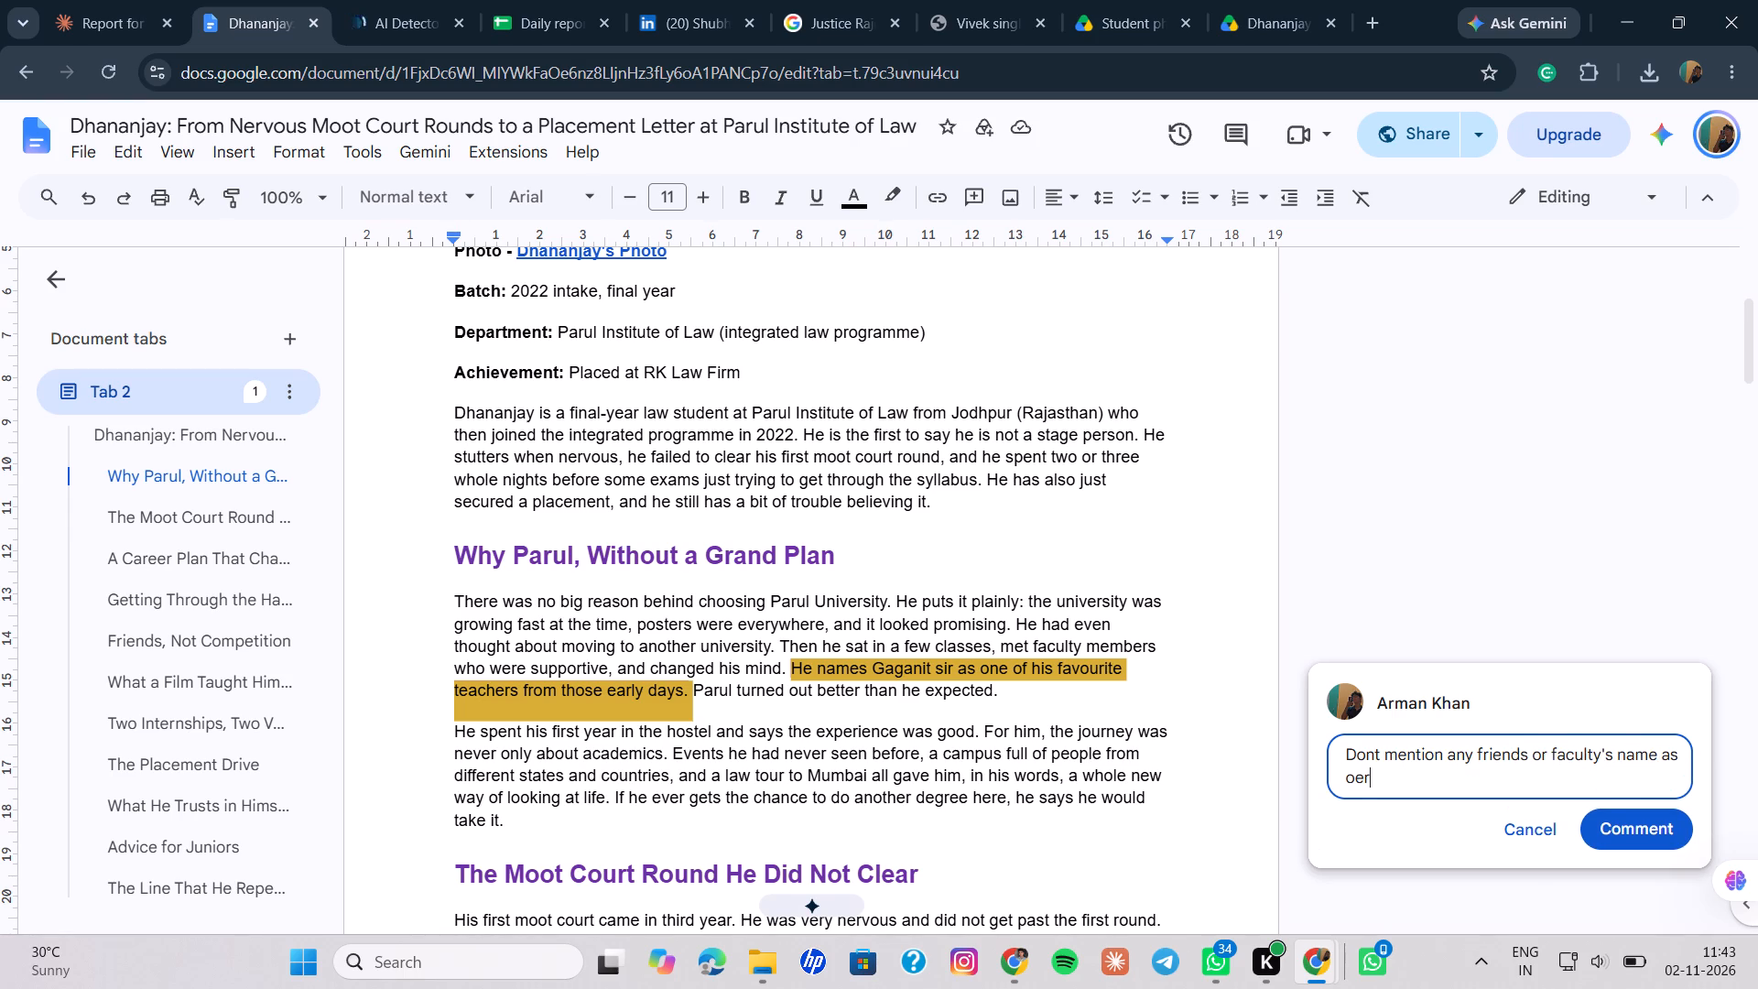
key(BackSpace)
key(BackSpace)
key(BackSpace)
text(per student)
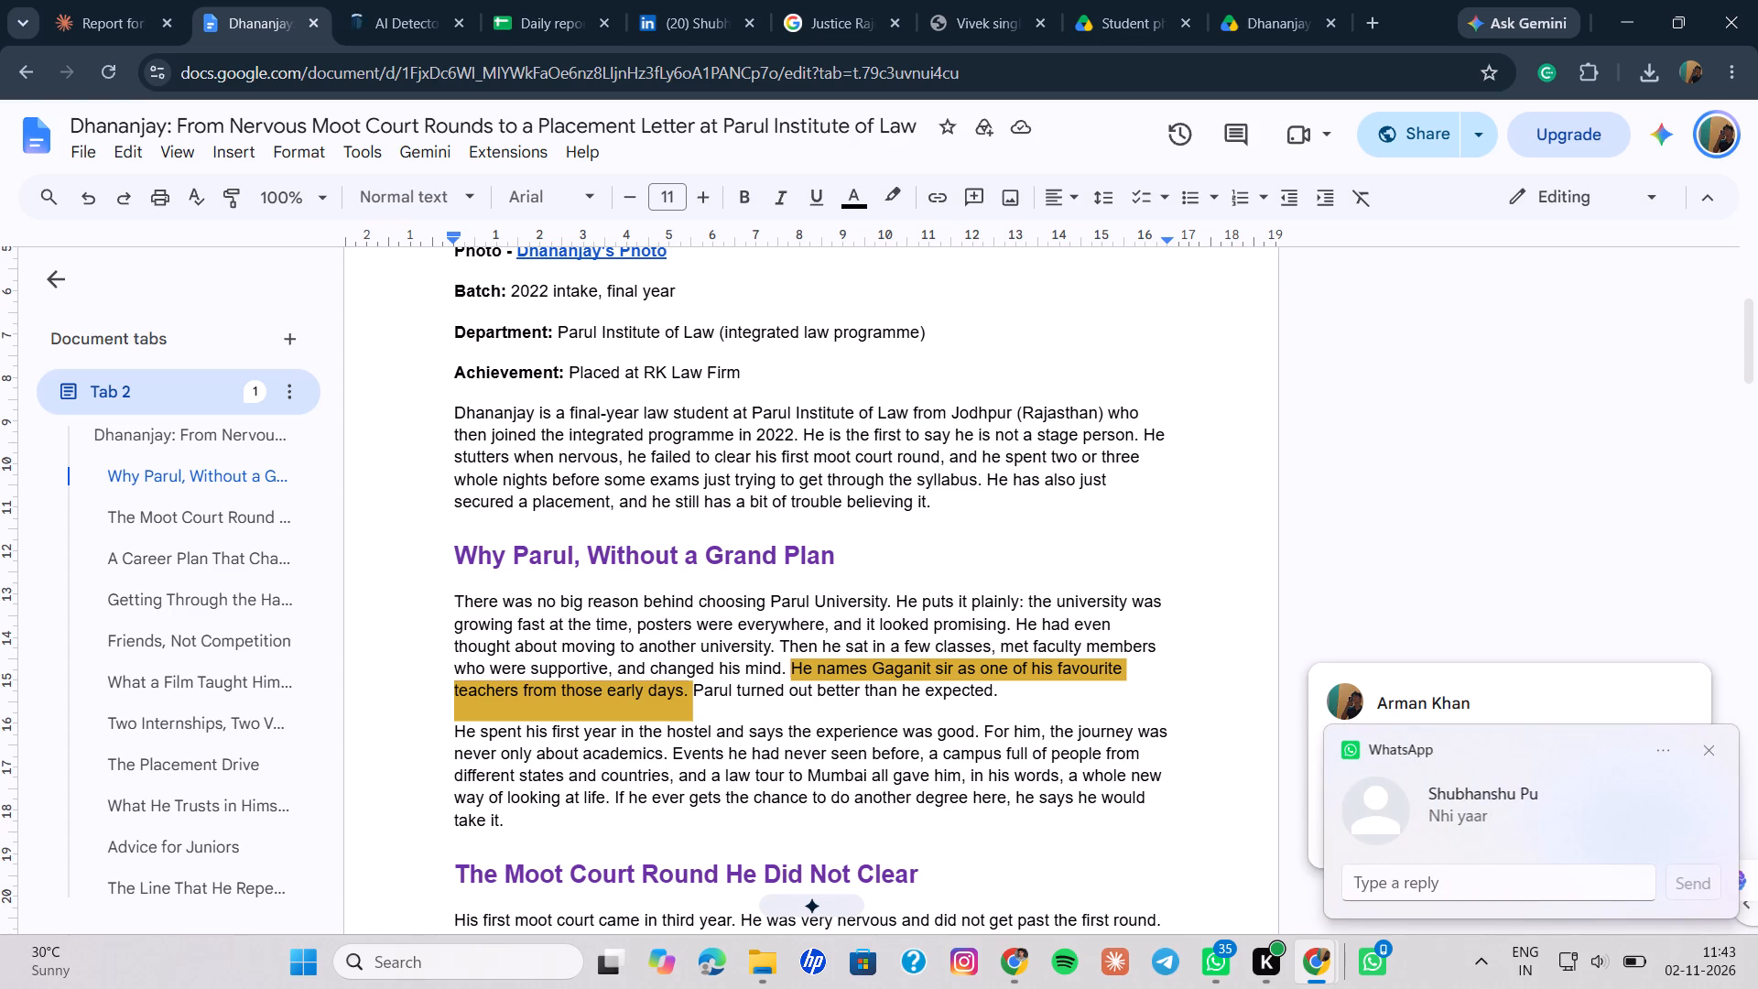
click(1707, 758)
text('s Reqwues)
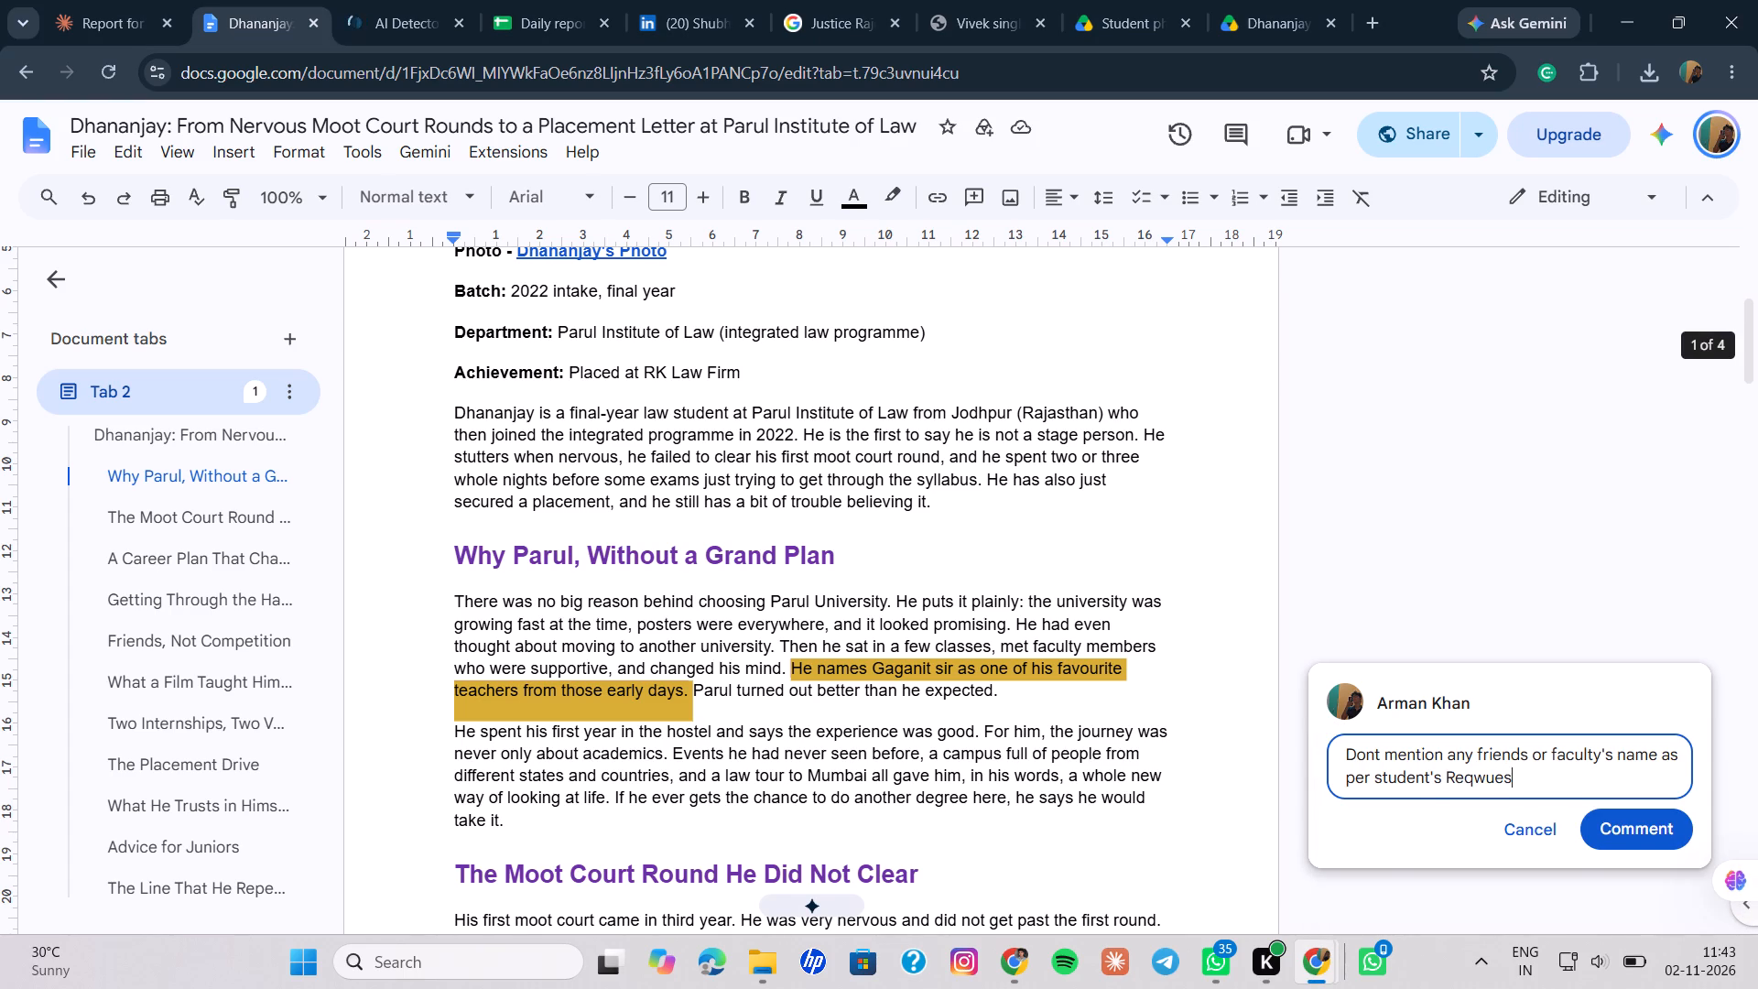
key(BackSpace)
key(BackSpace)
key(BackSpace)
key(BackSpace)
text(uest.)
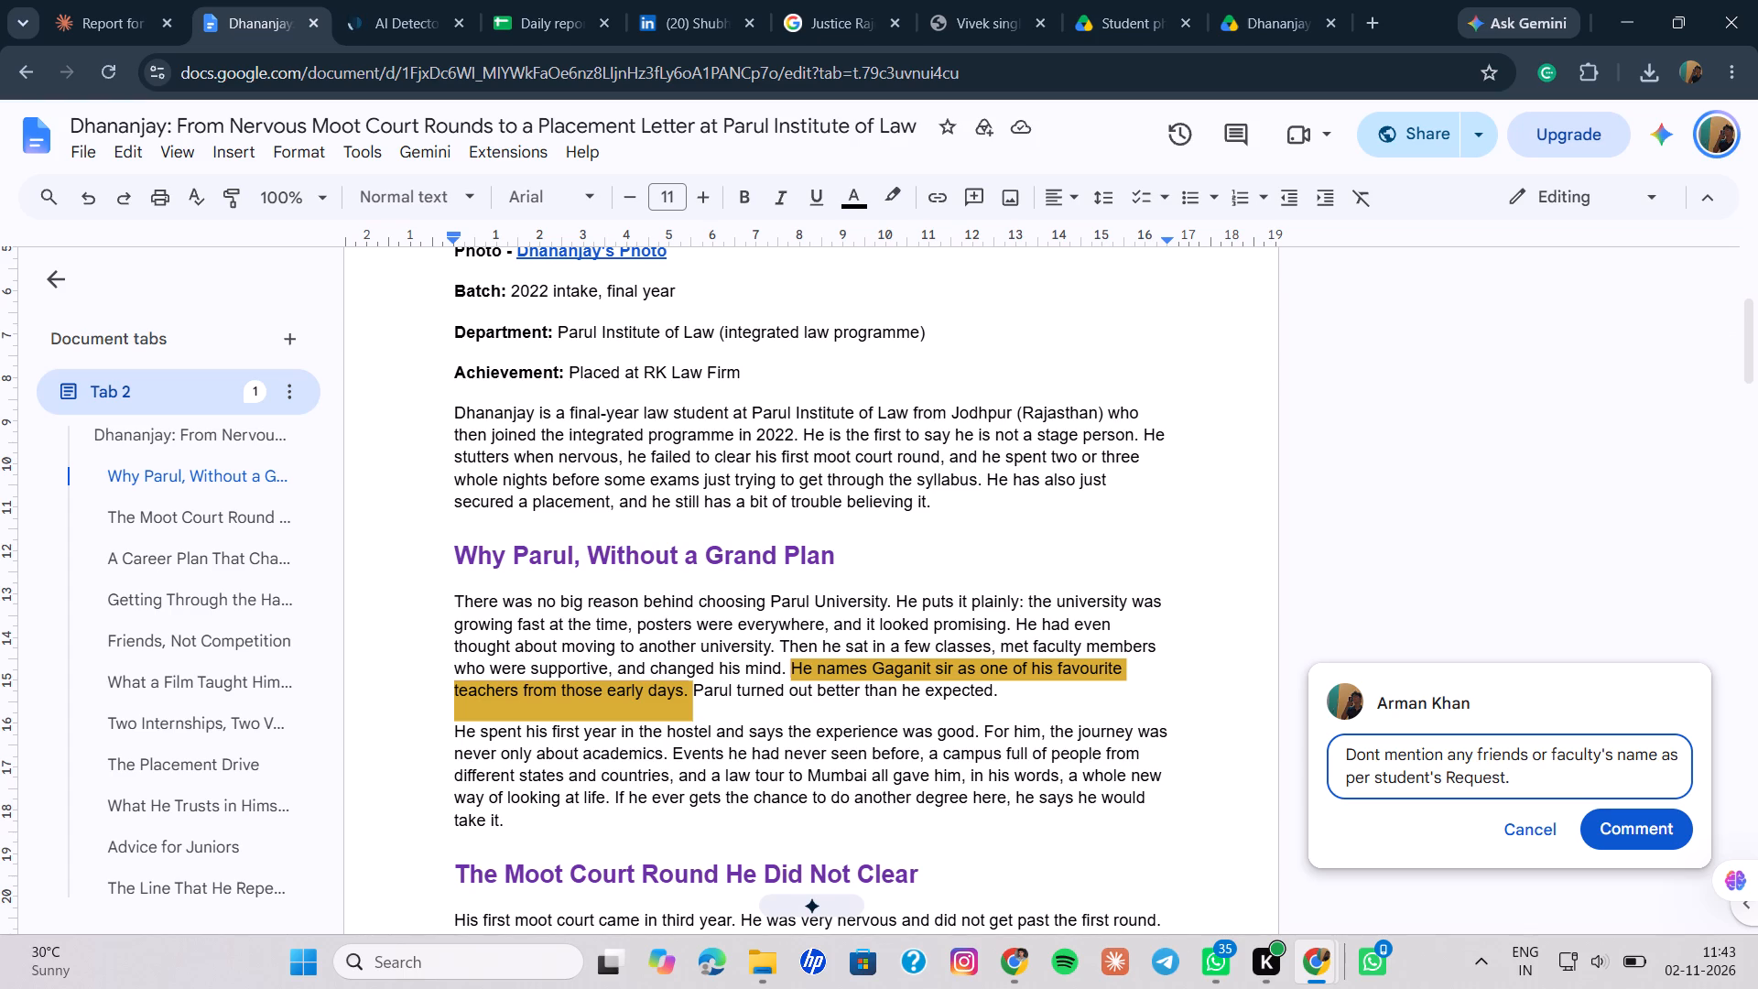
click(1642, 821)
click(837, 715)
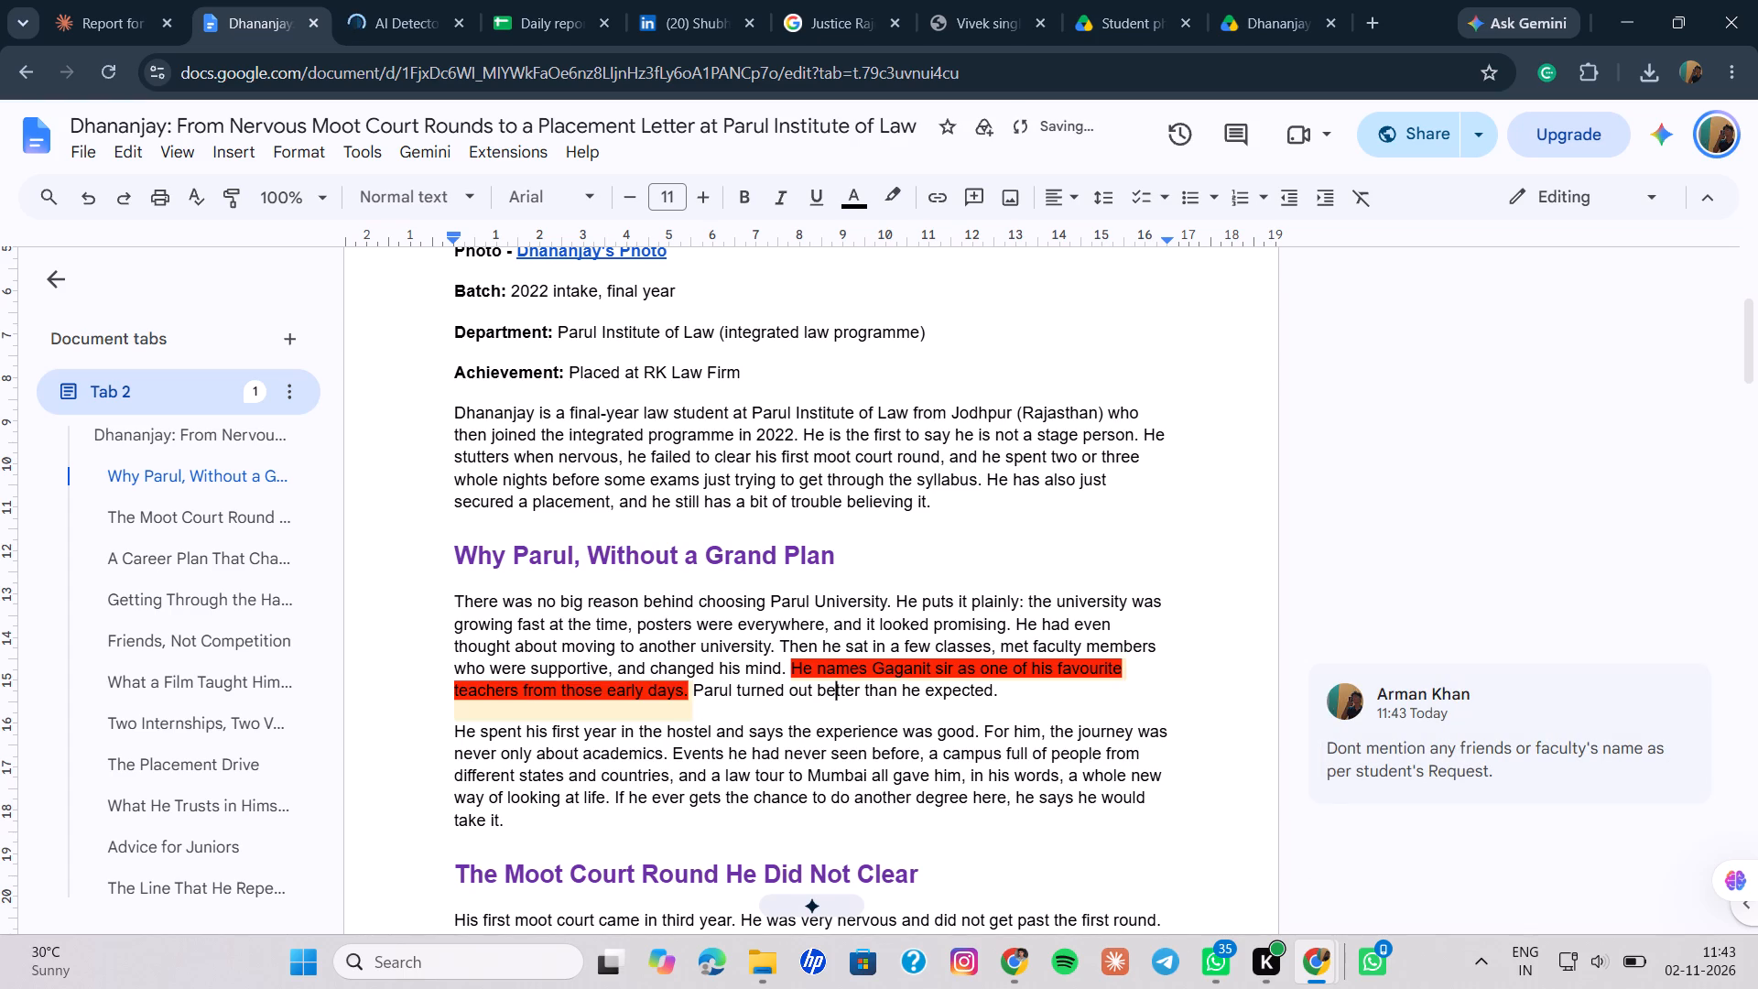
Highlight the sentence "Parul turned out better than he expected" in red.
drag(694, 692, 994, 688)
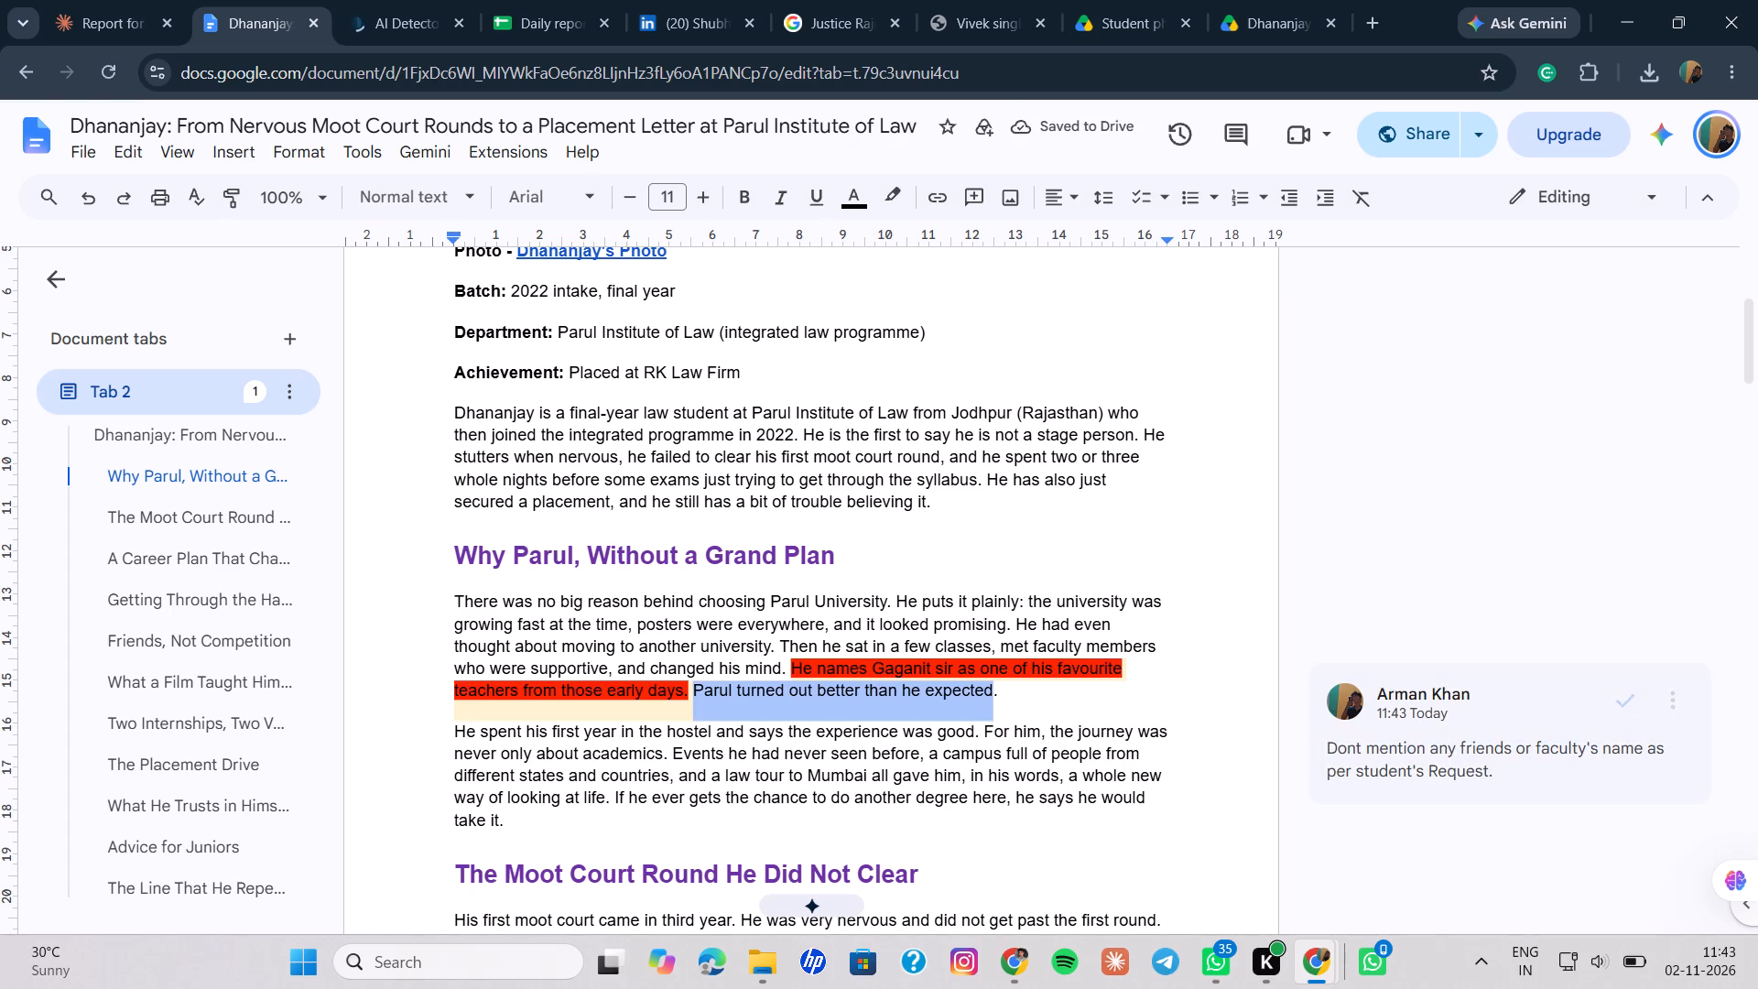
drag(994, 688, 993, 690)
click(903, 202)
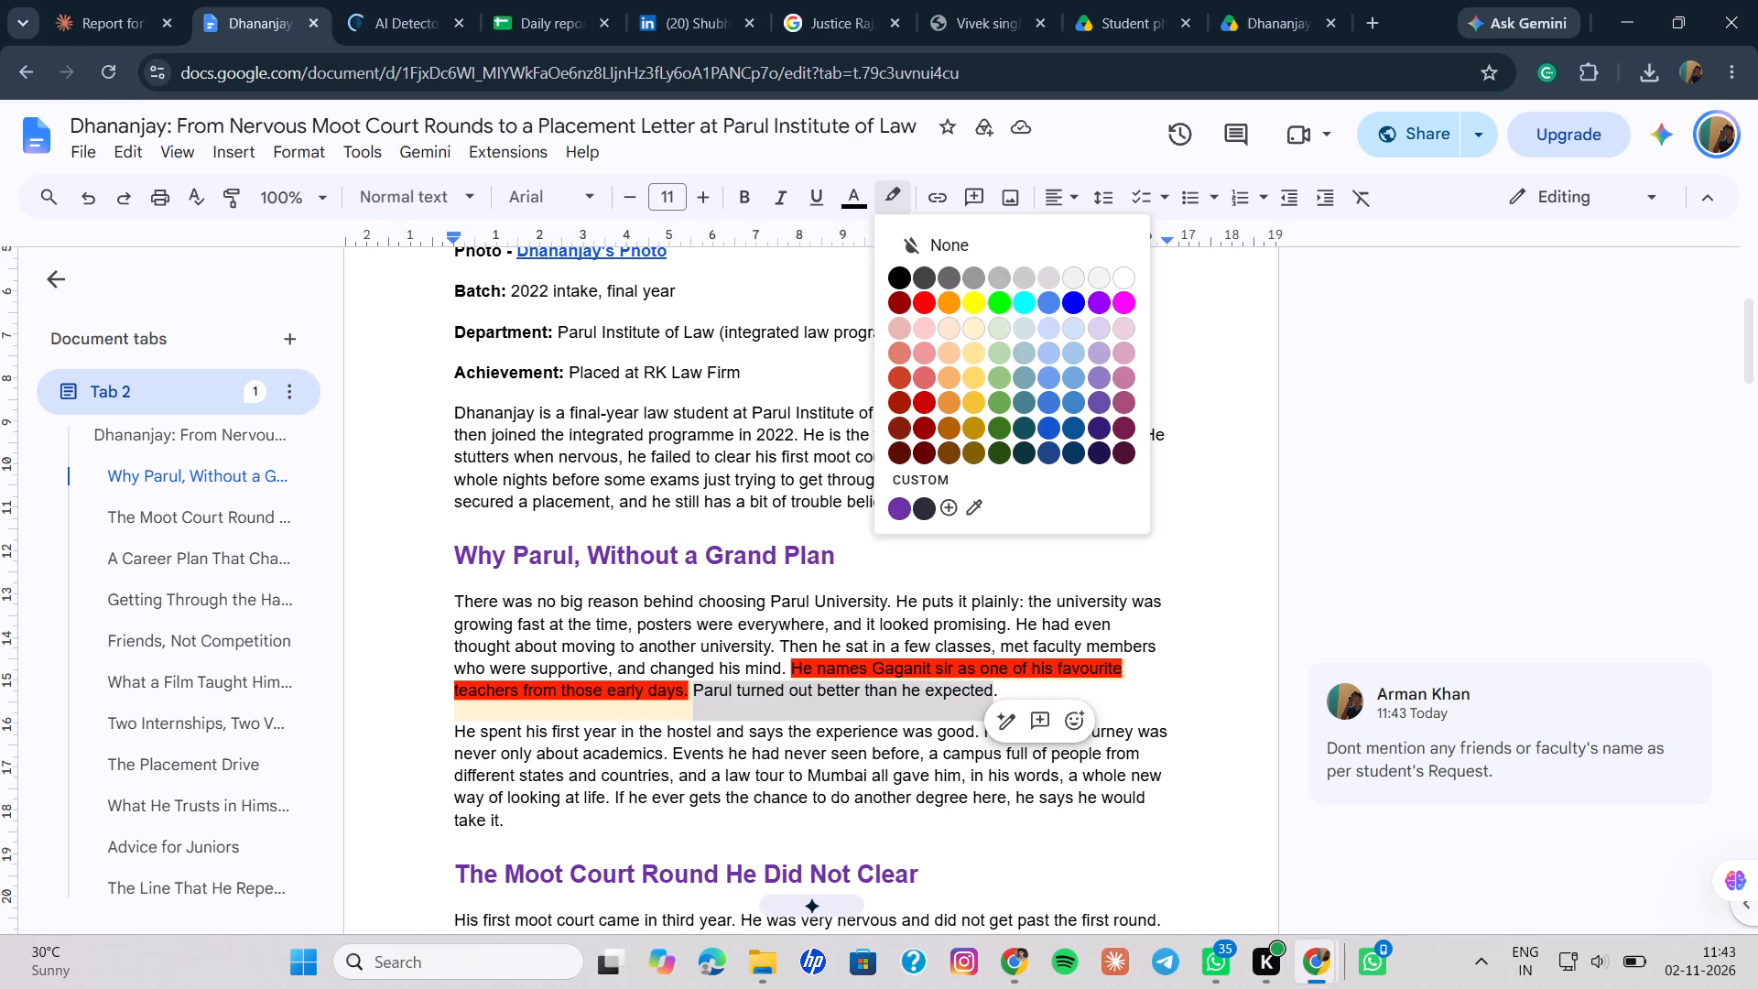
click(918, 308)
Comment on the "Parul turned out better than he expected" sentence: "Dont mention Just parul casually instead write 'the University' or 'Parul University'".
click(972, 201)
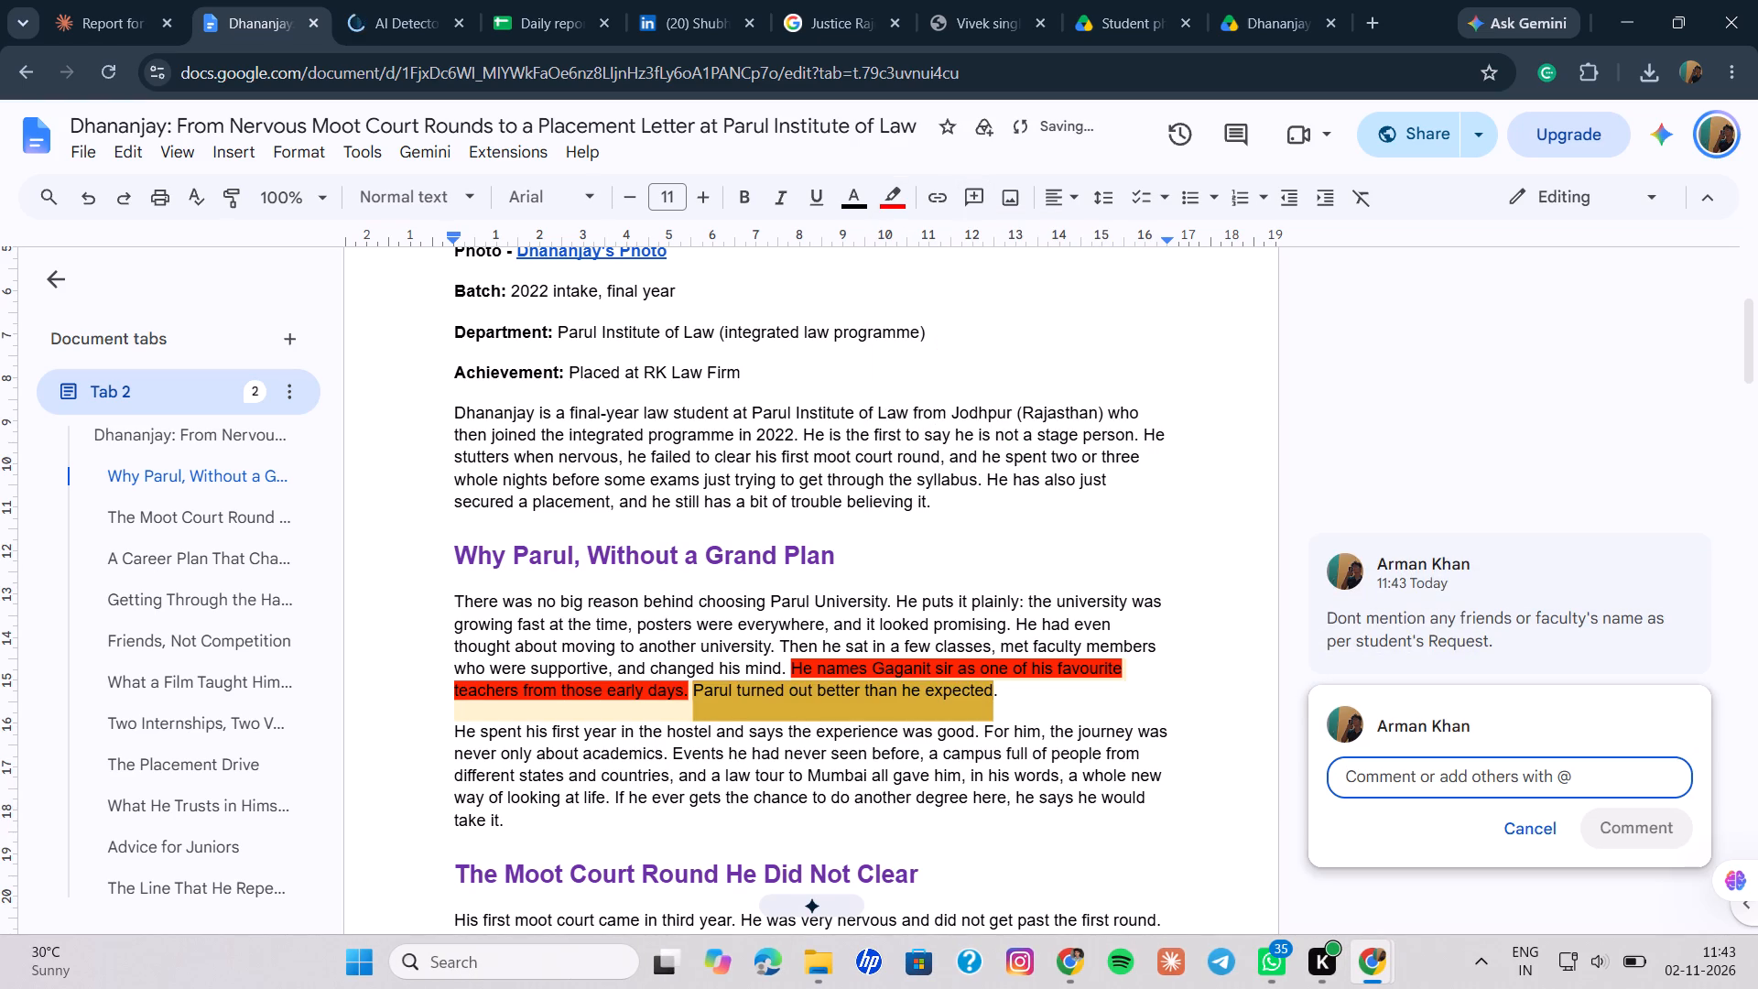
text(Dont mention)
key(space)
text(Just parul cs)
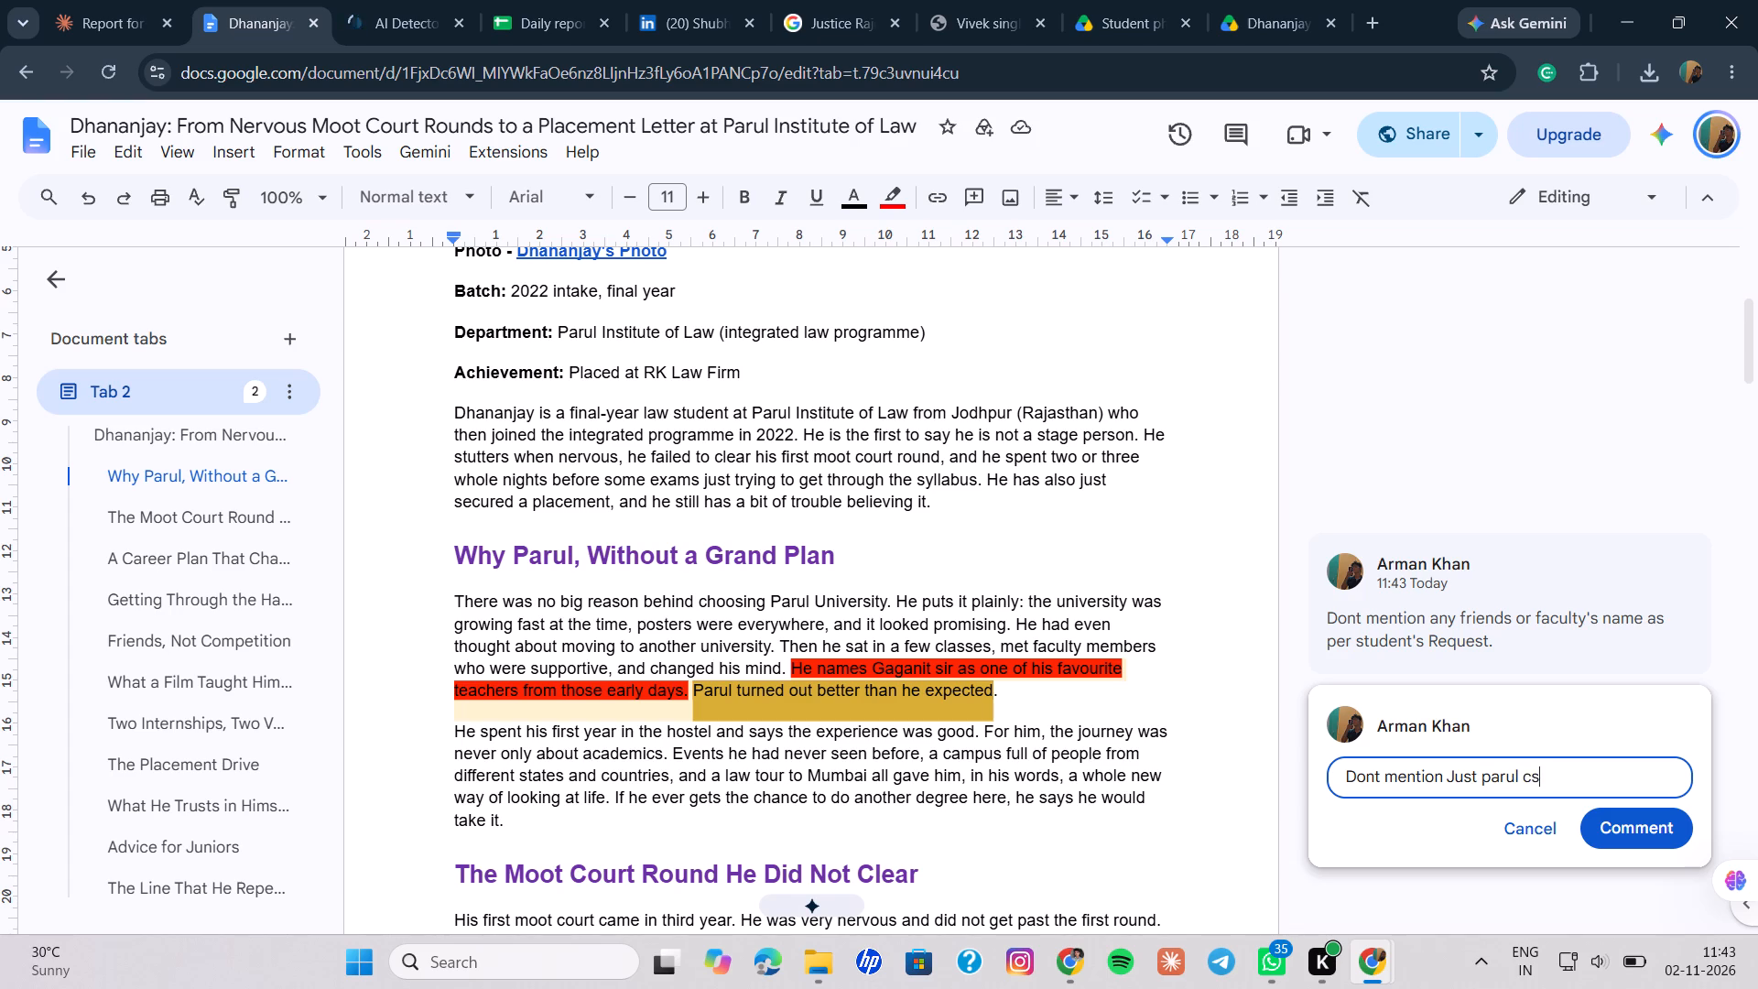
key(BackSpace)
text(asually)
key(space)
text(instead wit)
key(BackSpace)
key(BackSpace)
text(rithe)
key(BackSpace)
key(BackSpace)
text(e the University or Parul Universiyt)
key(BackSpace)
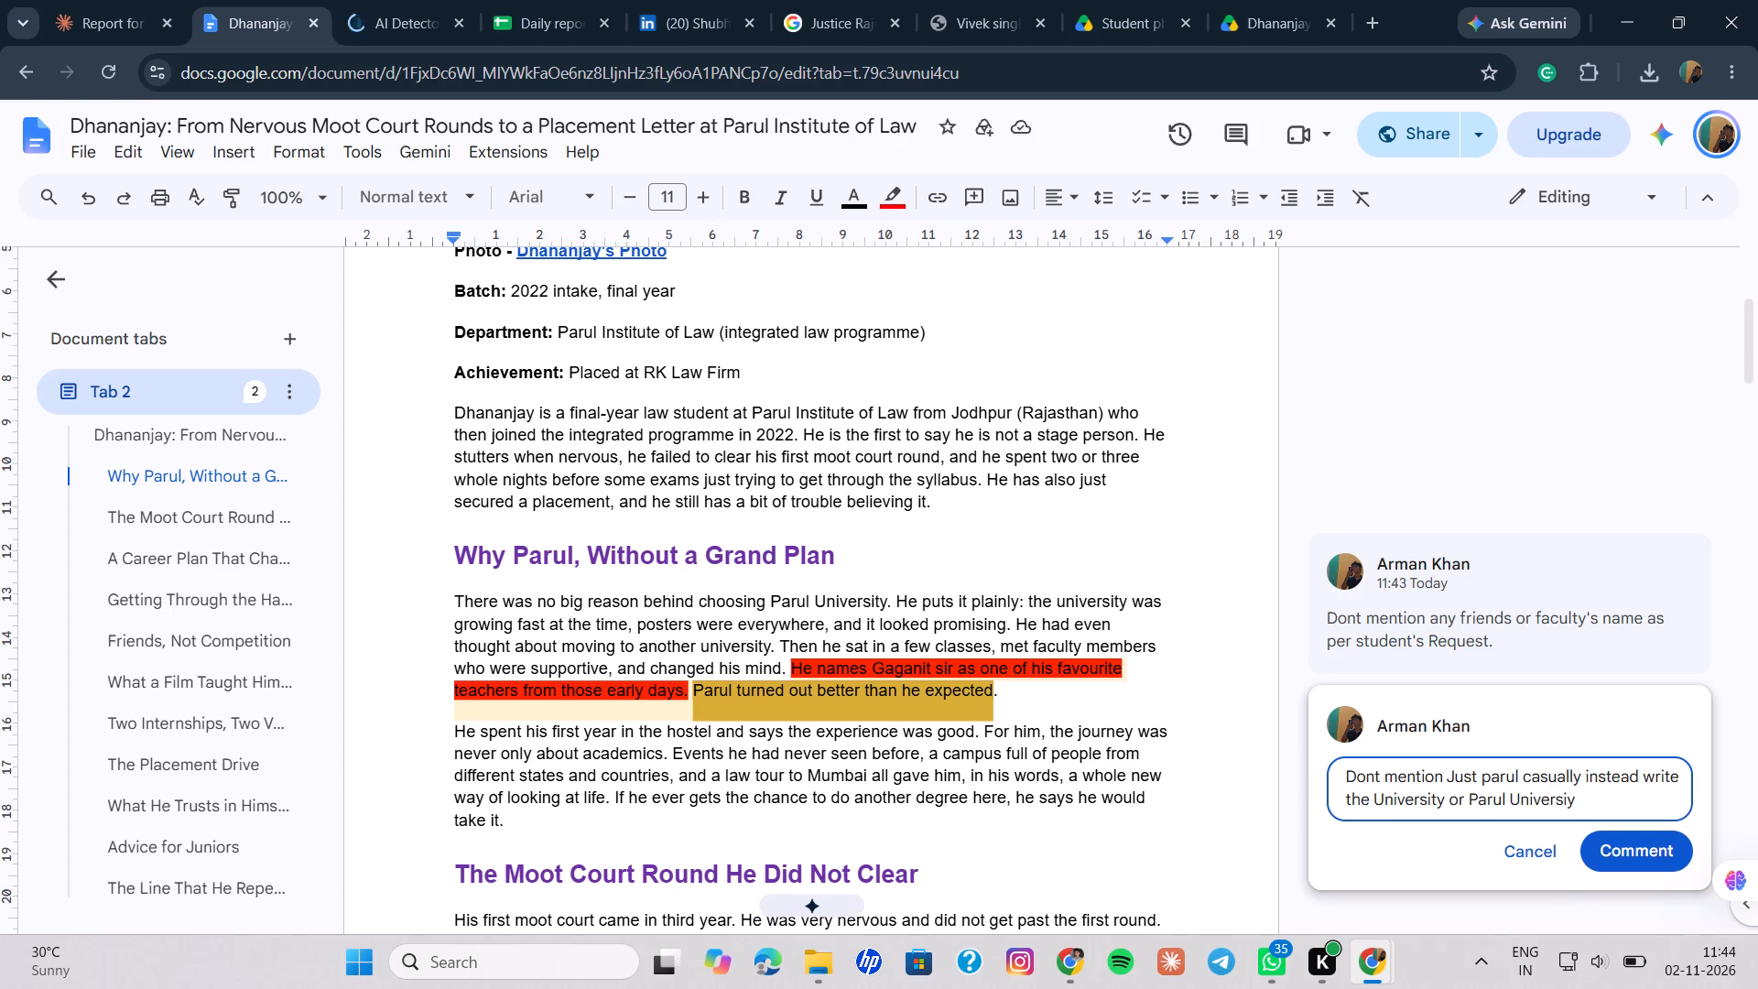
key(BackSpace)
text(tu)
key(BackSpace)
key(y)
key(apostrophe)
click(1471, 799)
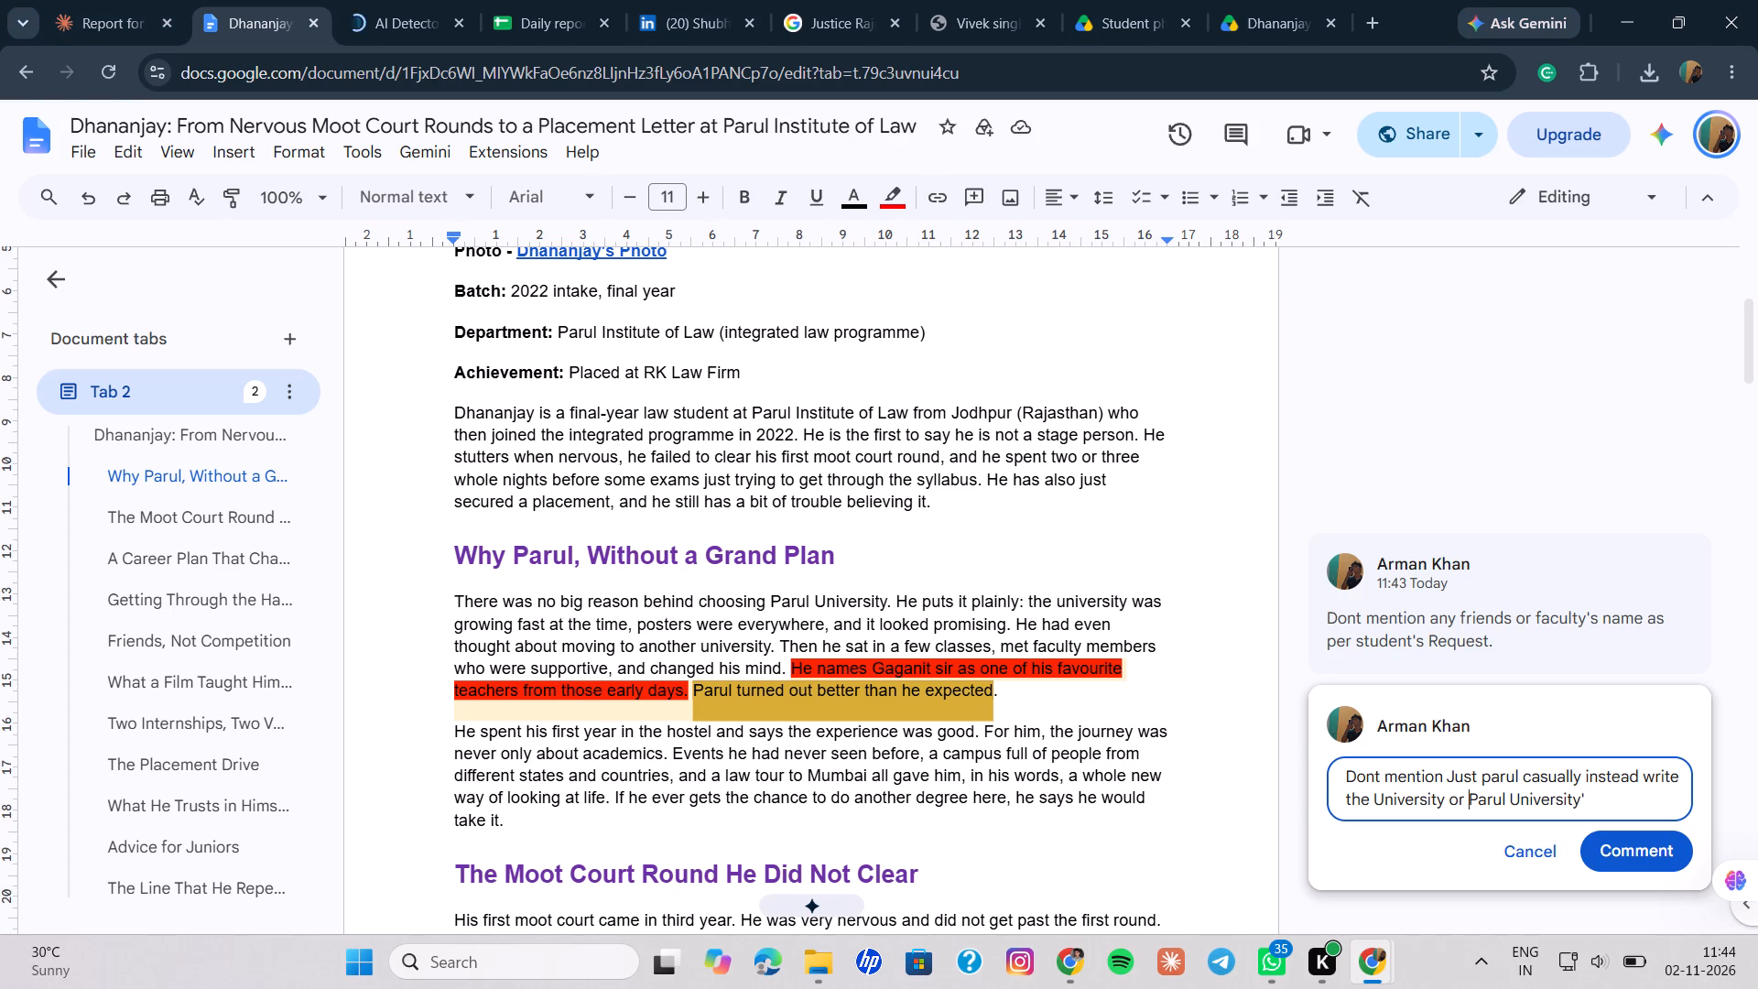
key(apostrophe)
click(1444, 799)
key(apostrophe)
click(1346, 799)
key(apostrophe)
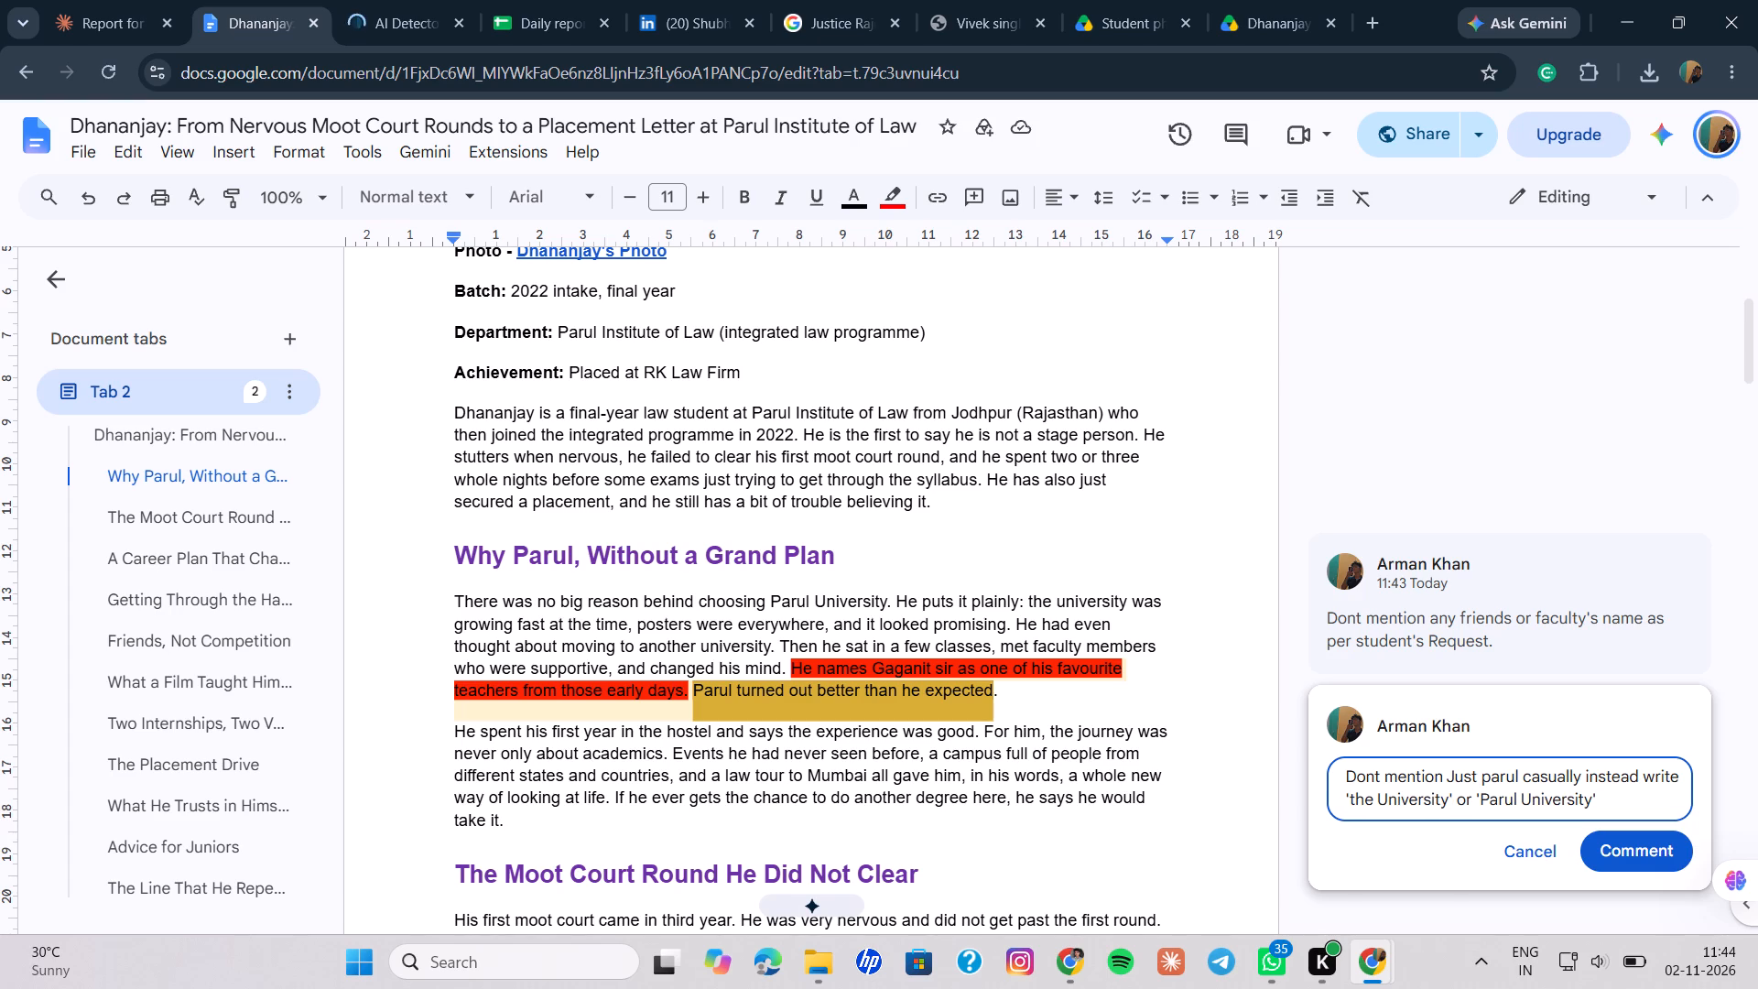
click(1655, 843)
click(984, 798)
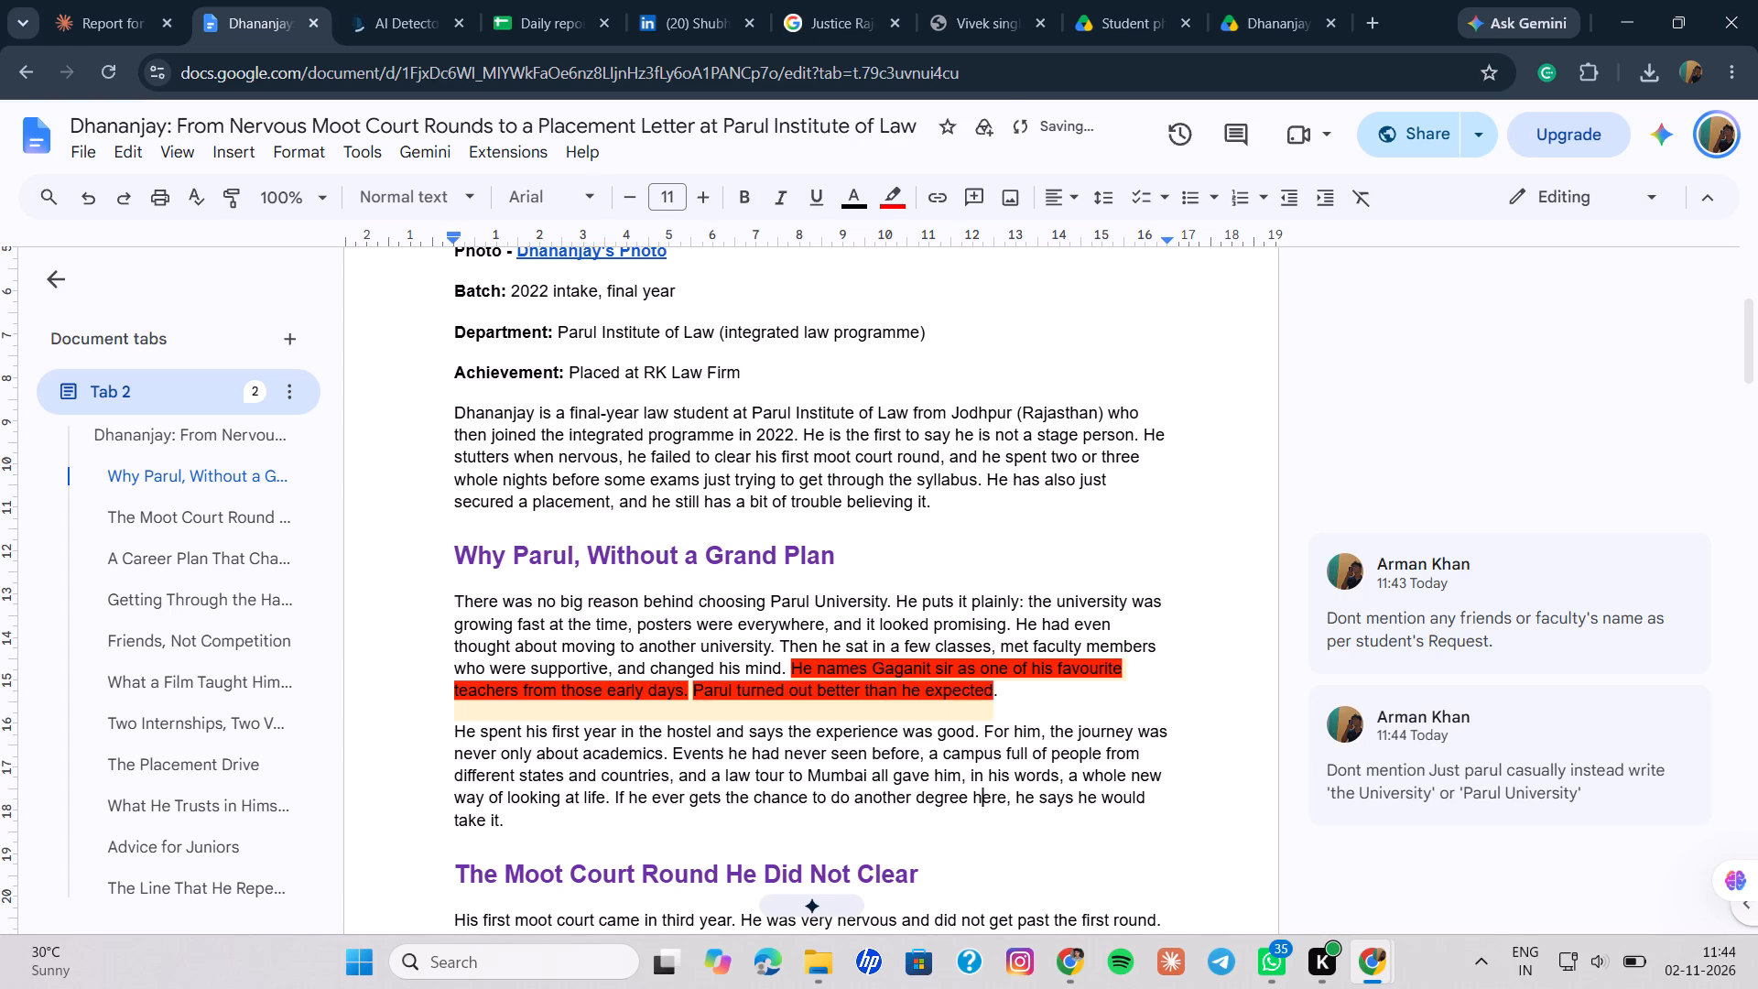
Read through the rest of "Why Parul, Without a Grand Plan" and "The Moot Court Round He Did Not Clear" for problem sentences.
scroll(579, 738, down, 1)
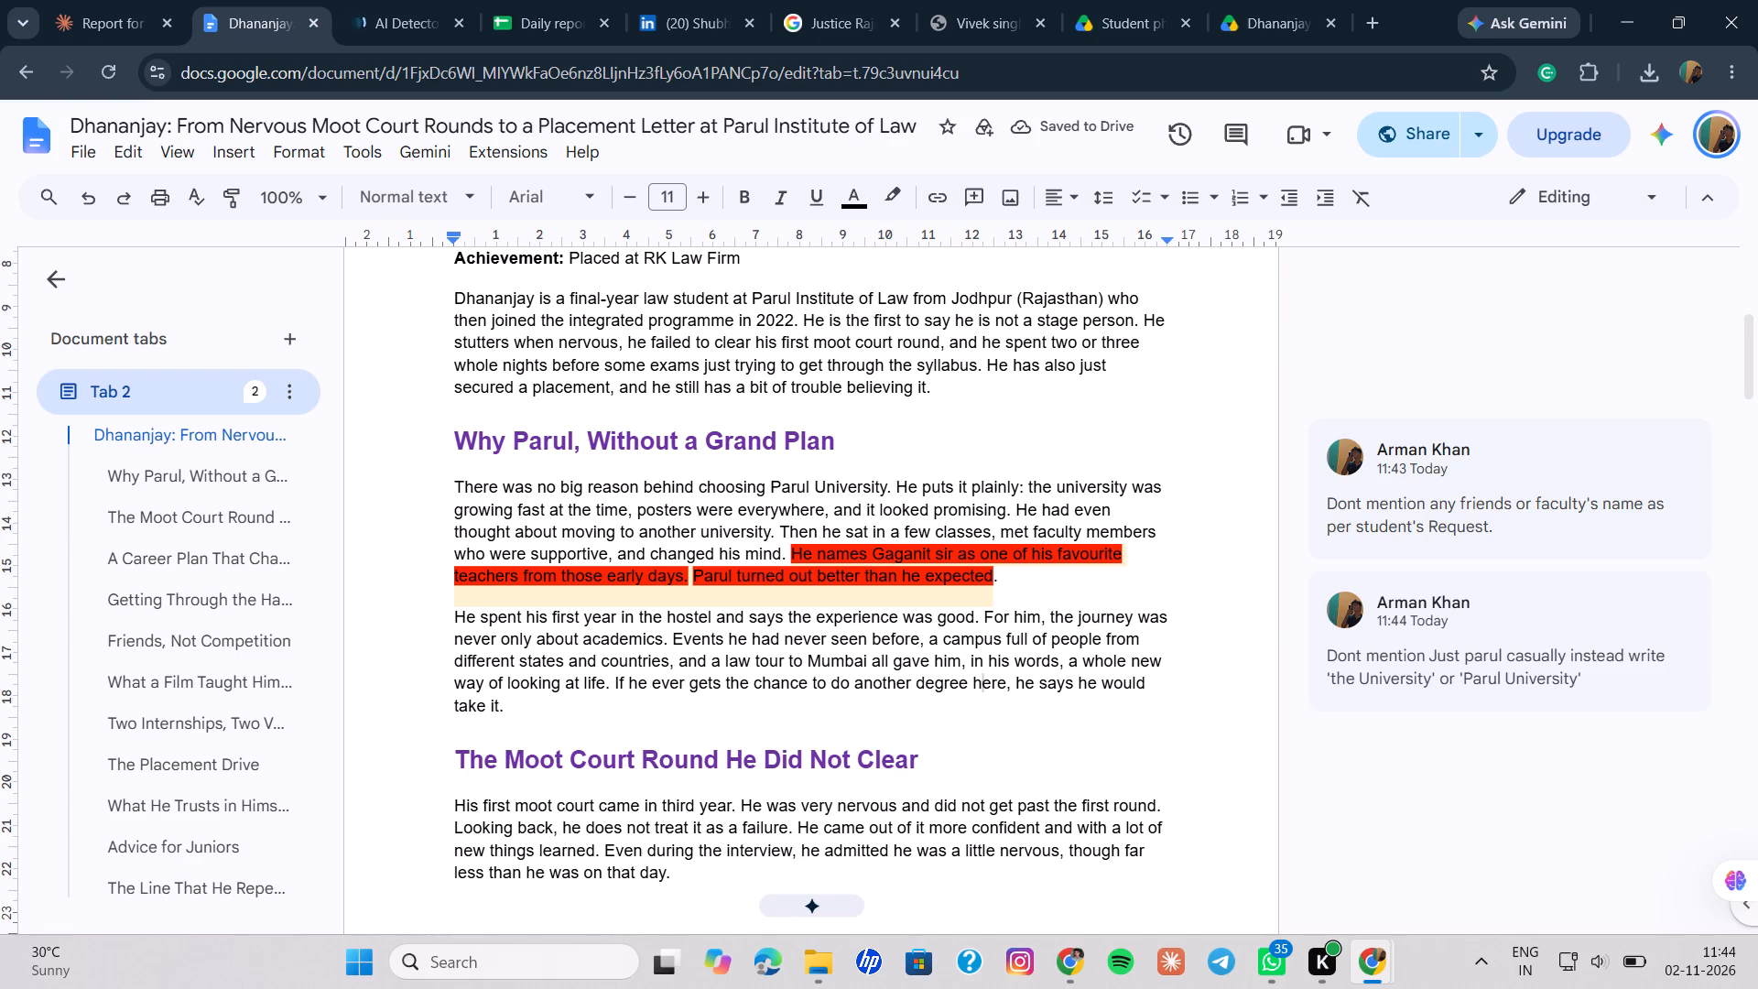
scroll(815, 642, down, 1)
scroll(657, 586, down, 1)
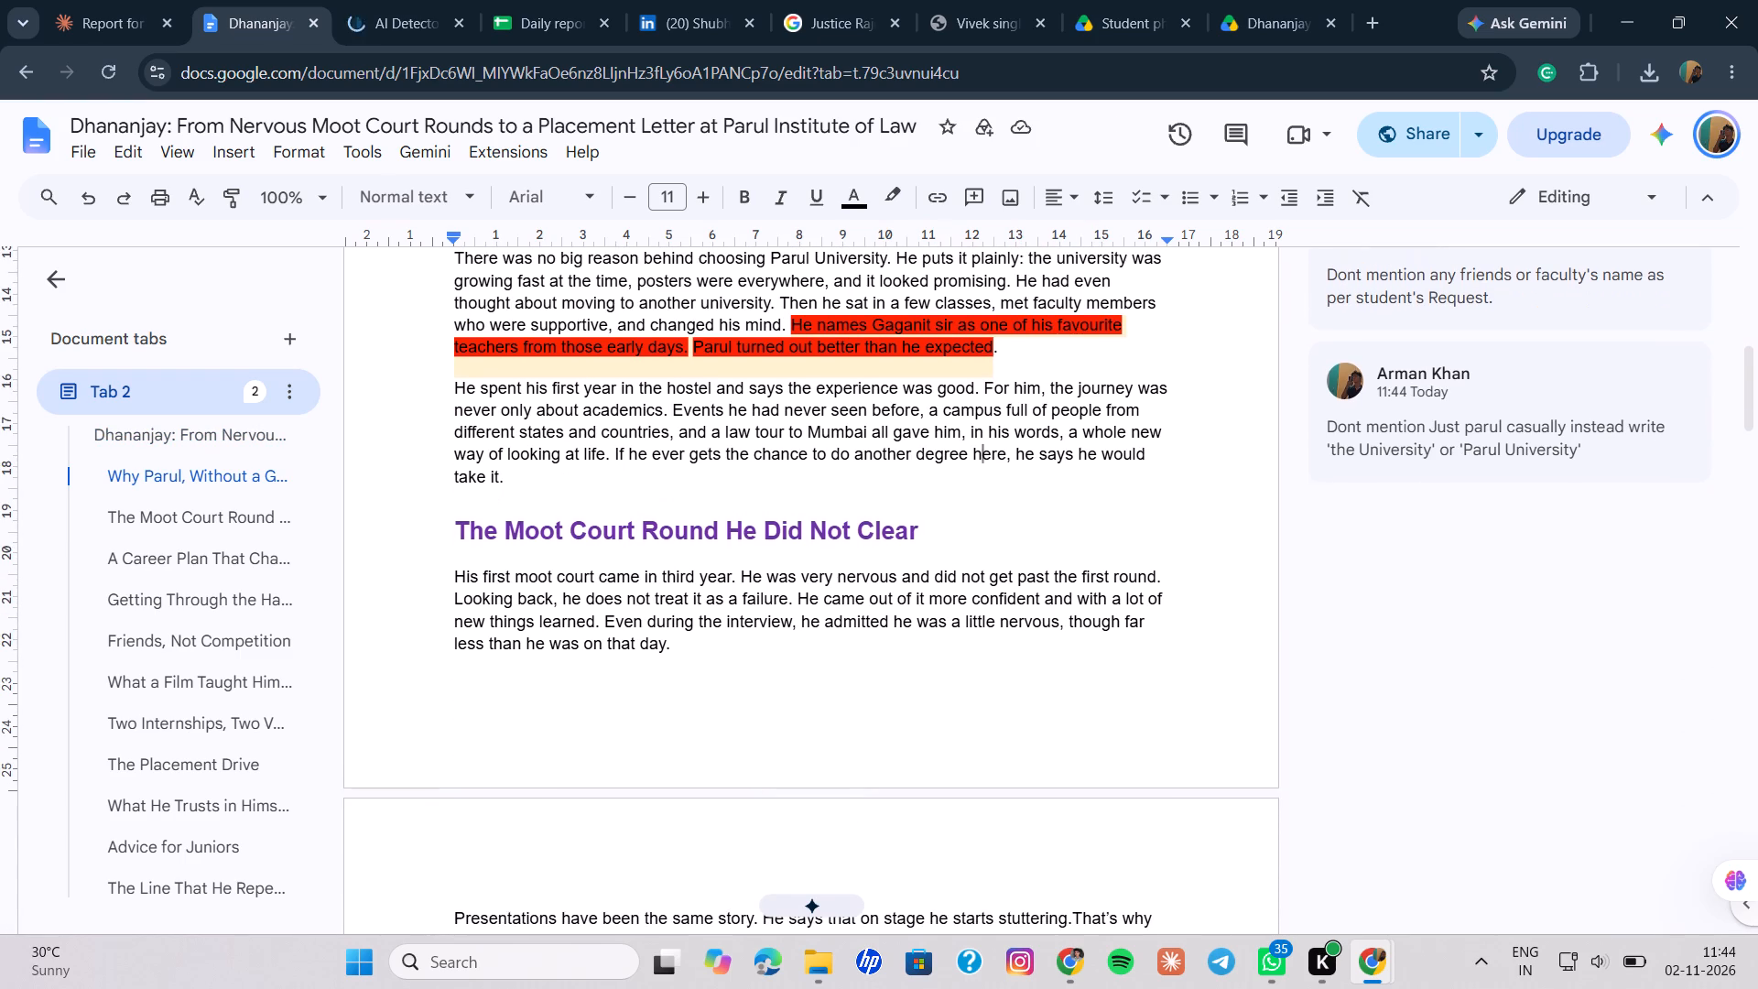
click(841, 492)
scroll(688, 551, down, 1)
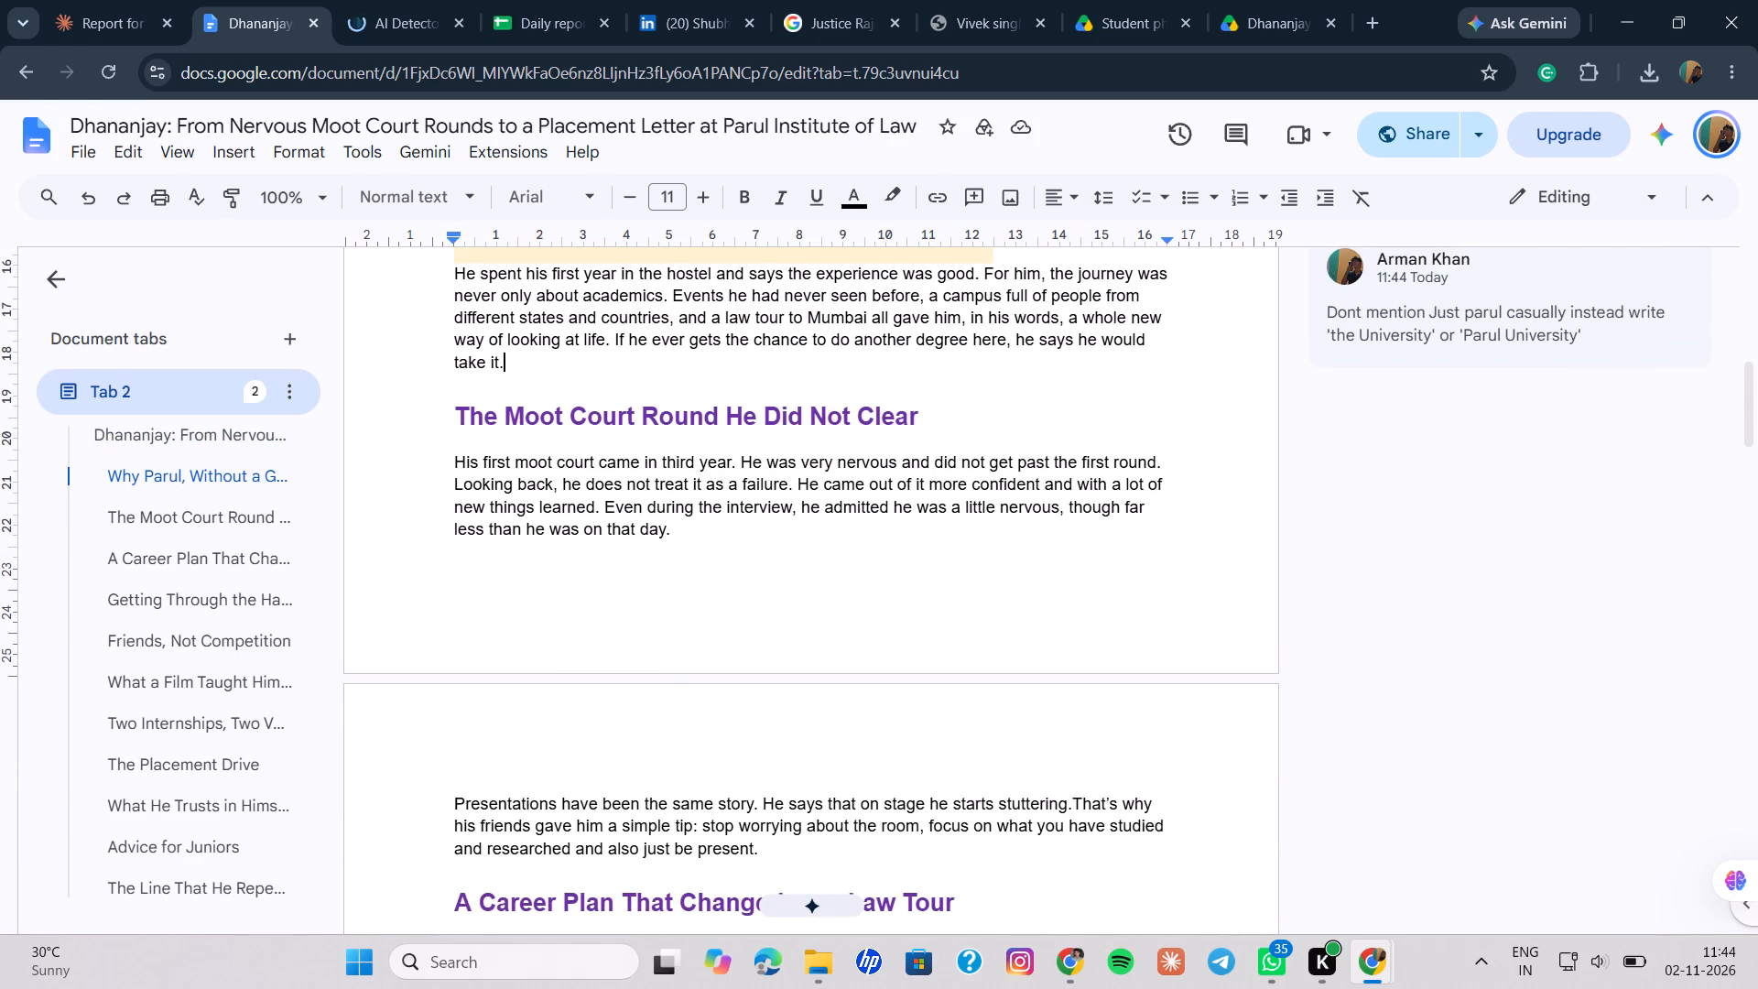
click(804, 538)
scroll(809, 538, down, 2)
click(829, 490)
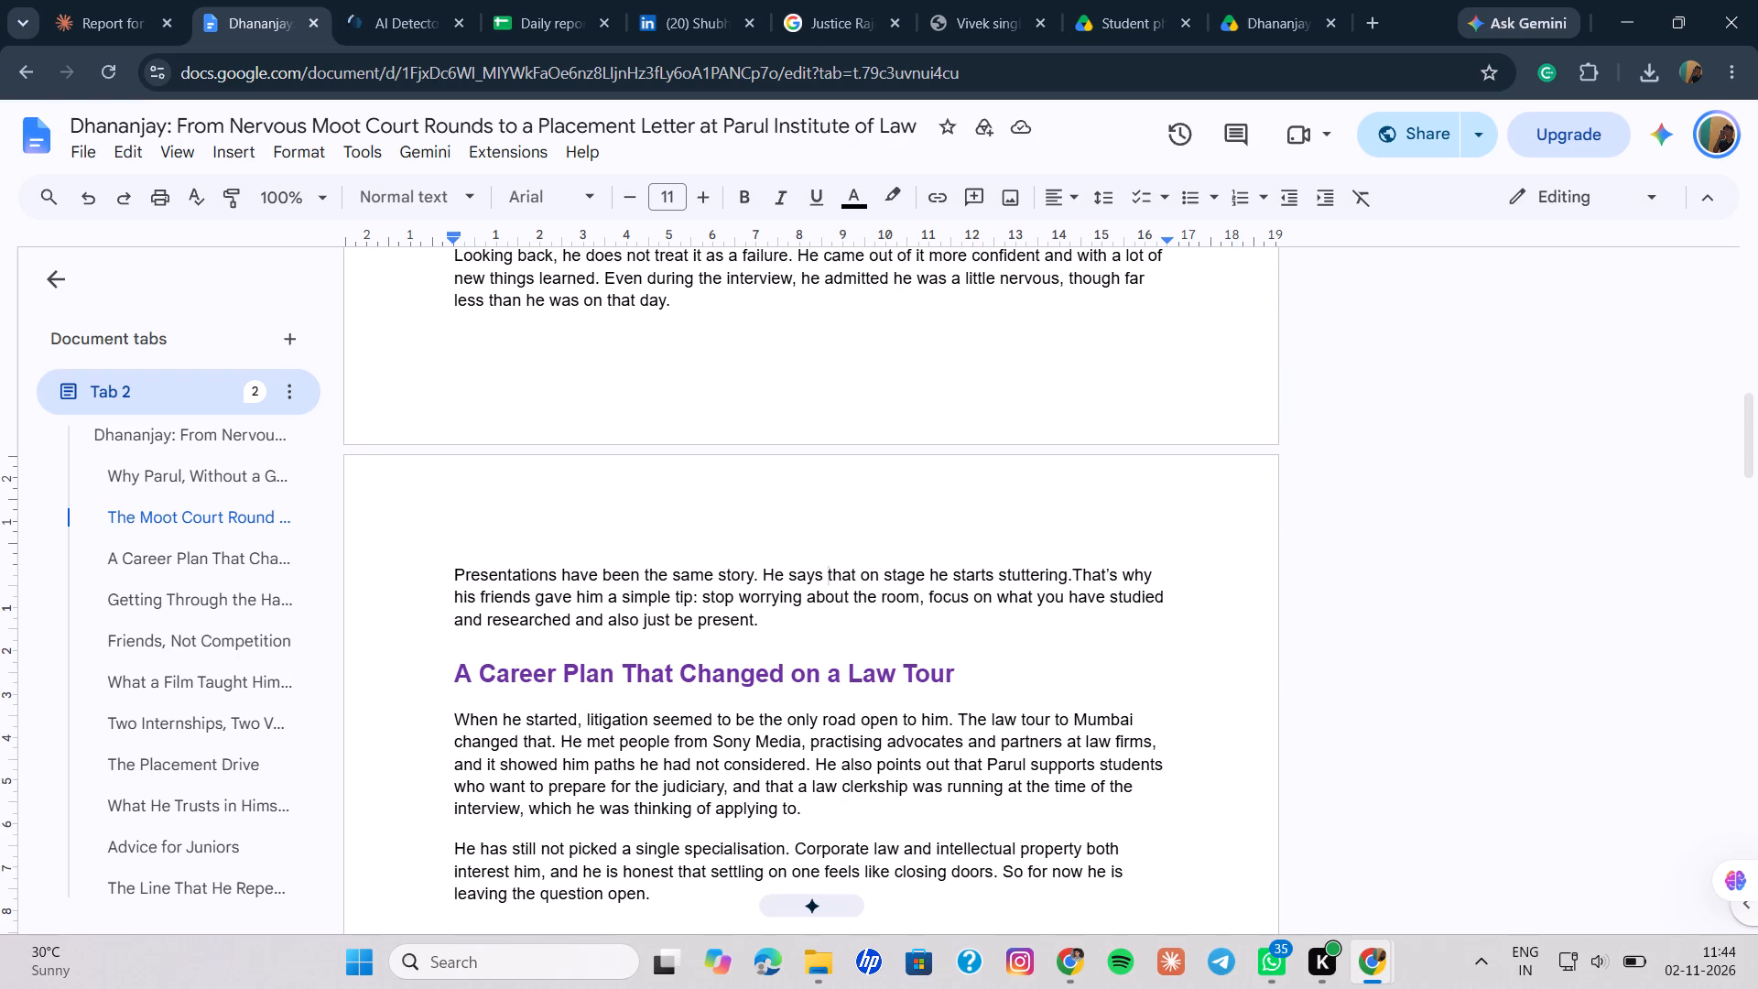
scroll(686, 544, down, 1)
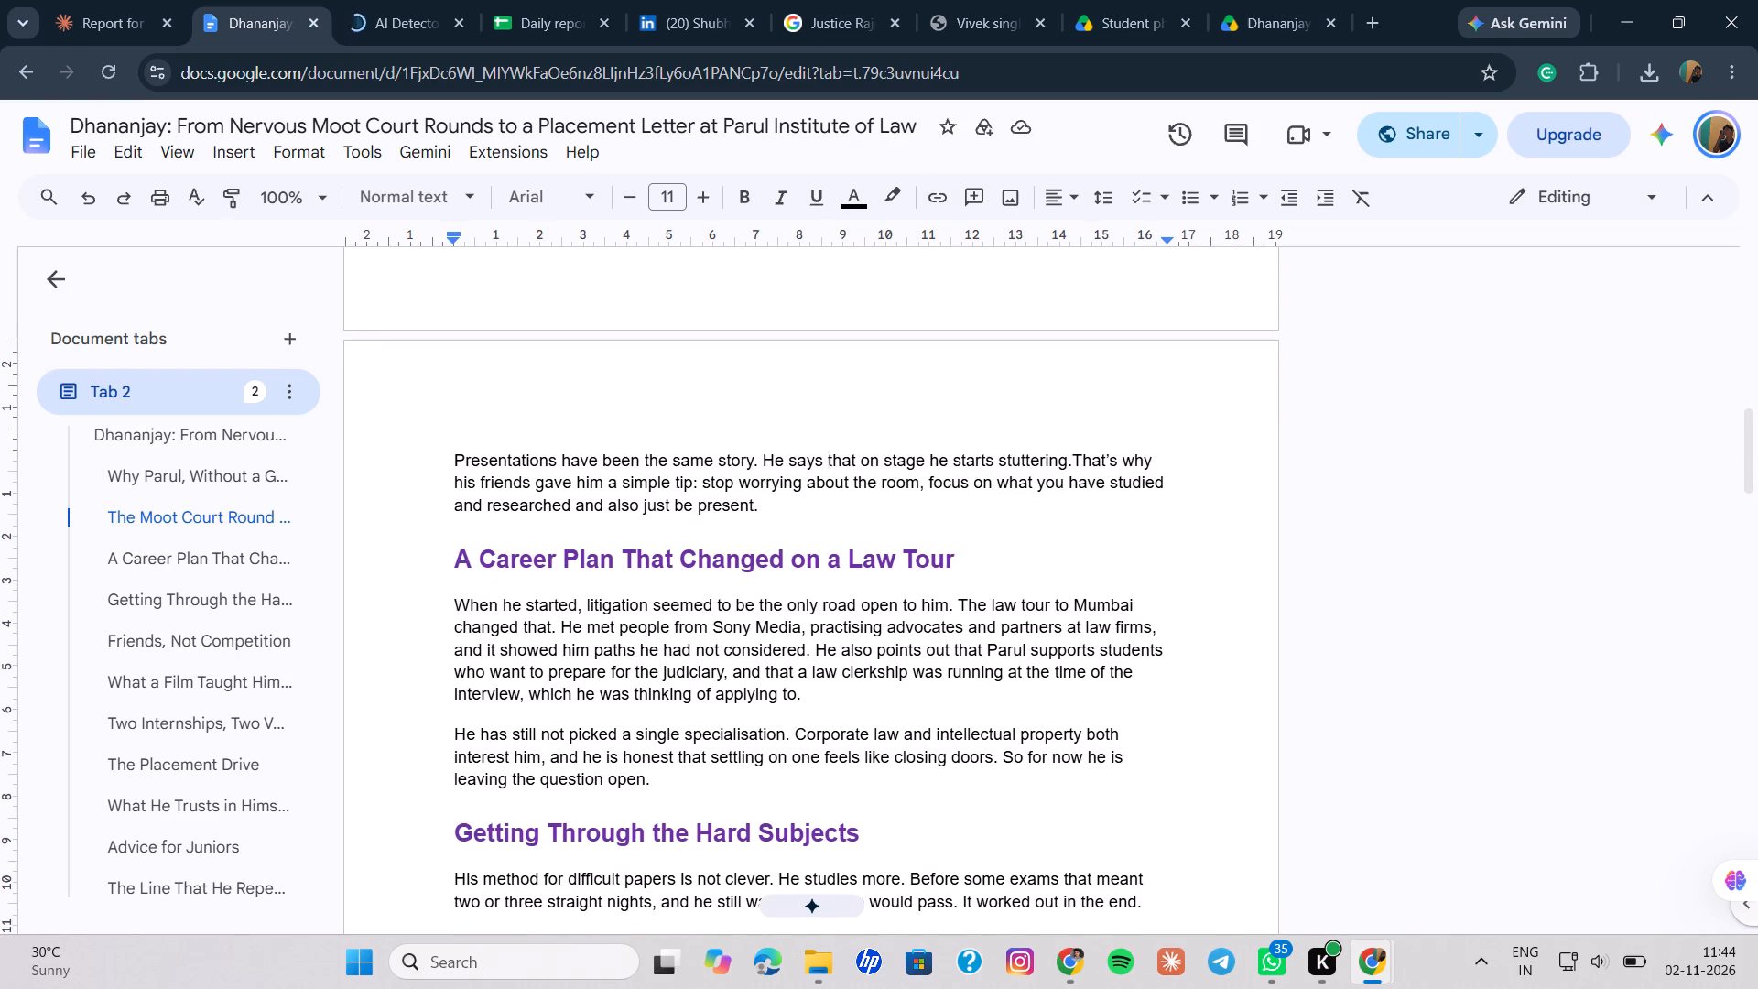
click(831, 499)
Read the first paragraph under "A Career Plan That Changed on a Law Tour" line by line for wording that needs correction.
click(490, 612)
click(654, 598)
click(756, 605)
click(798, 609)
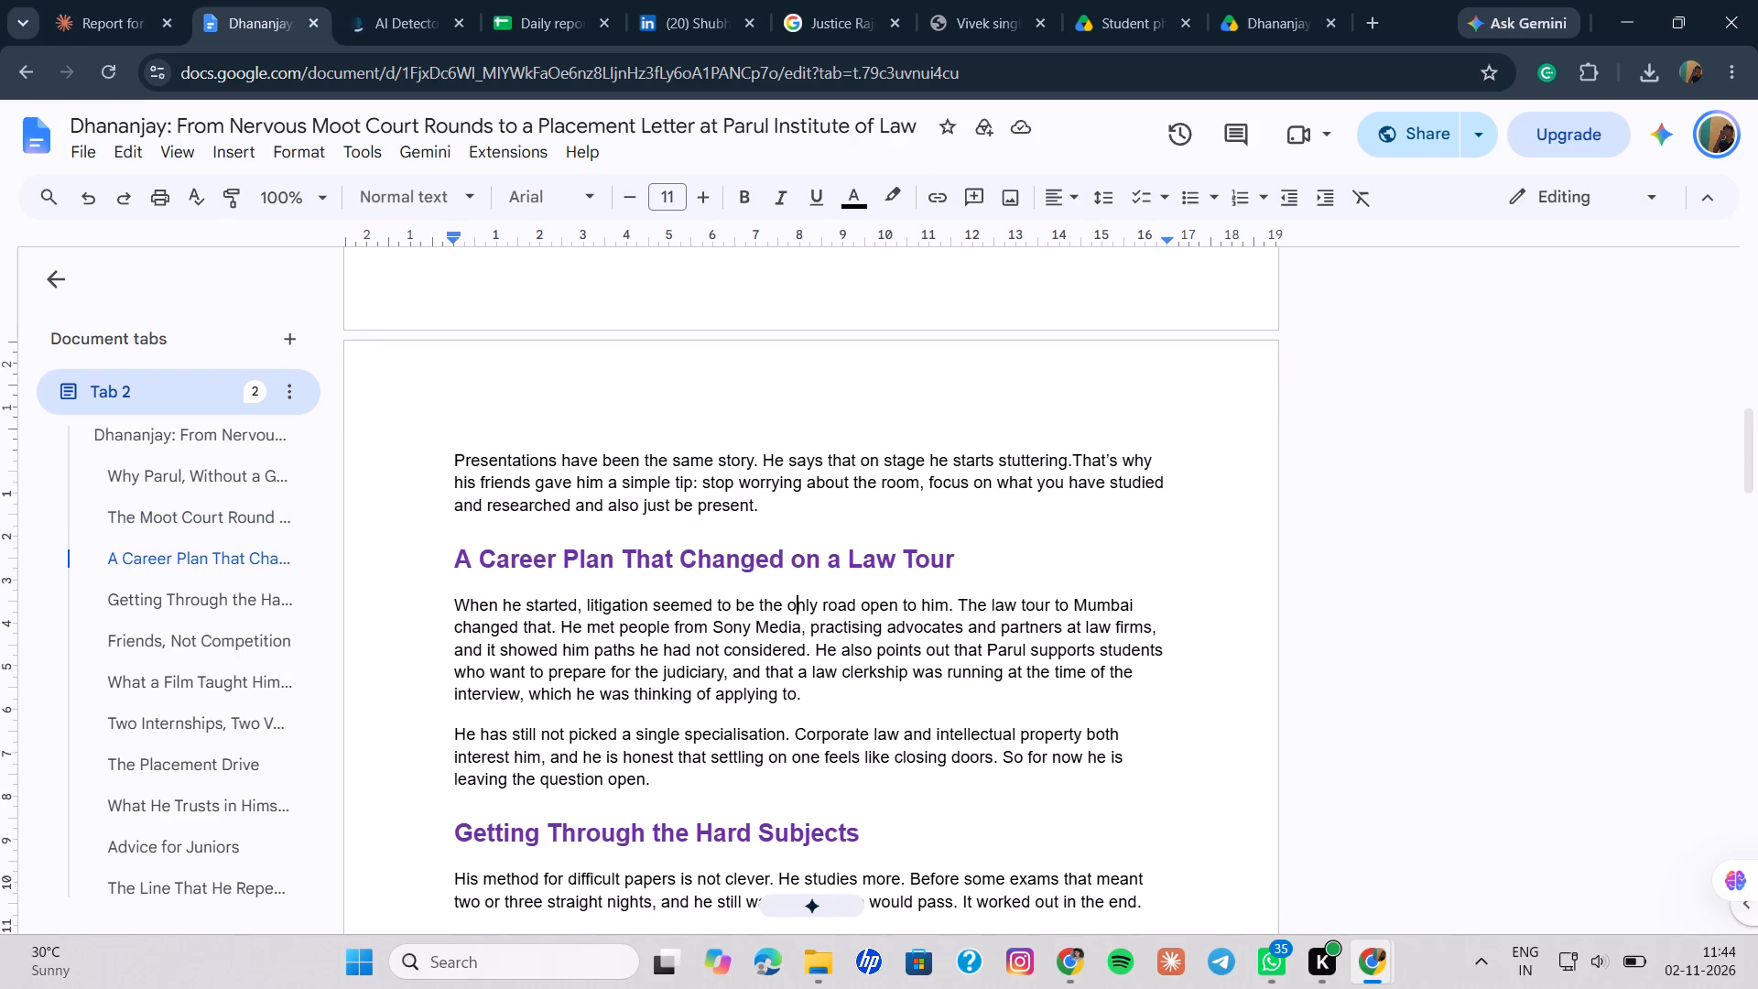
click(906, 599)
click(975, 597)
click(482, 659)
click(646, 636)
click(734, 640)
drag(830, 625, 841, 625)
drag(1010, 625, 957, 625)
click(624, 679)
click(1002, 658)
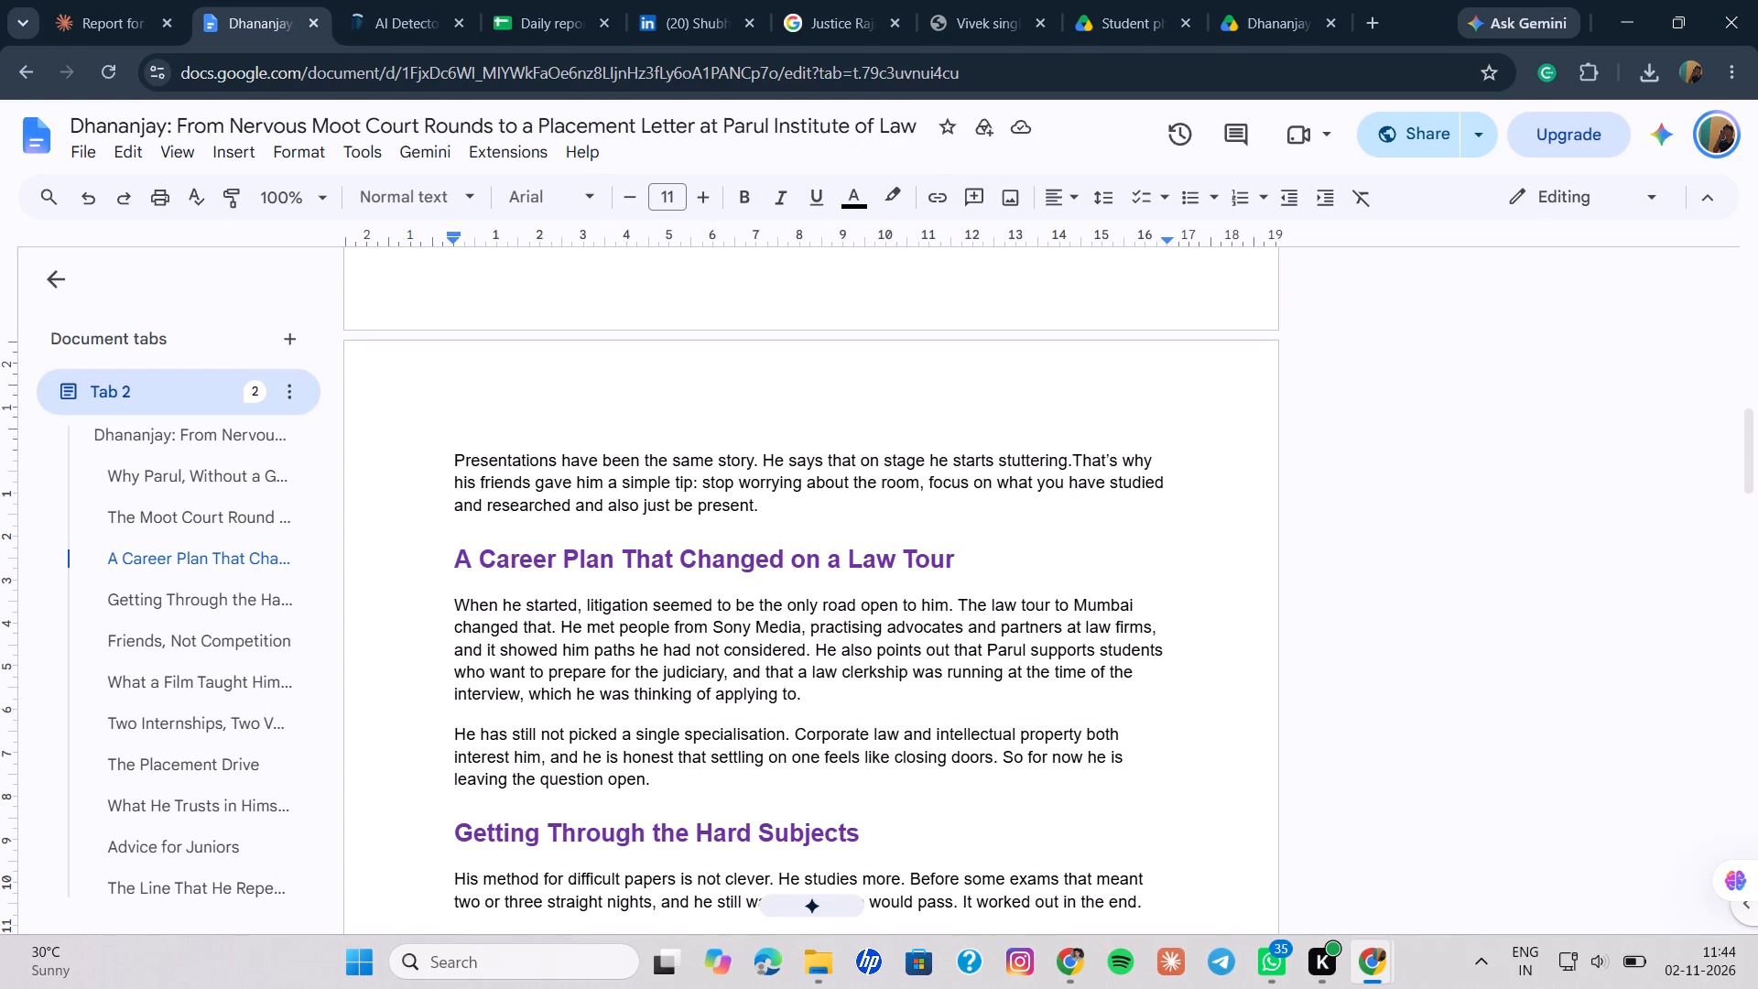
Highlight "He also points out that Parul supports students" in red under "A Career Plan That Changed on a Law Tour".
drag(814, 648, 820, 697)
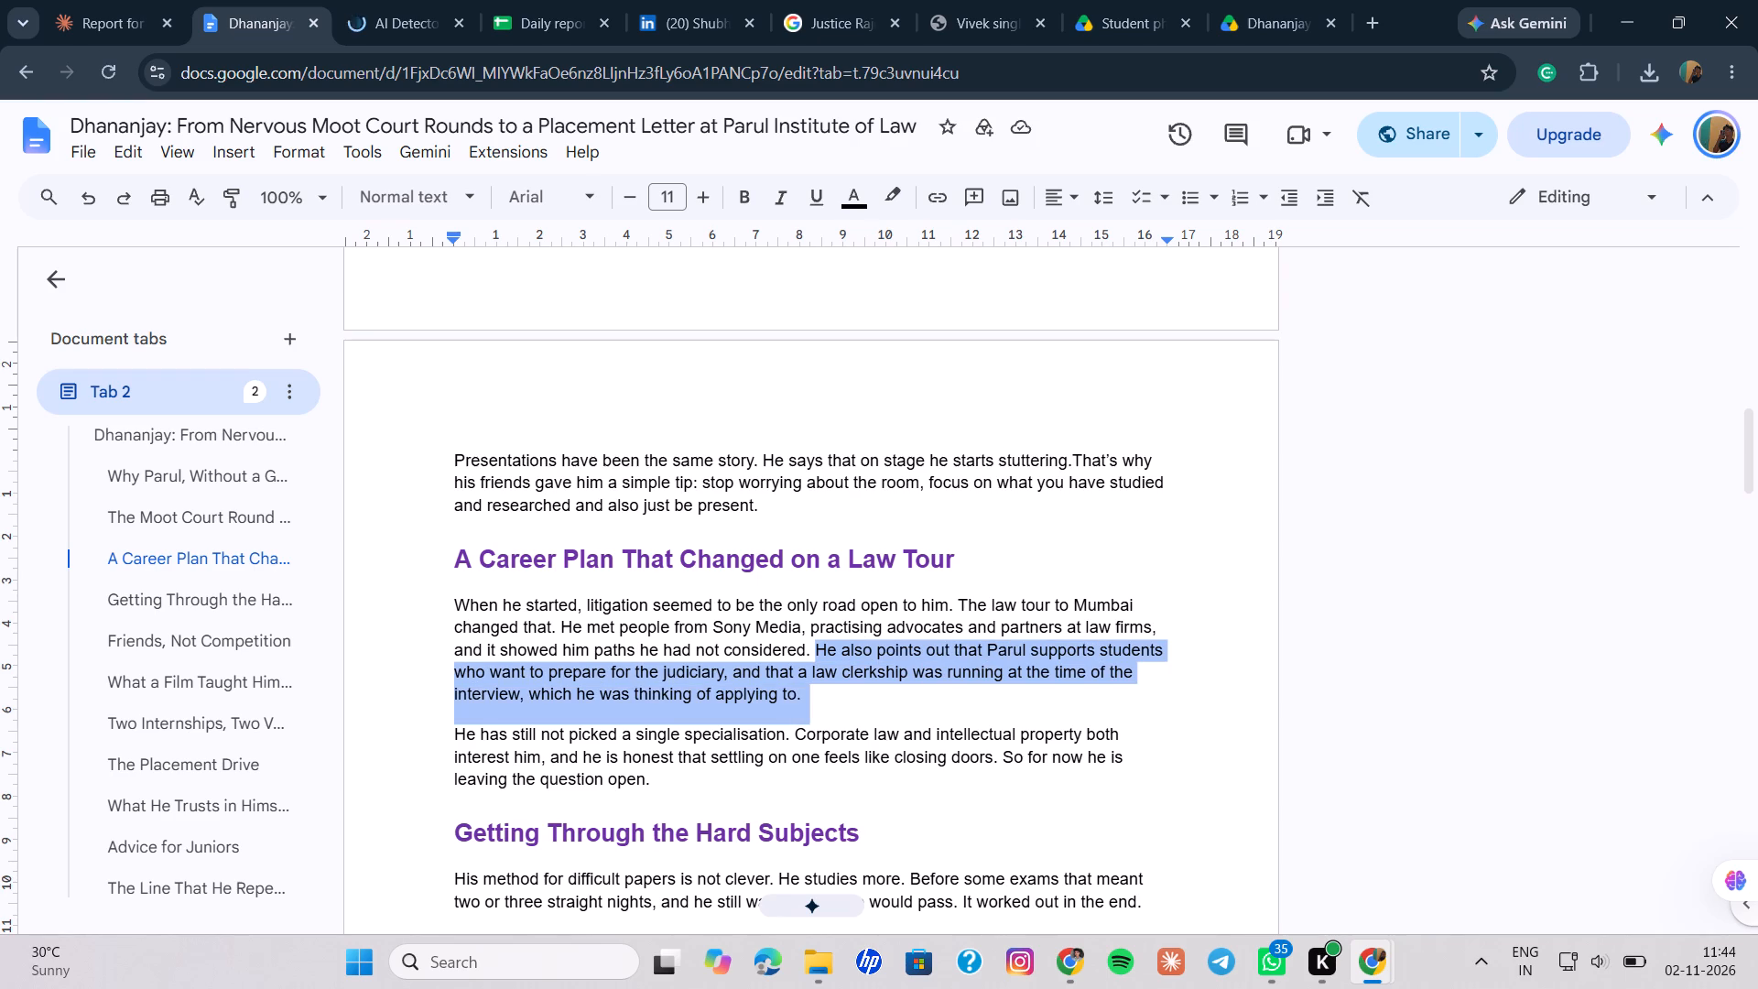
drag(820, 697, 1031, 658)
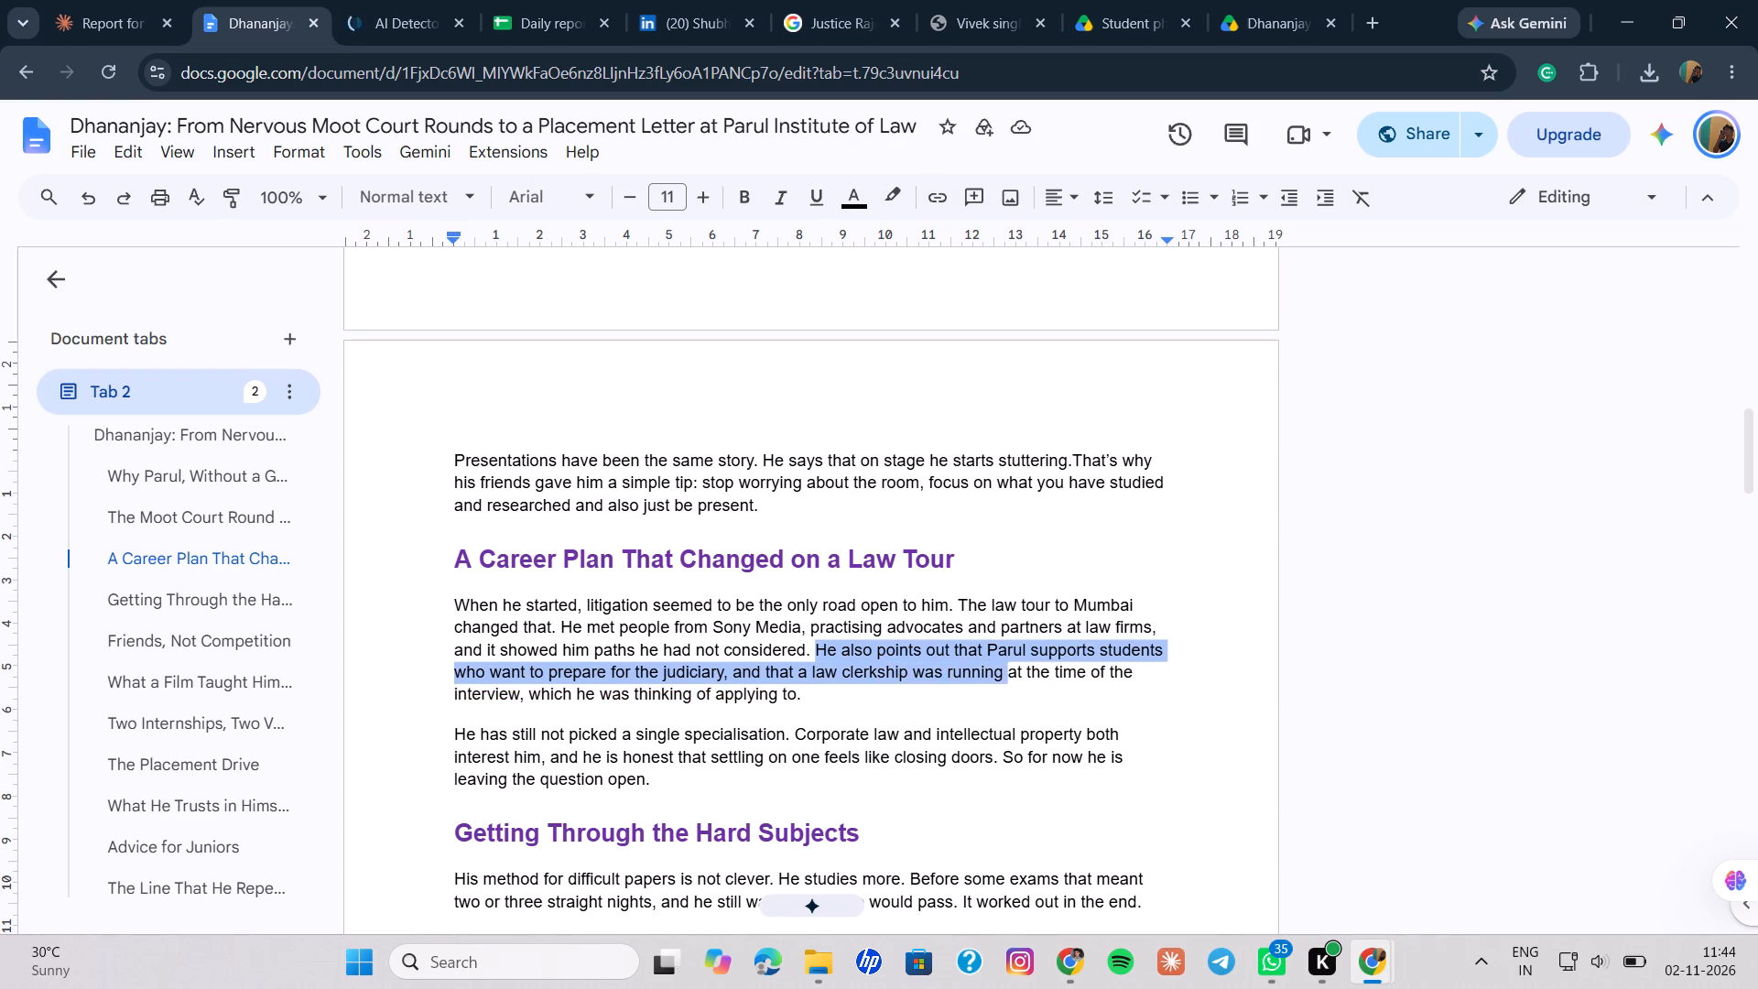
drag(1031, 658, 1171, 643)
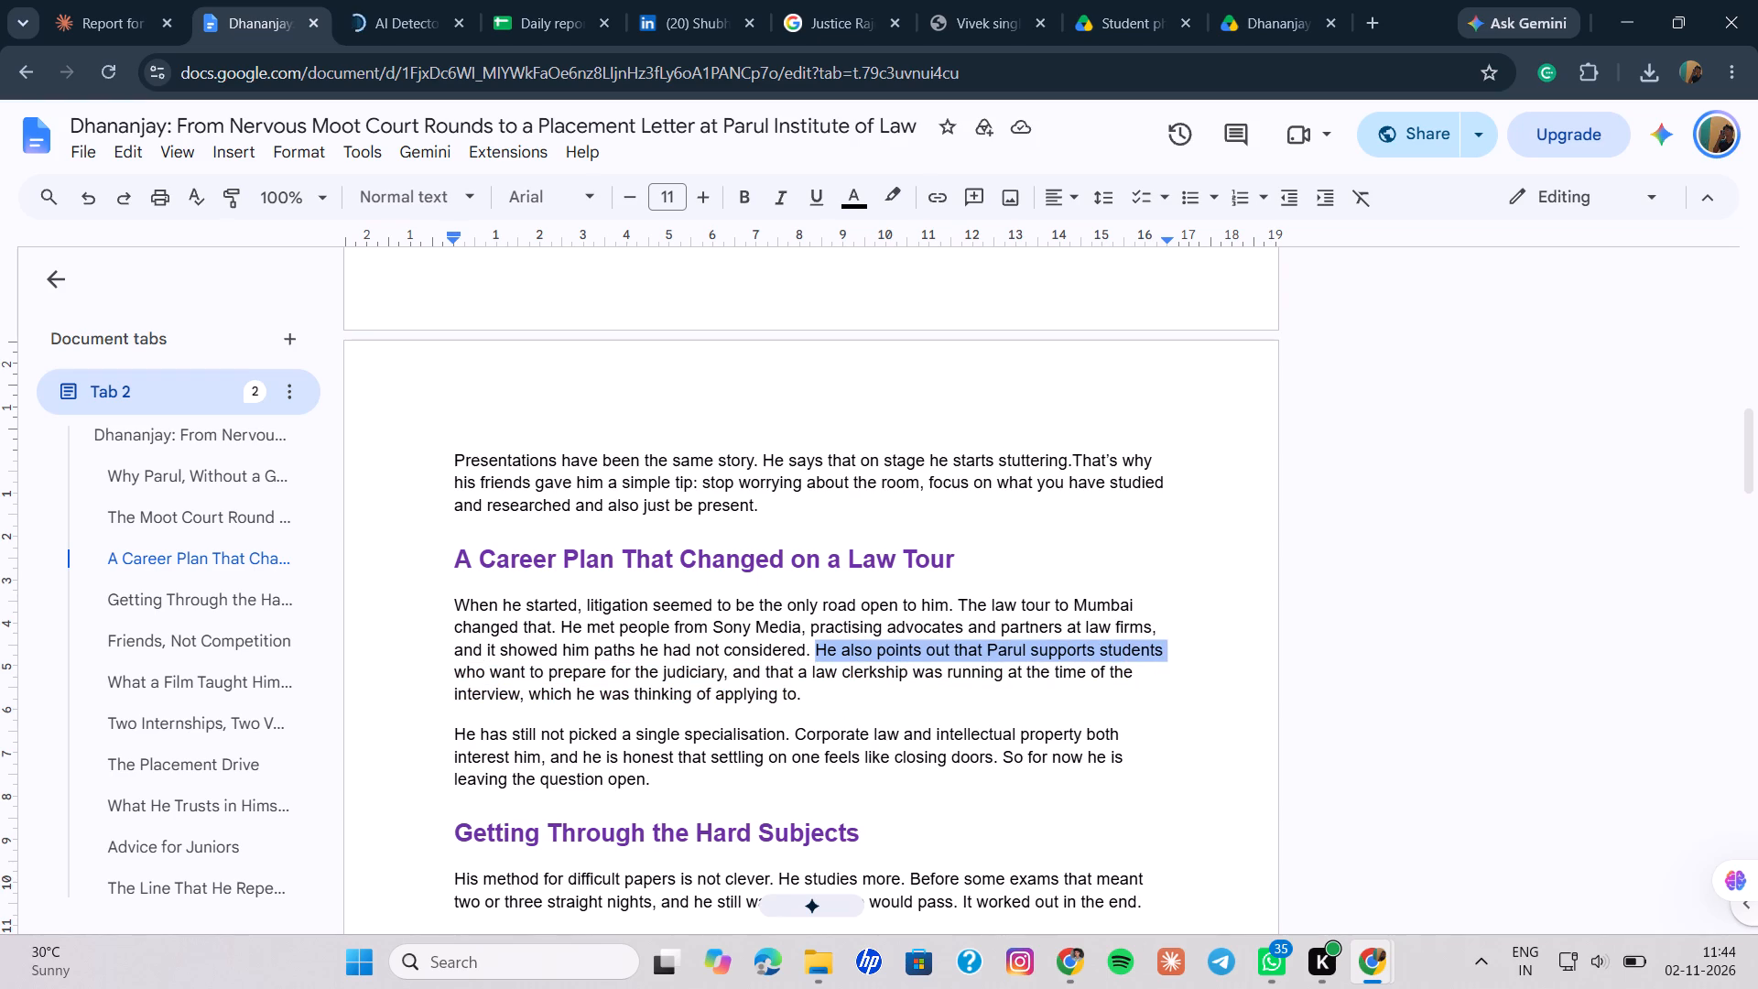
click(909, 201)
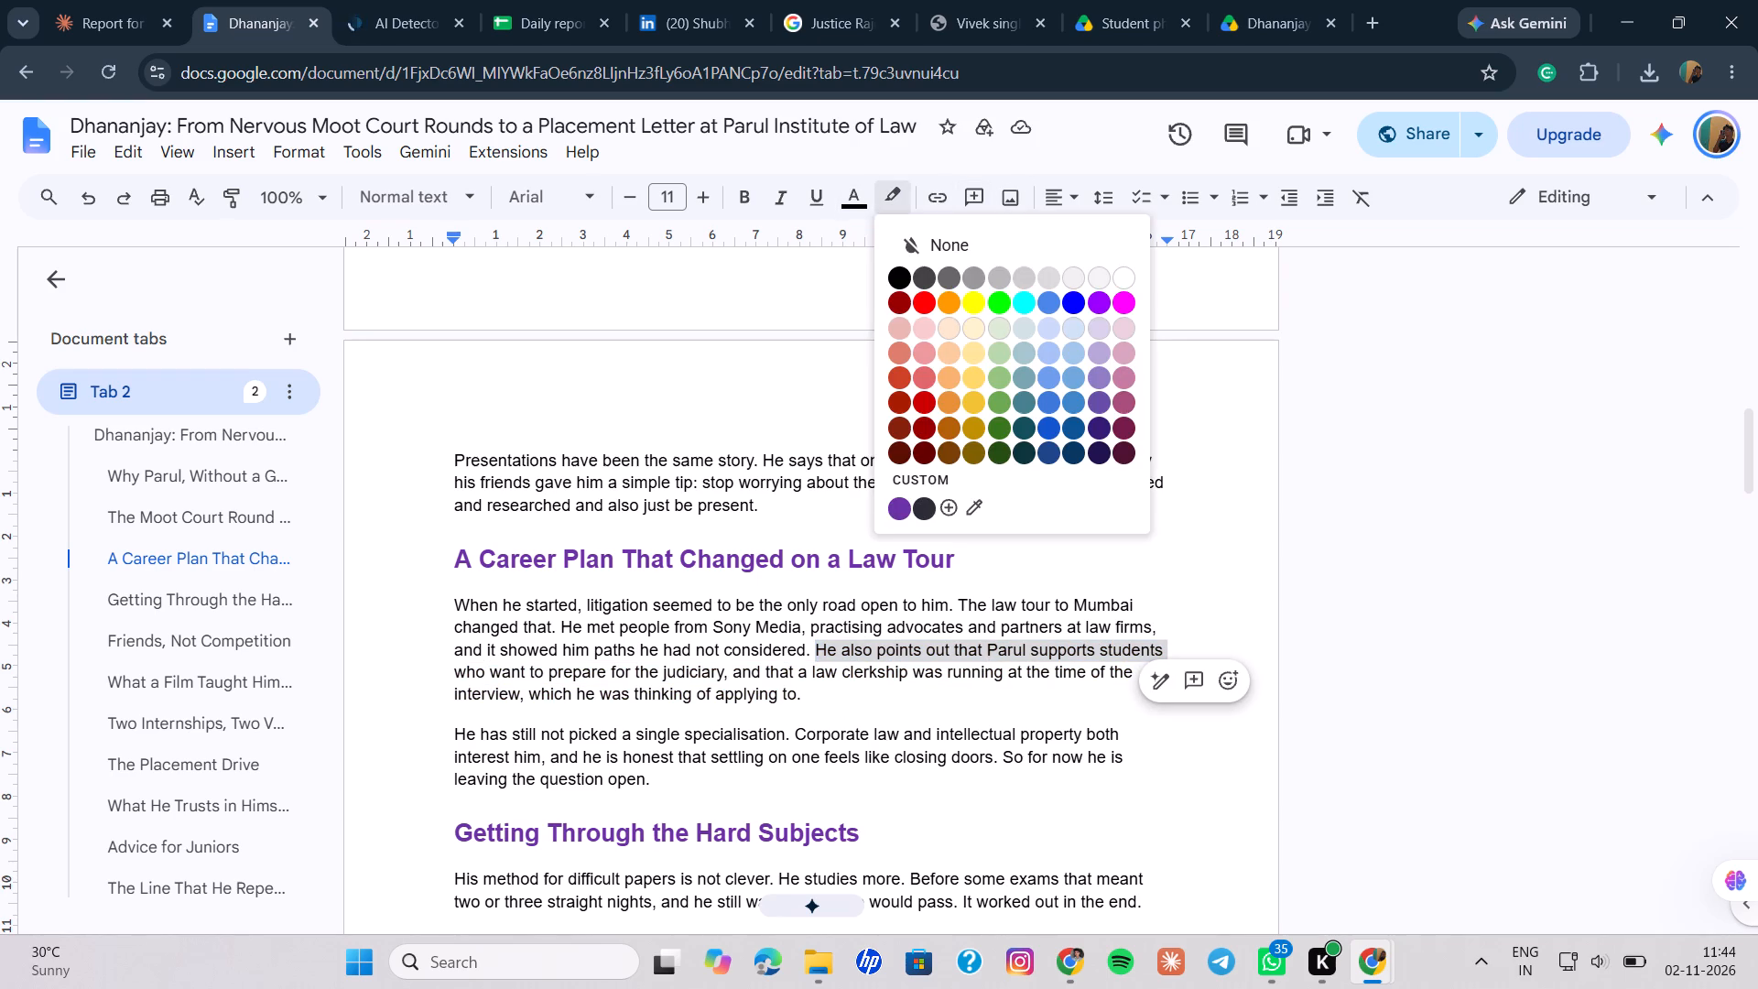
click(928, 300)
Add the comment "again" to the highlighted "He also points out that Parul supports students" text.
click(968, 201)
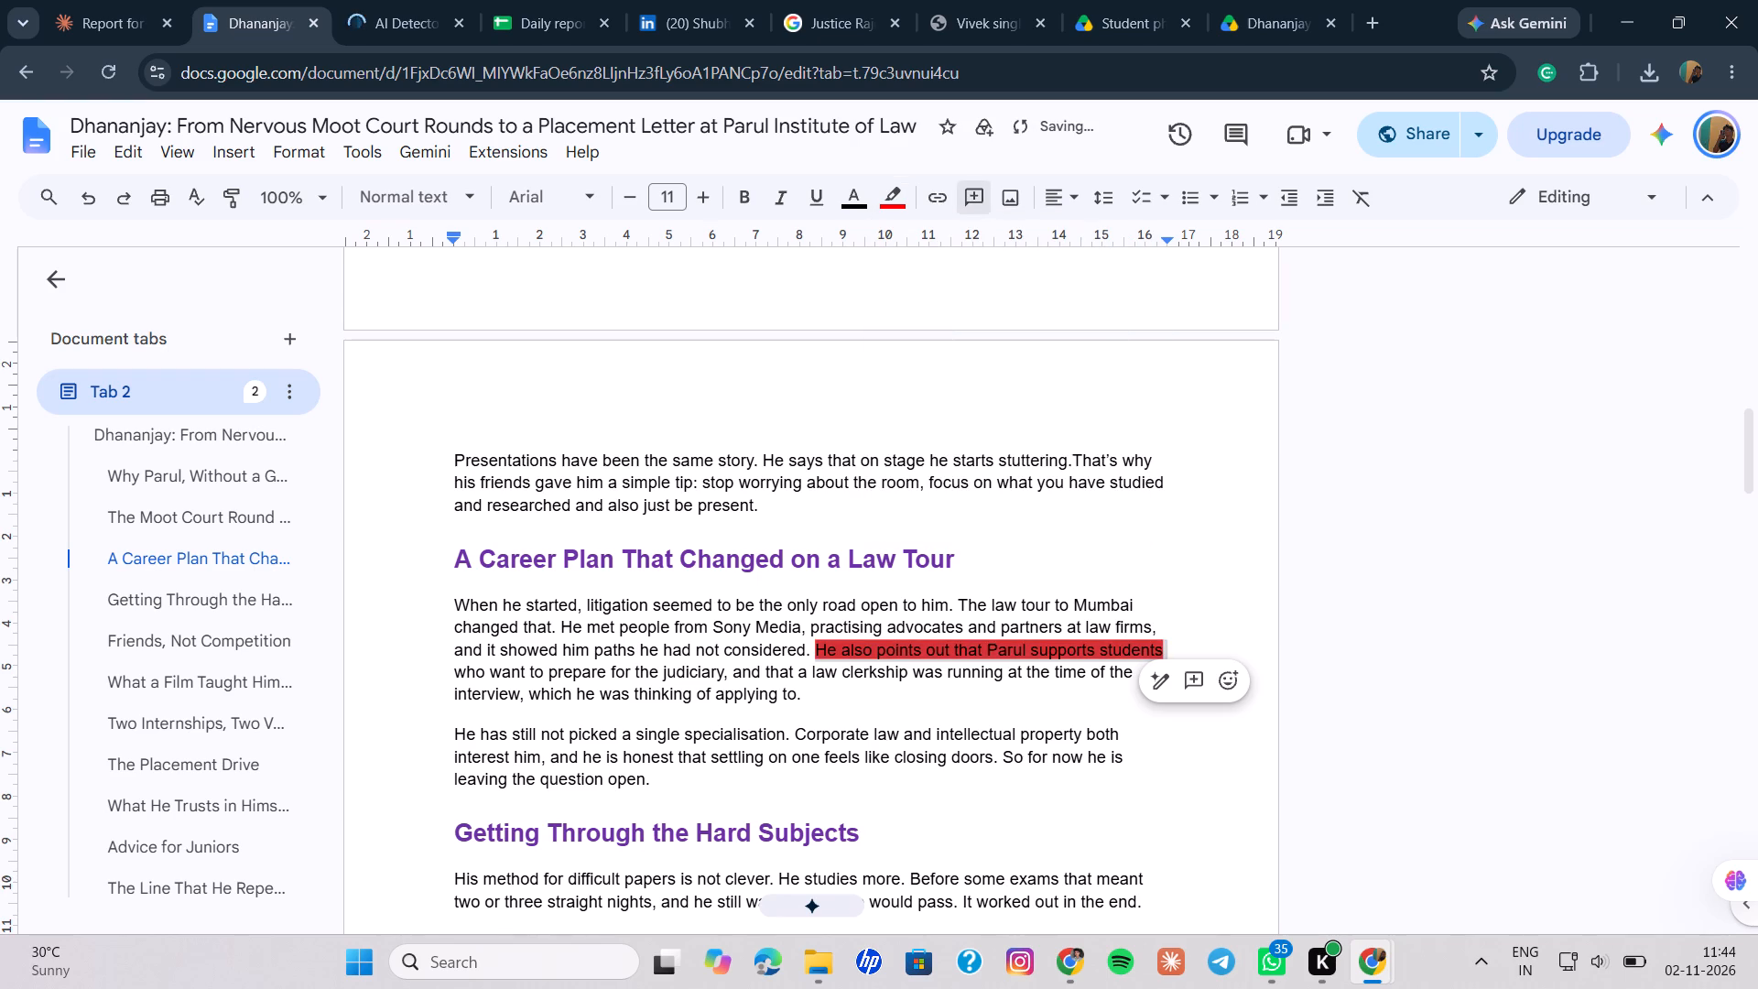
key(a)
key(g)
key(a)
text(in)
click(1619, 785)
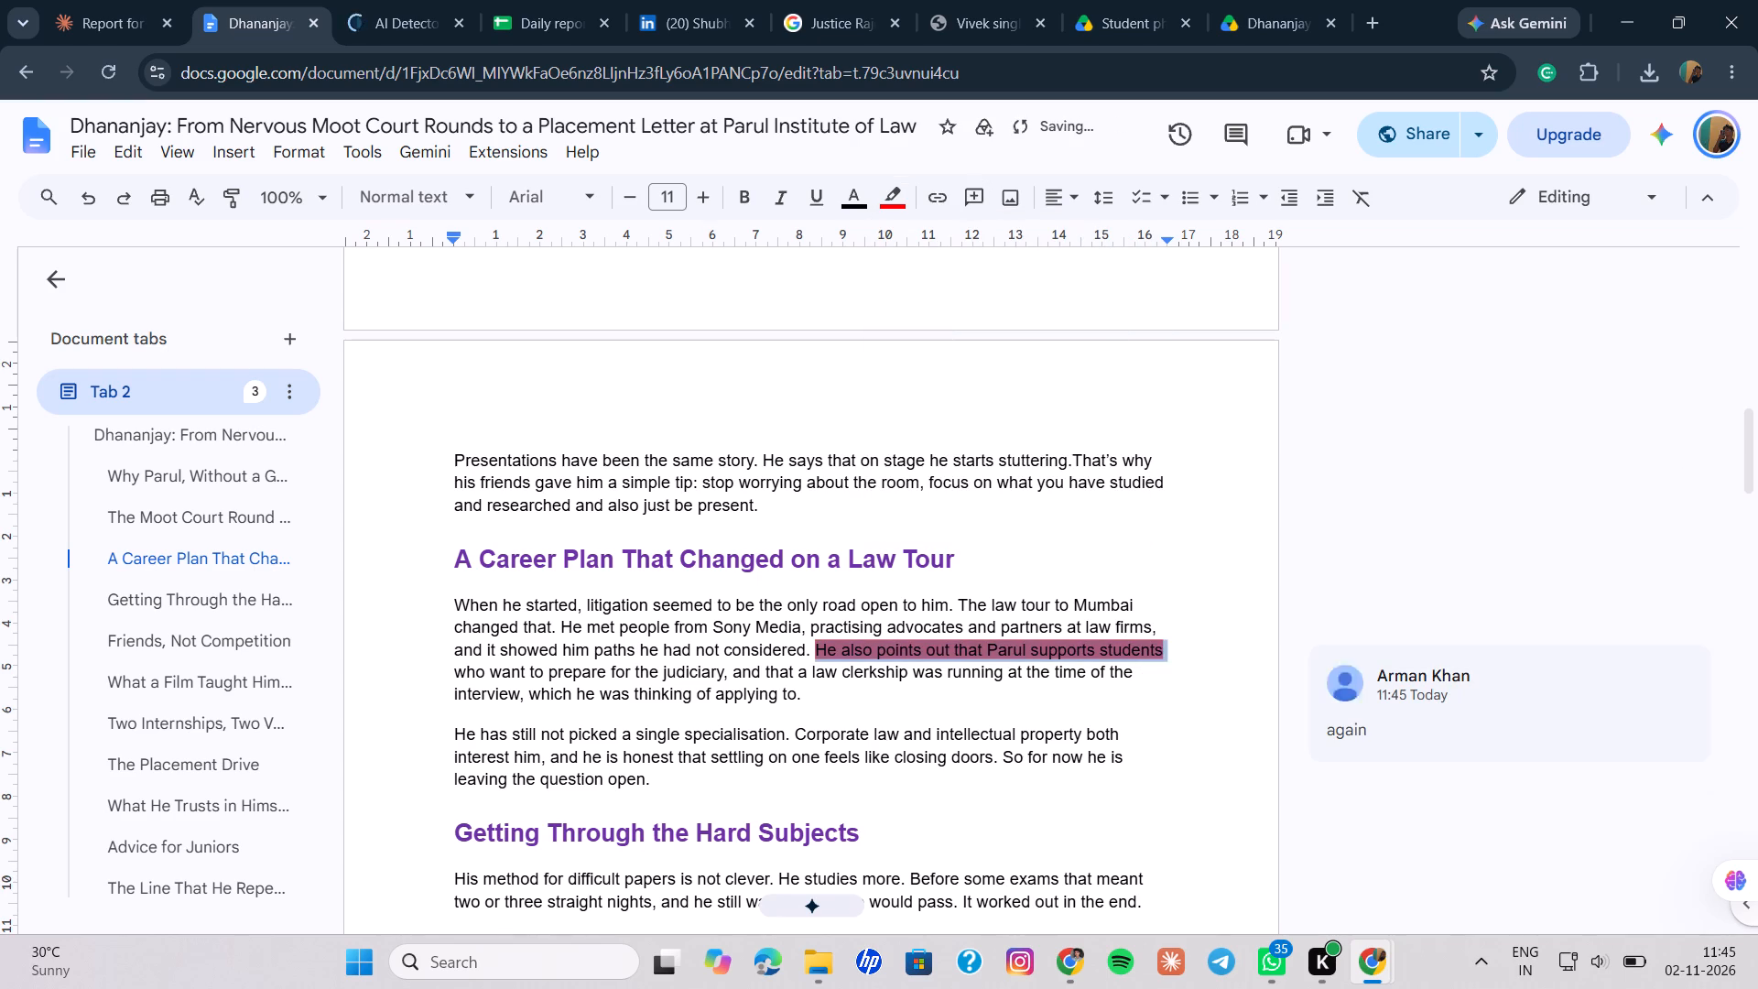
Read the specialisation paragraph and the "Getting Through the Hard Subjects" section for further problem sentences.
click(820, 760)
click(488, 742)
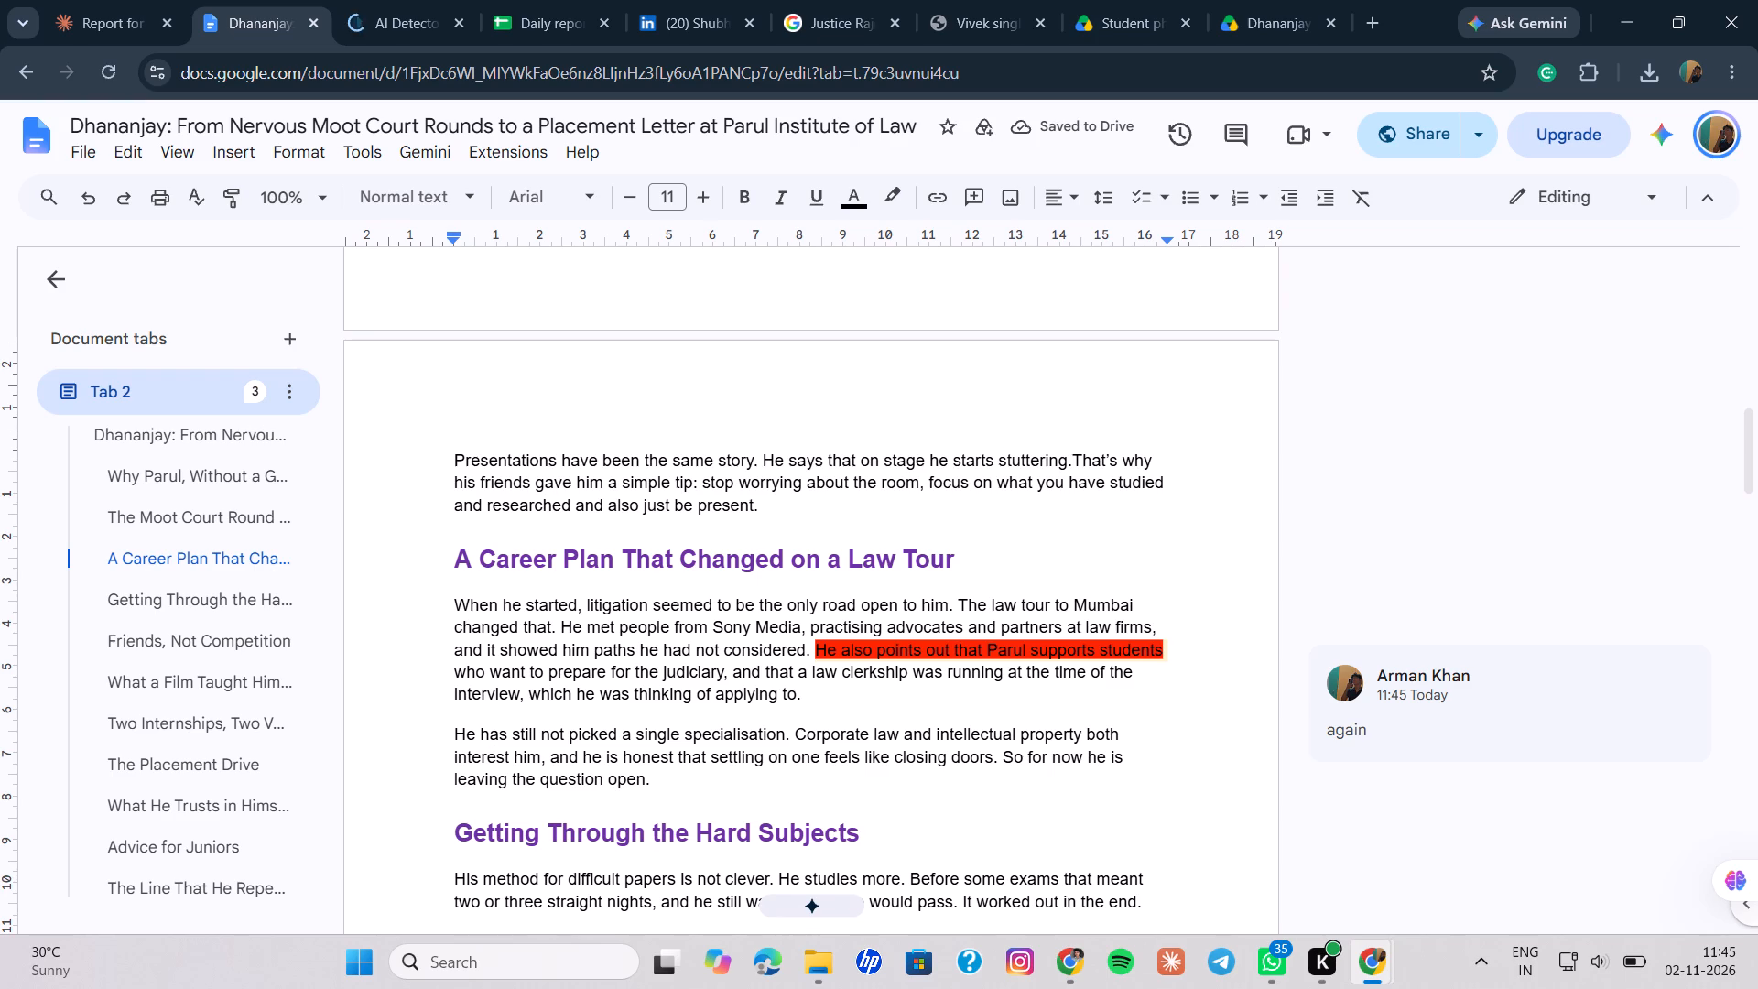
click(598, 748)
scroll(636, 748, down, 2)
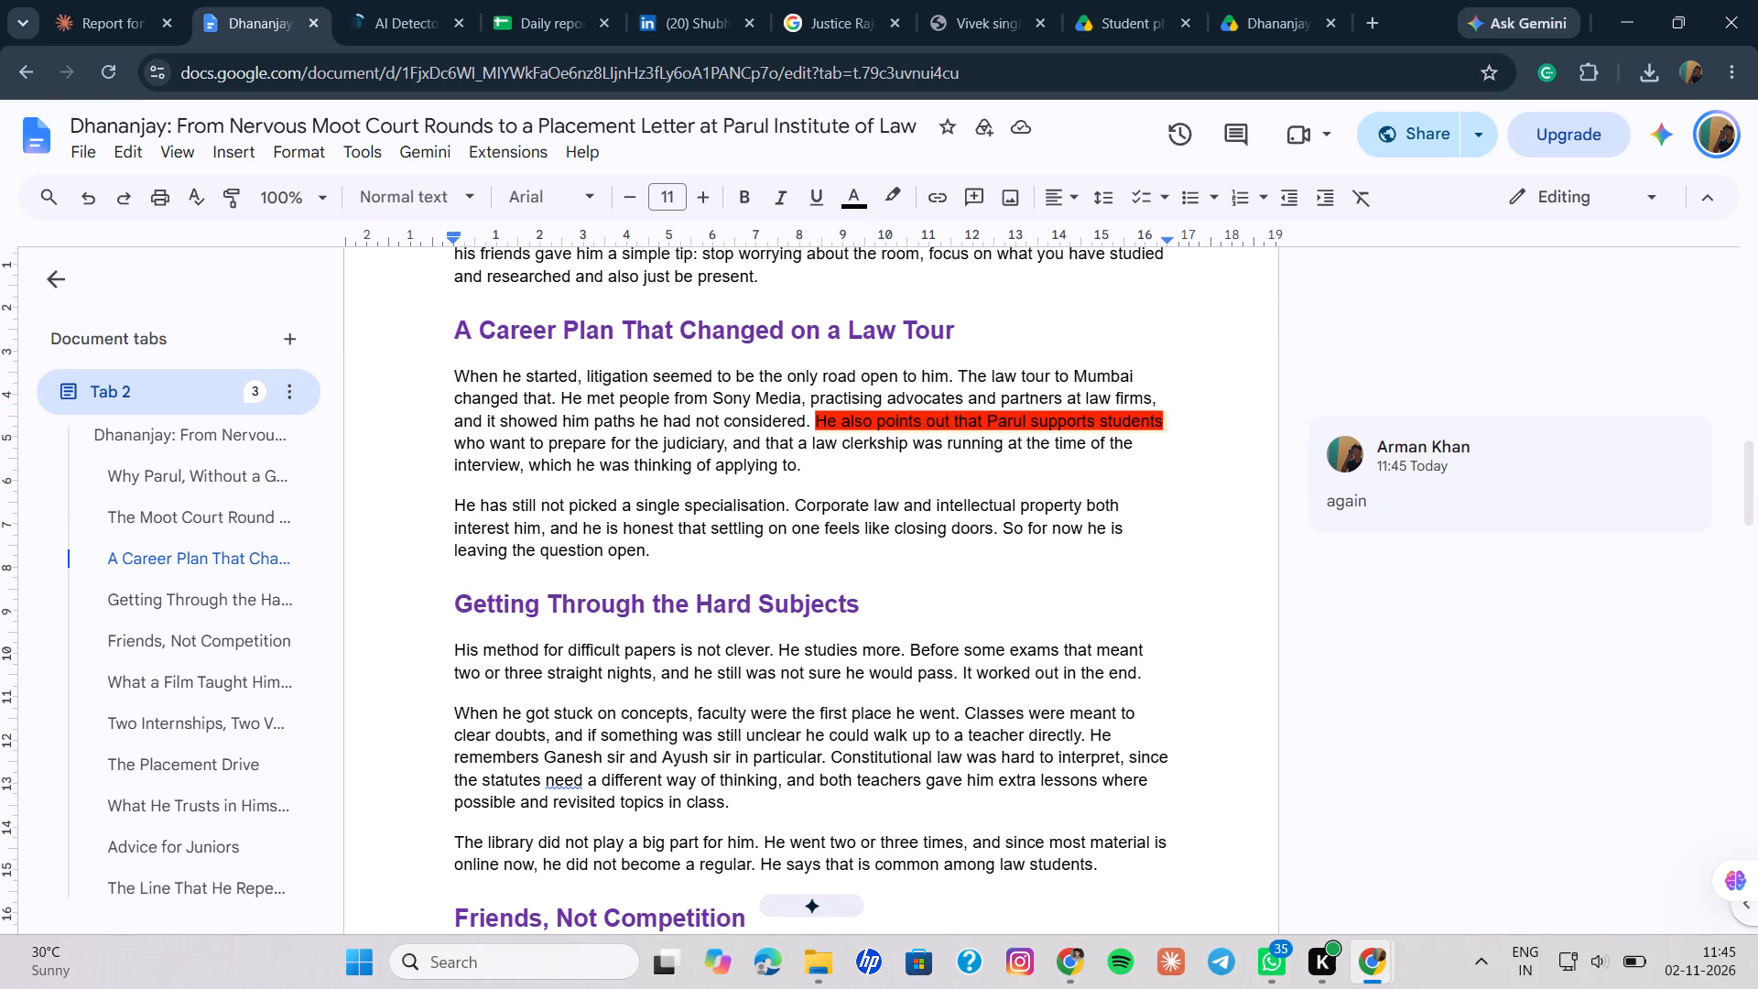
scroll(895, 692, down, 1)
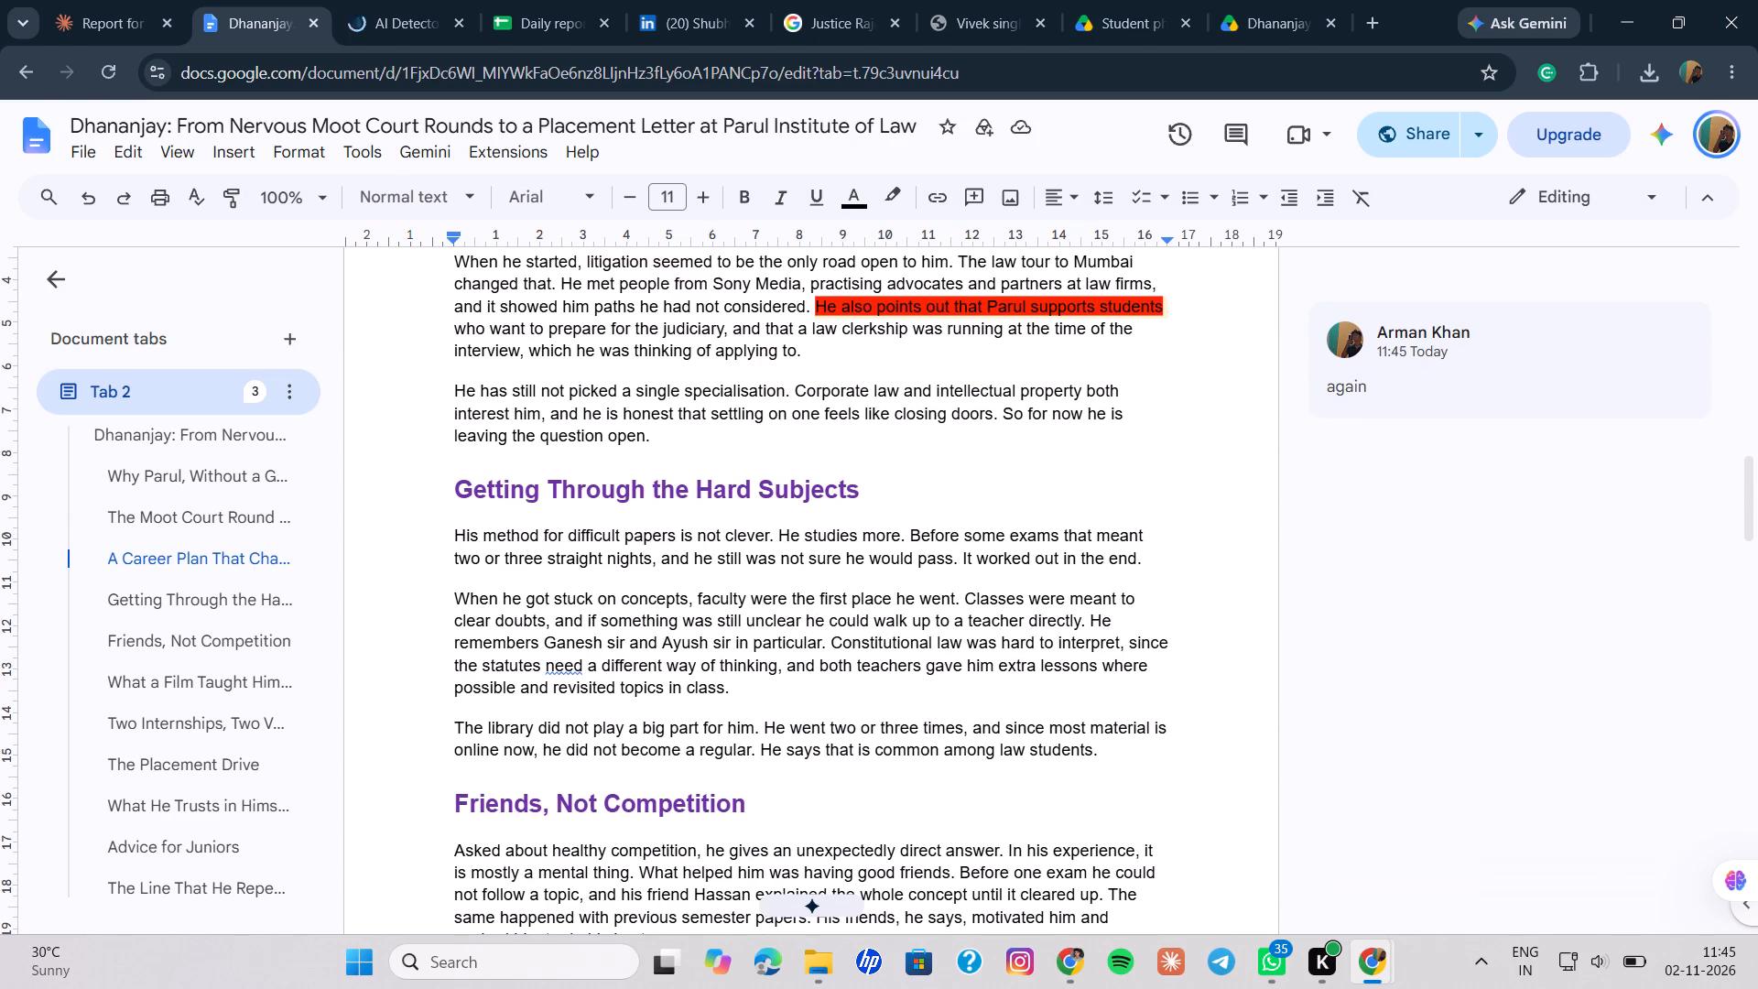
Check the document's word count and close the count window.
key(ctrl+shift+c)
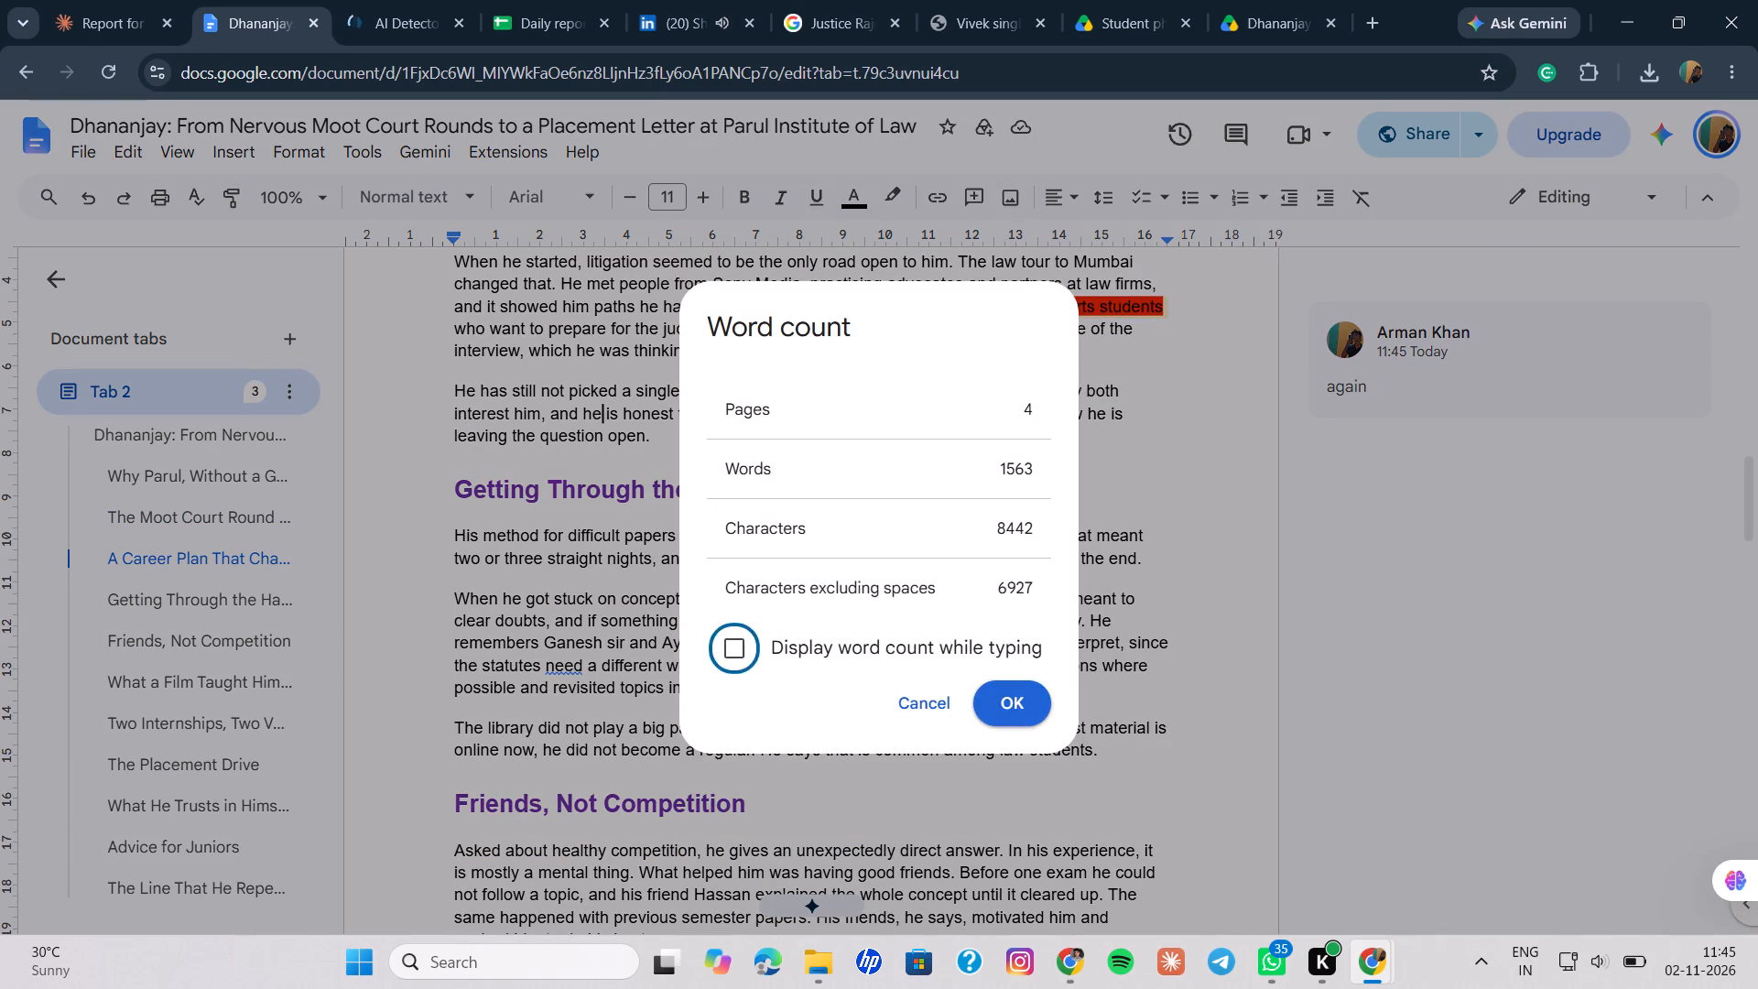
click(1016, 695)
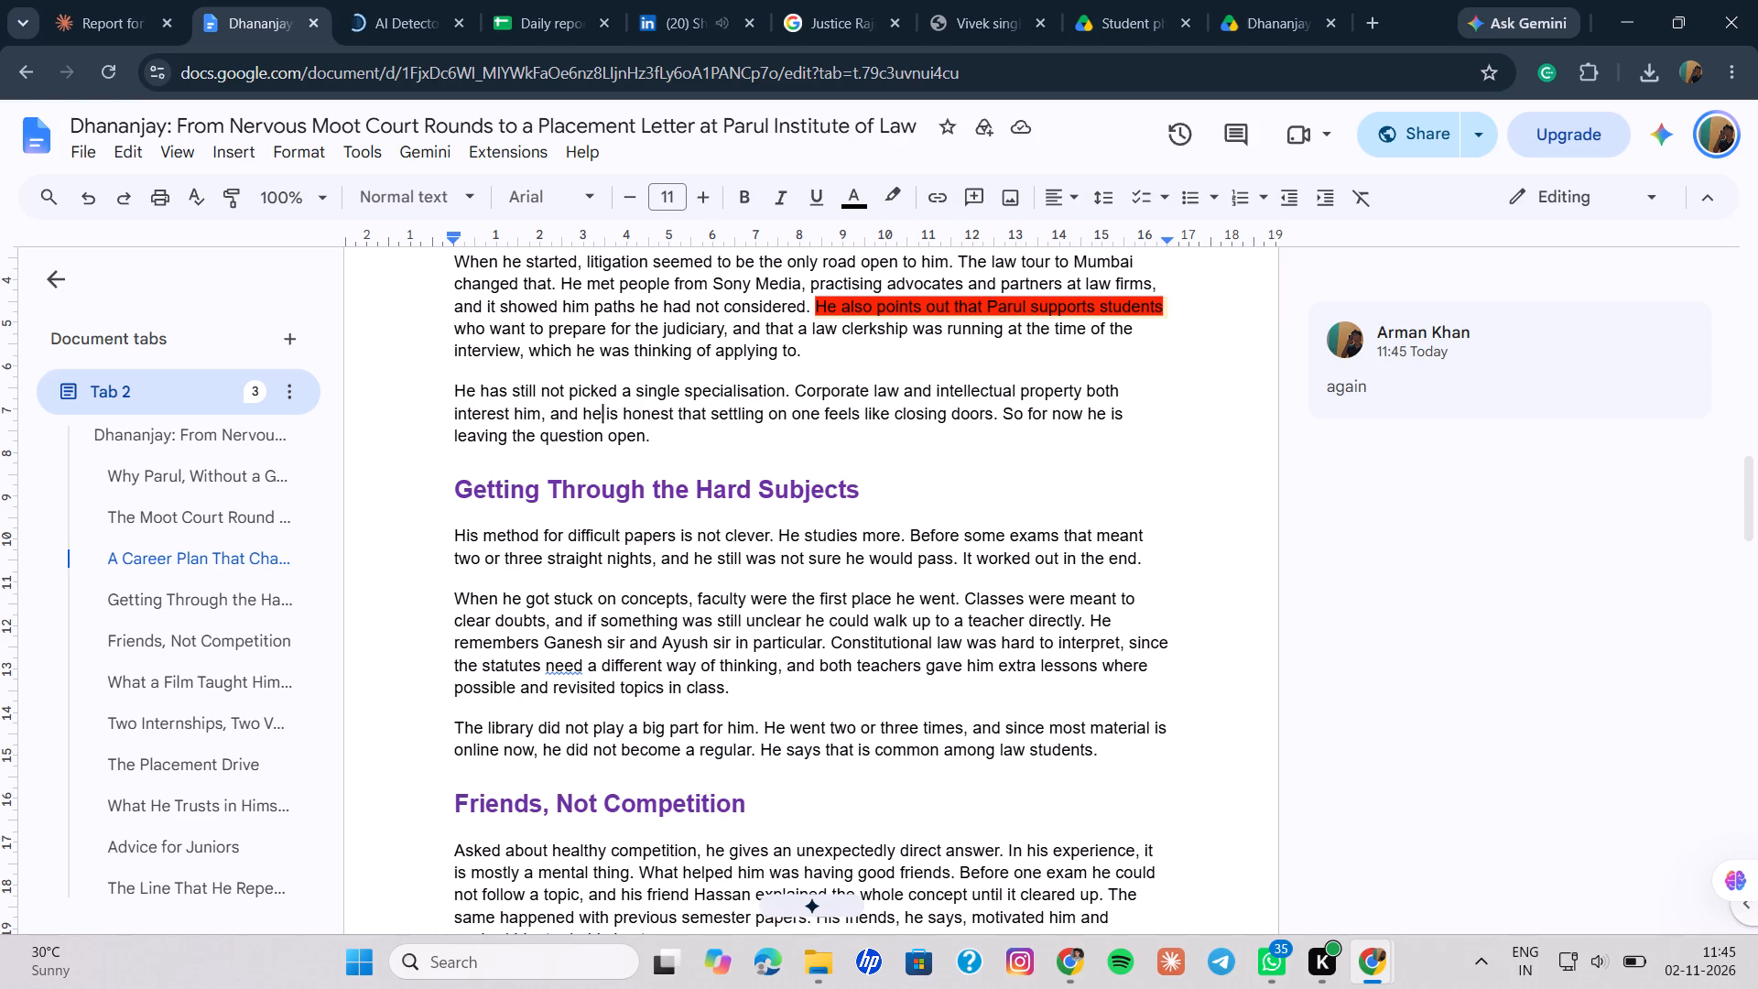
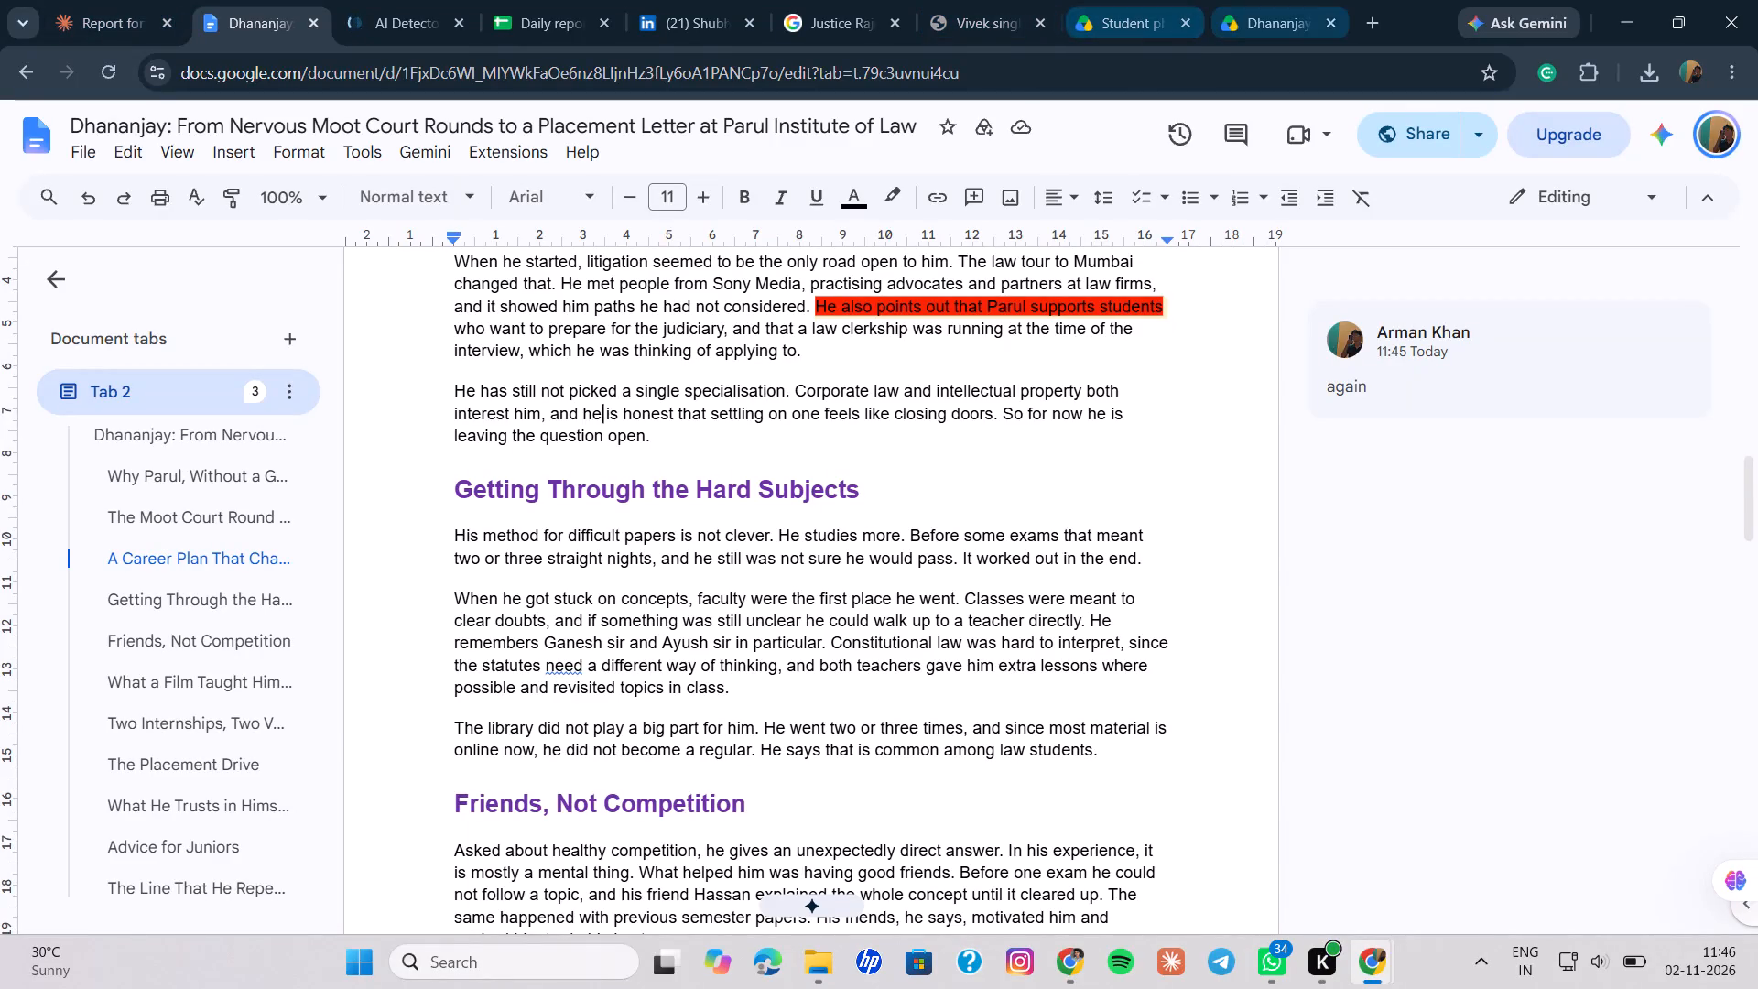
click(1382, 26)
click(1333, 28)
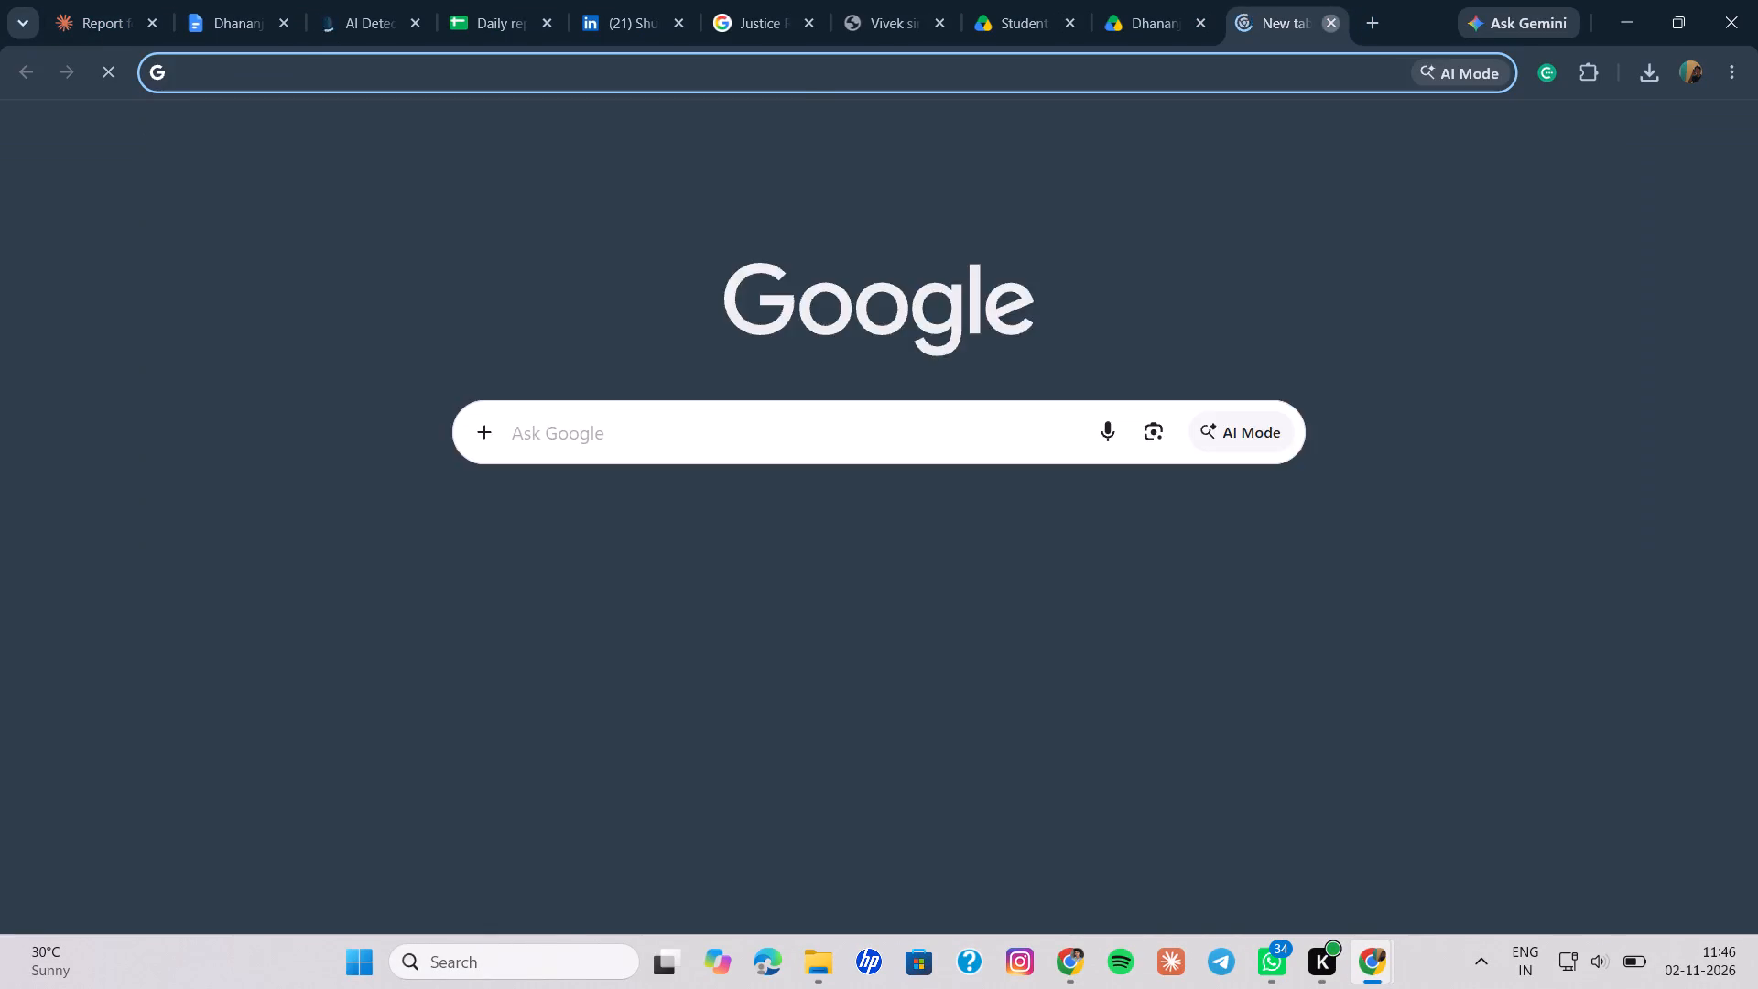
click(1327, 20)
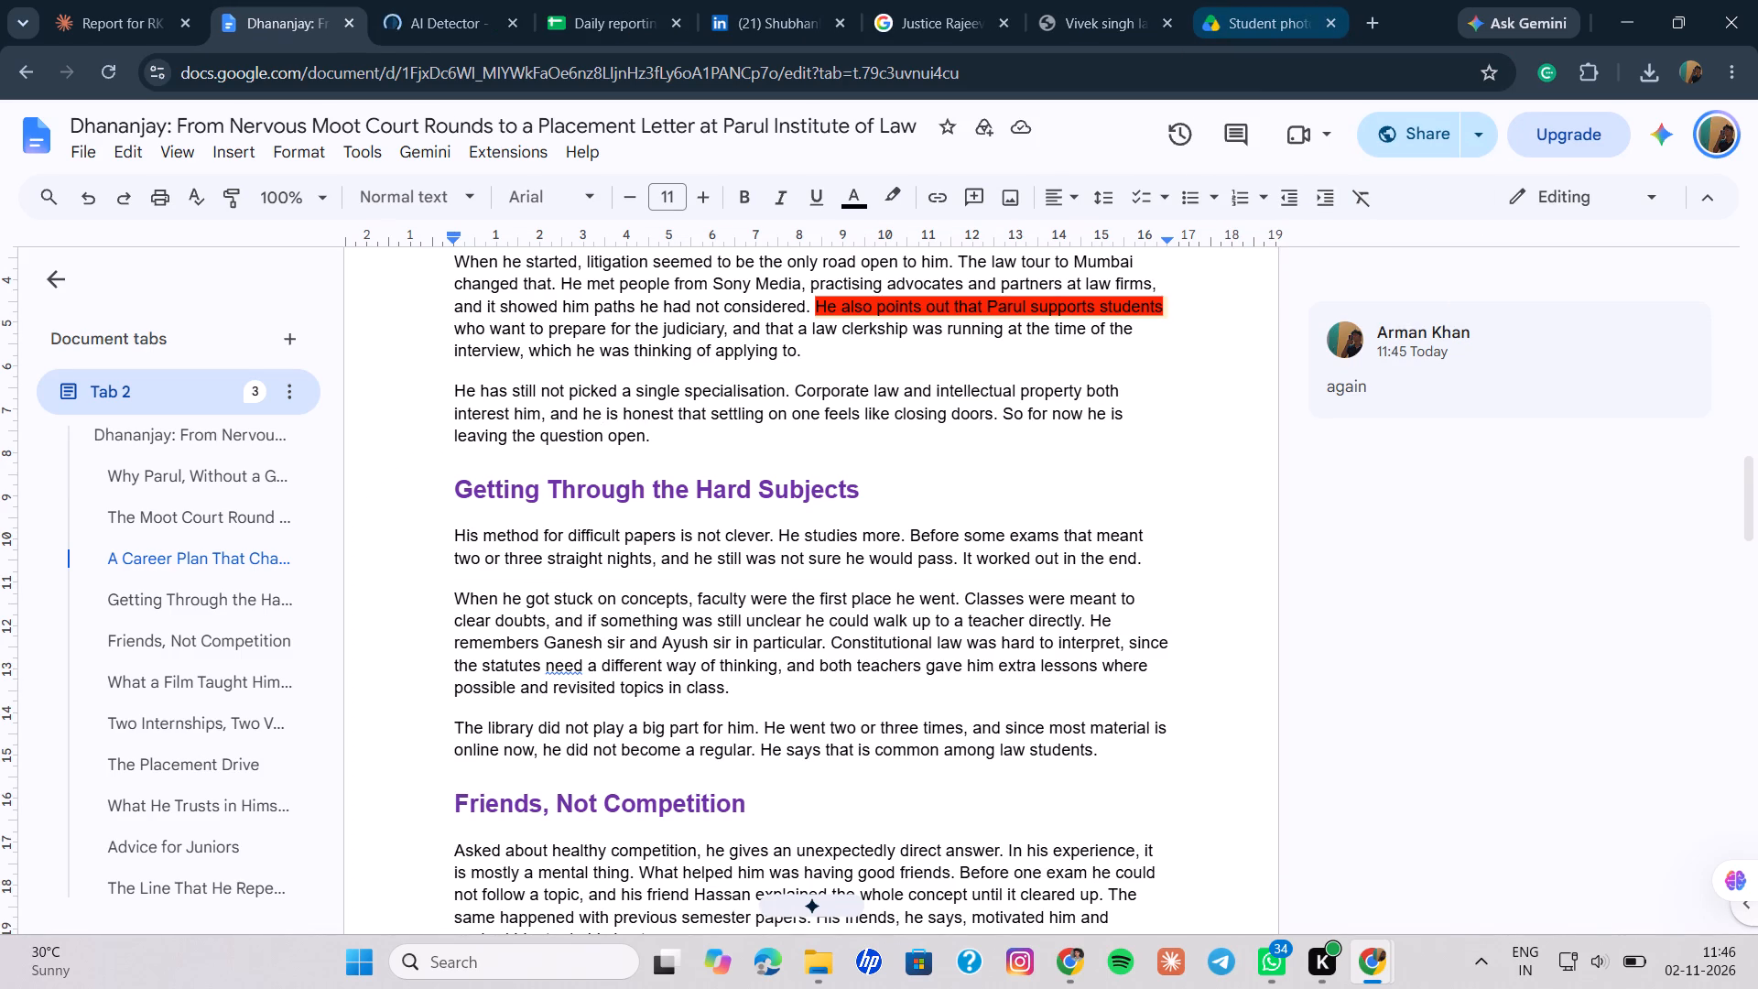
click(1330, 27)
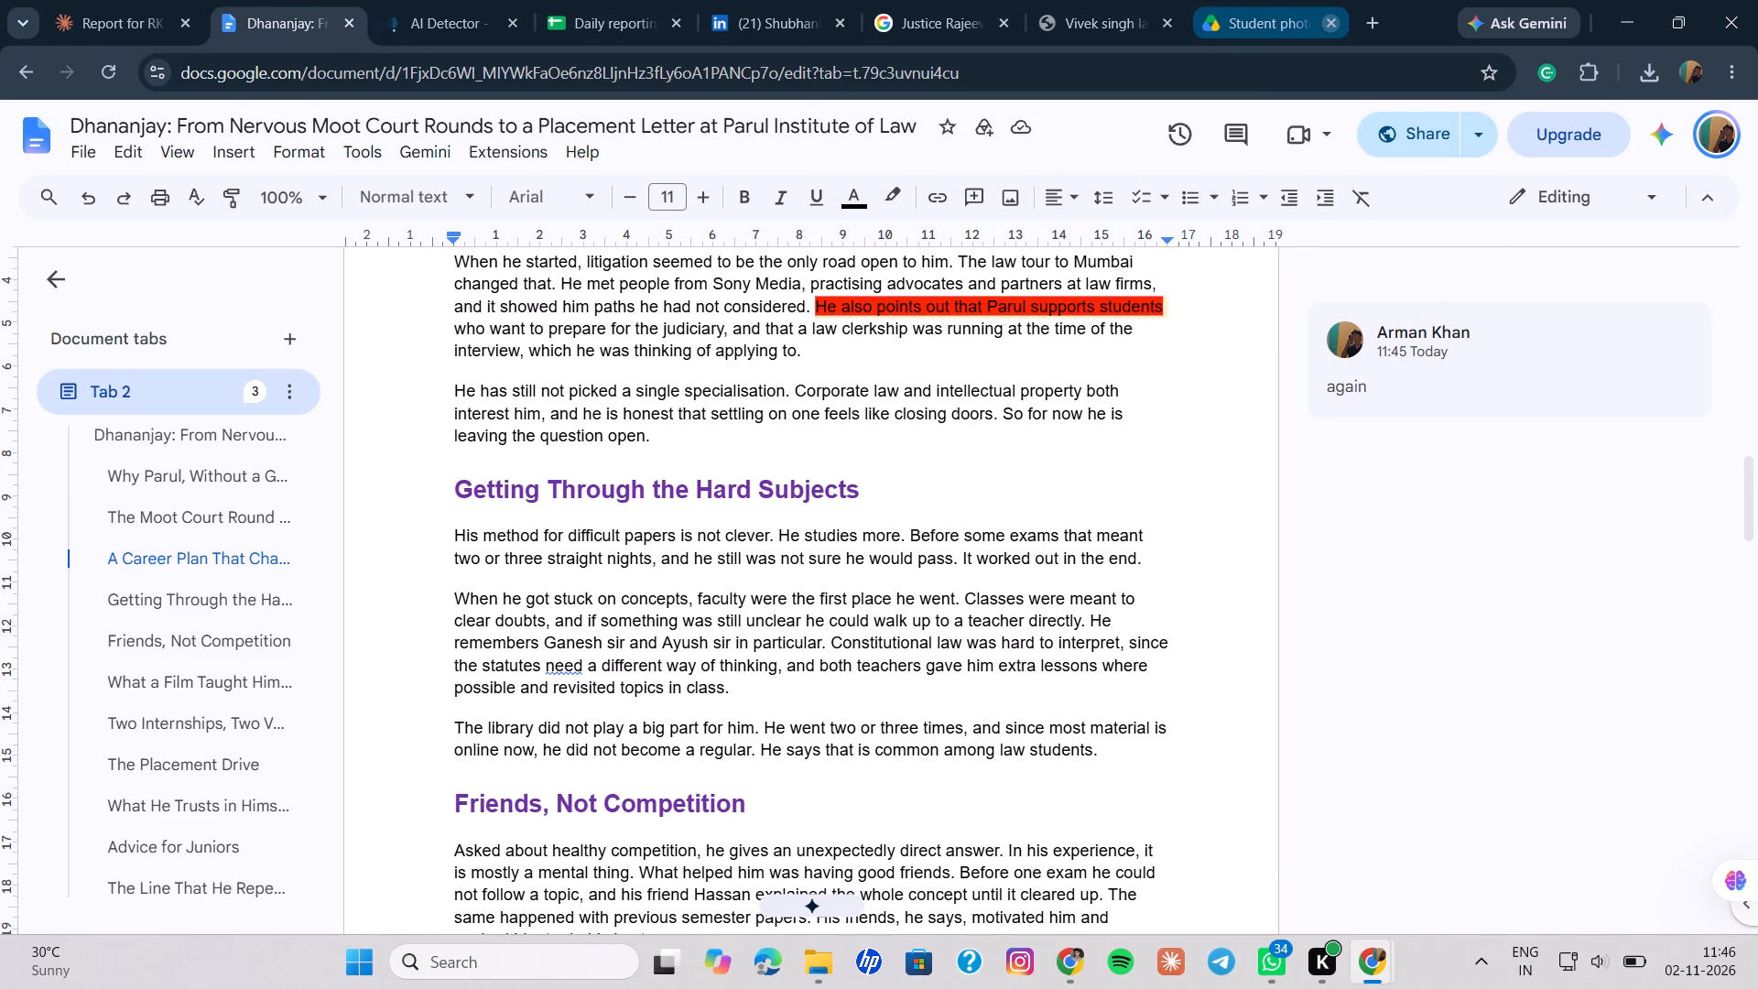
click(1333, 23)
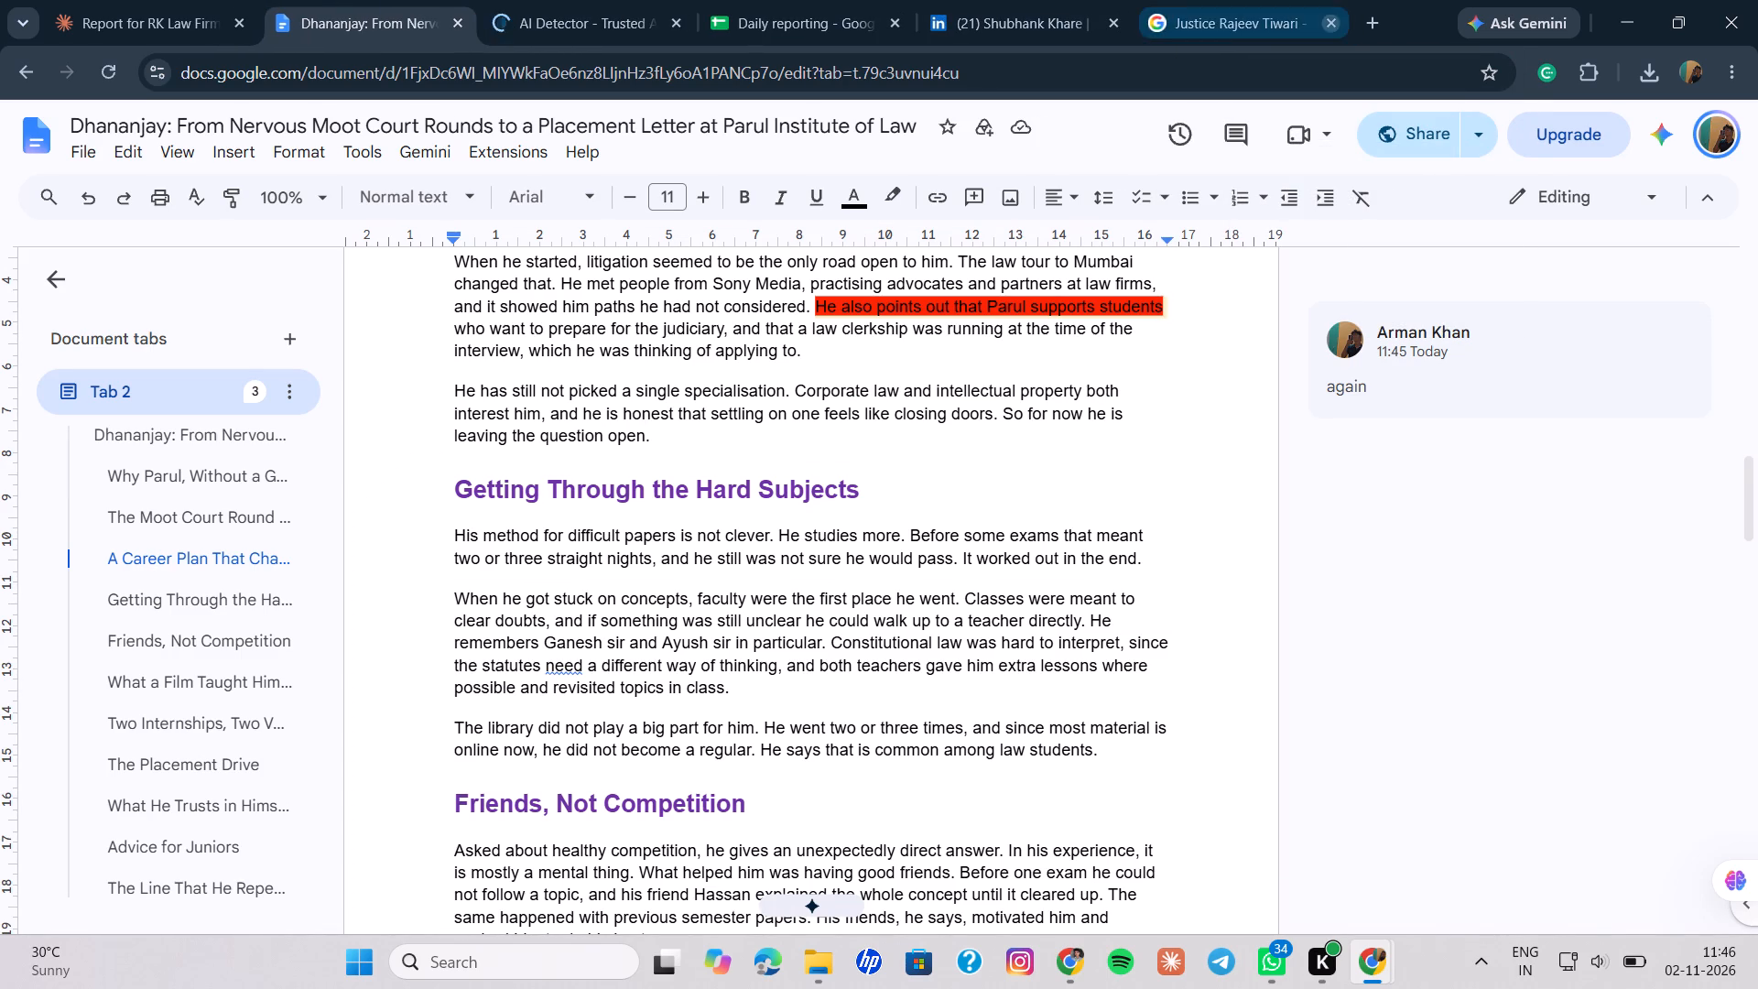
Open the Google Docs home page from the Google apps list in a new tab.
click(1372, 23)
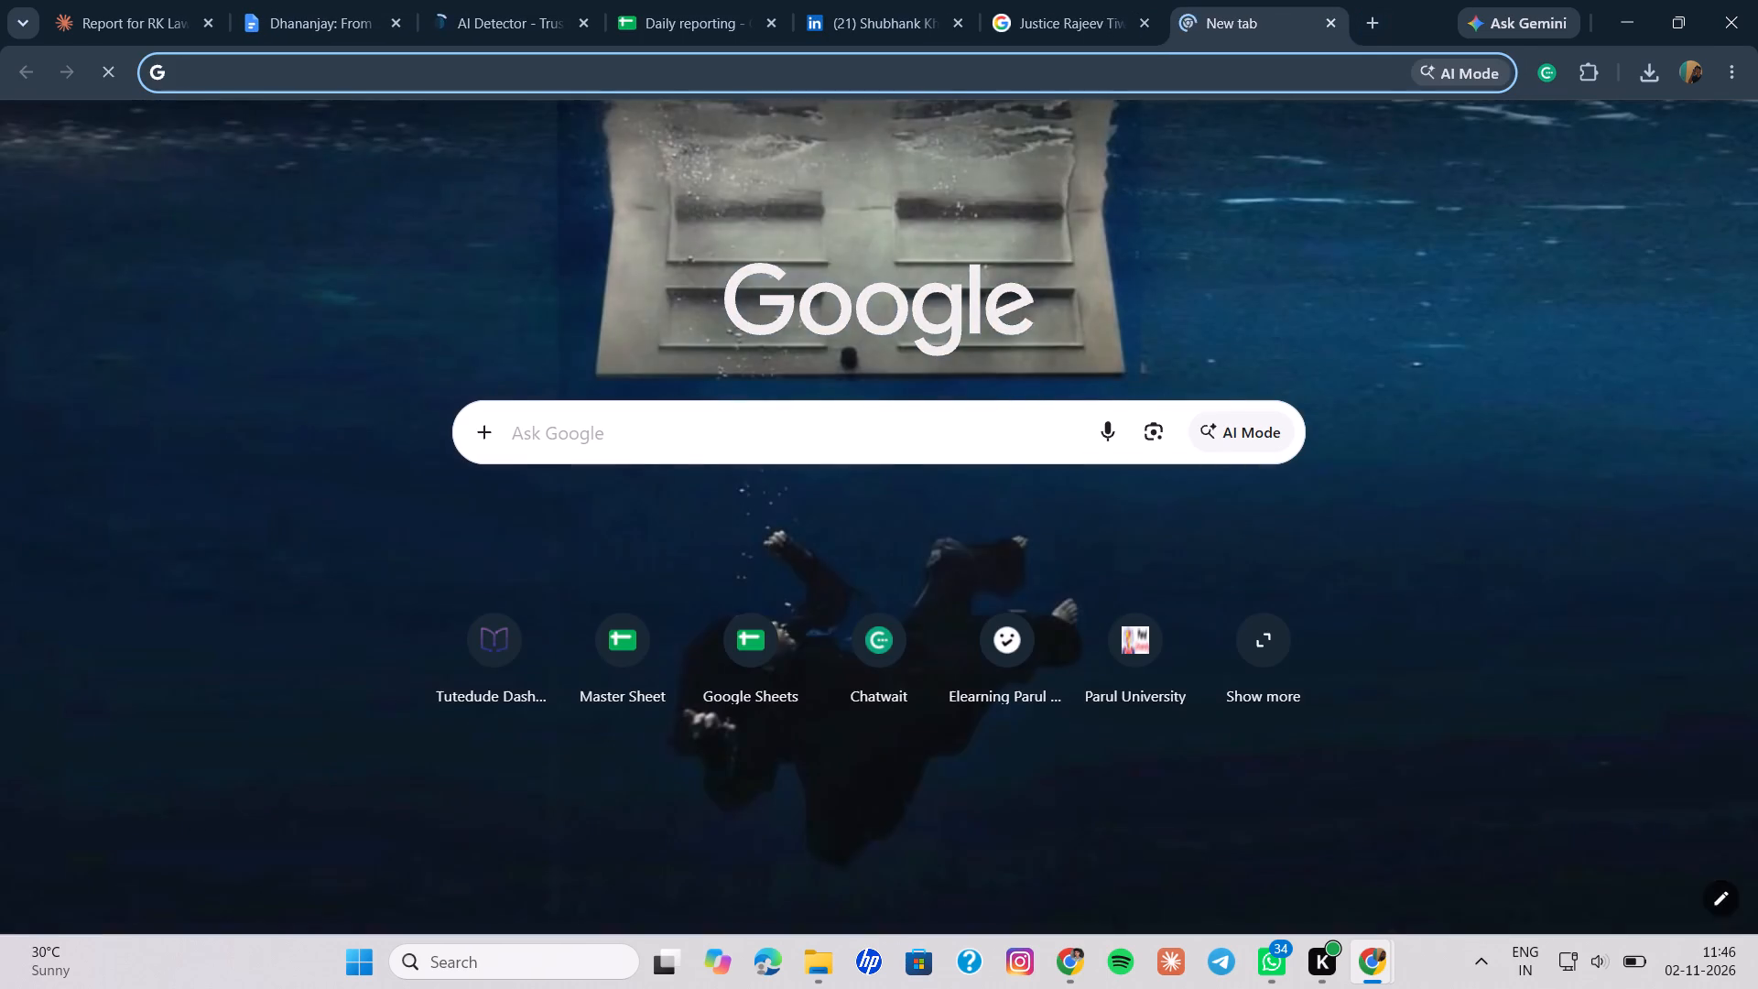
click(1661, 131)
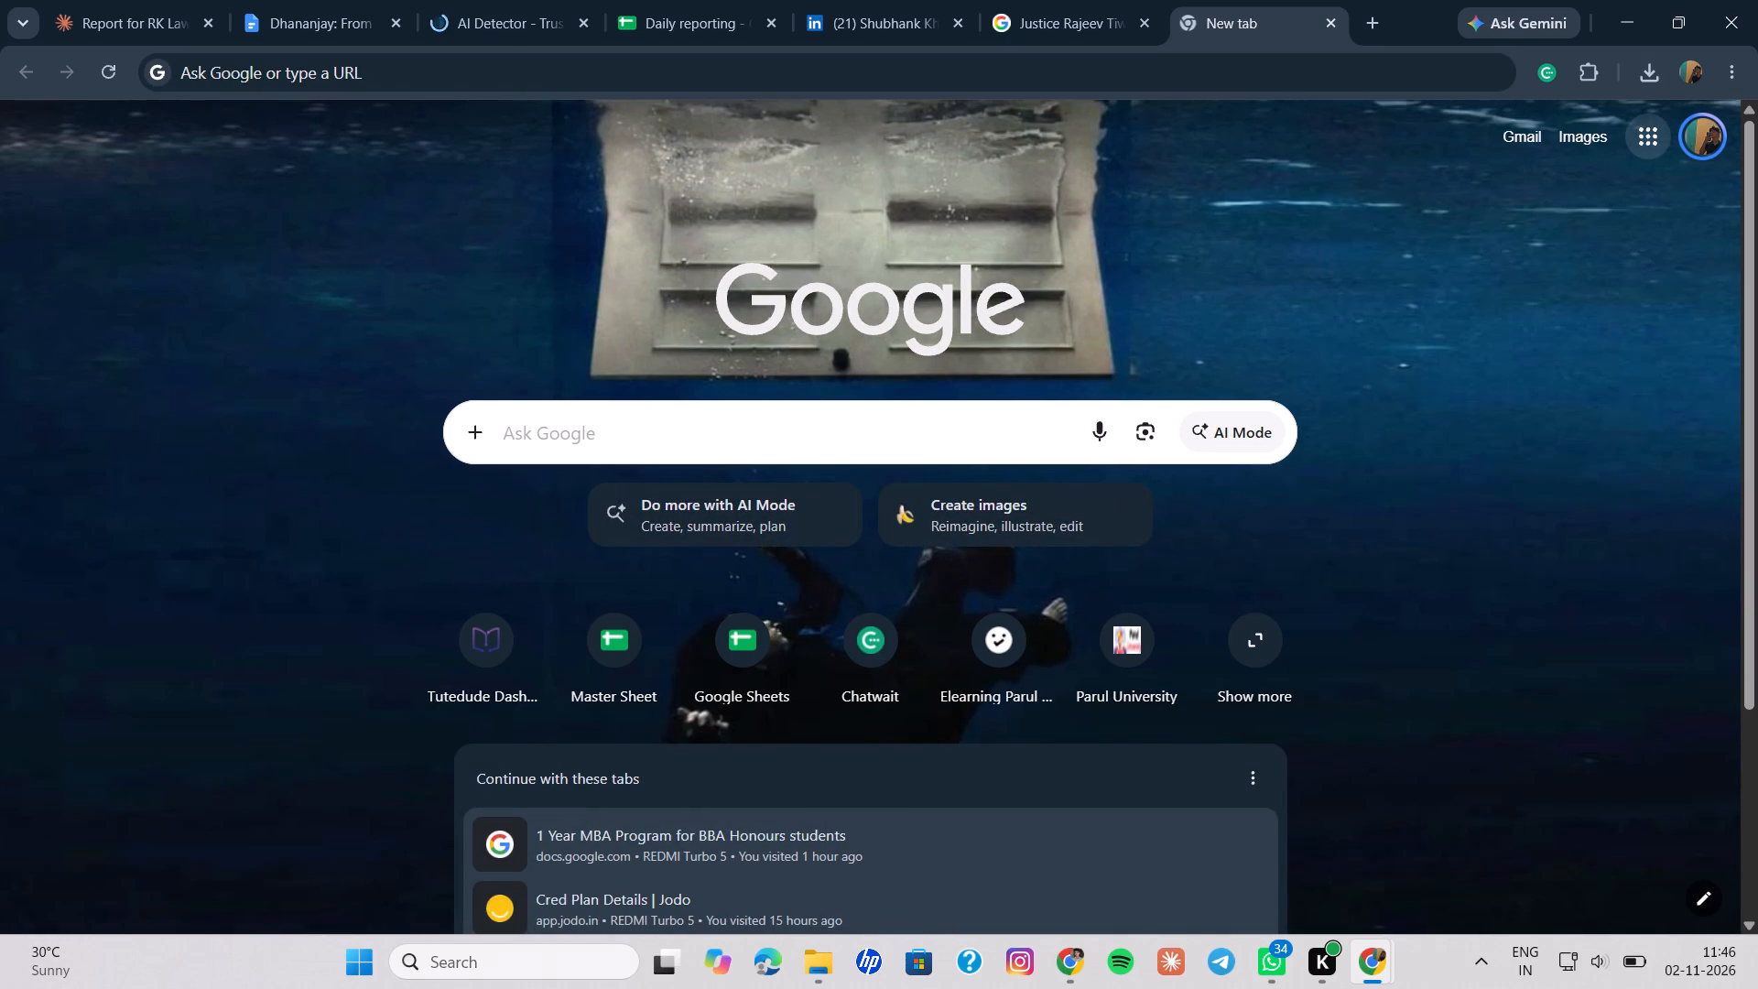
click(1647, 145)
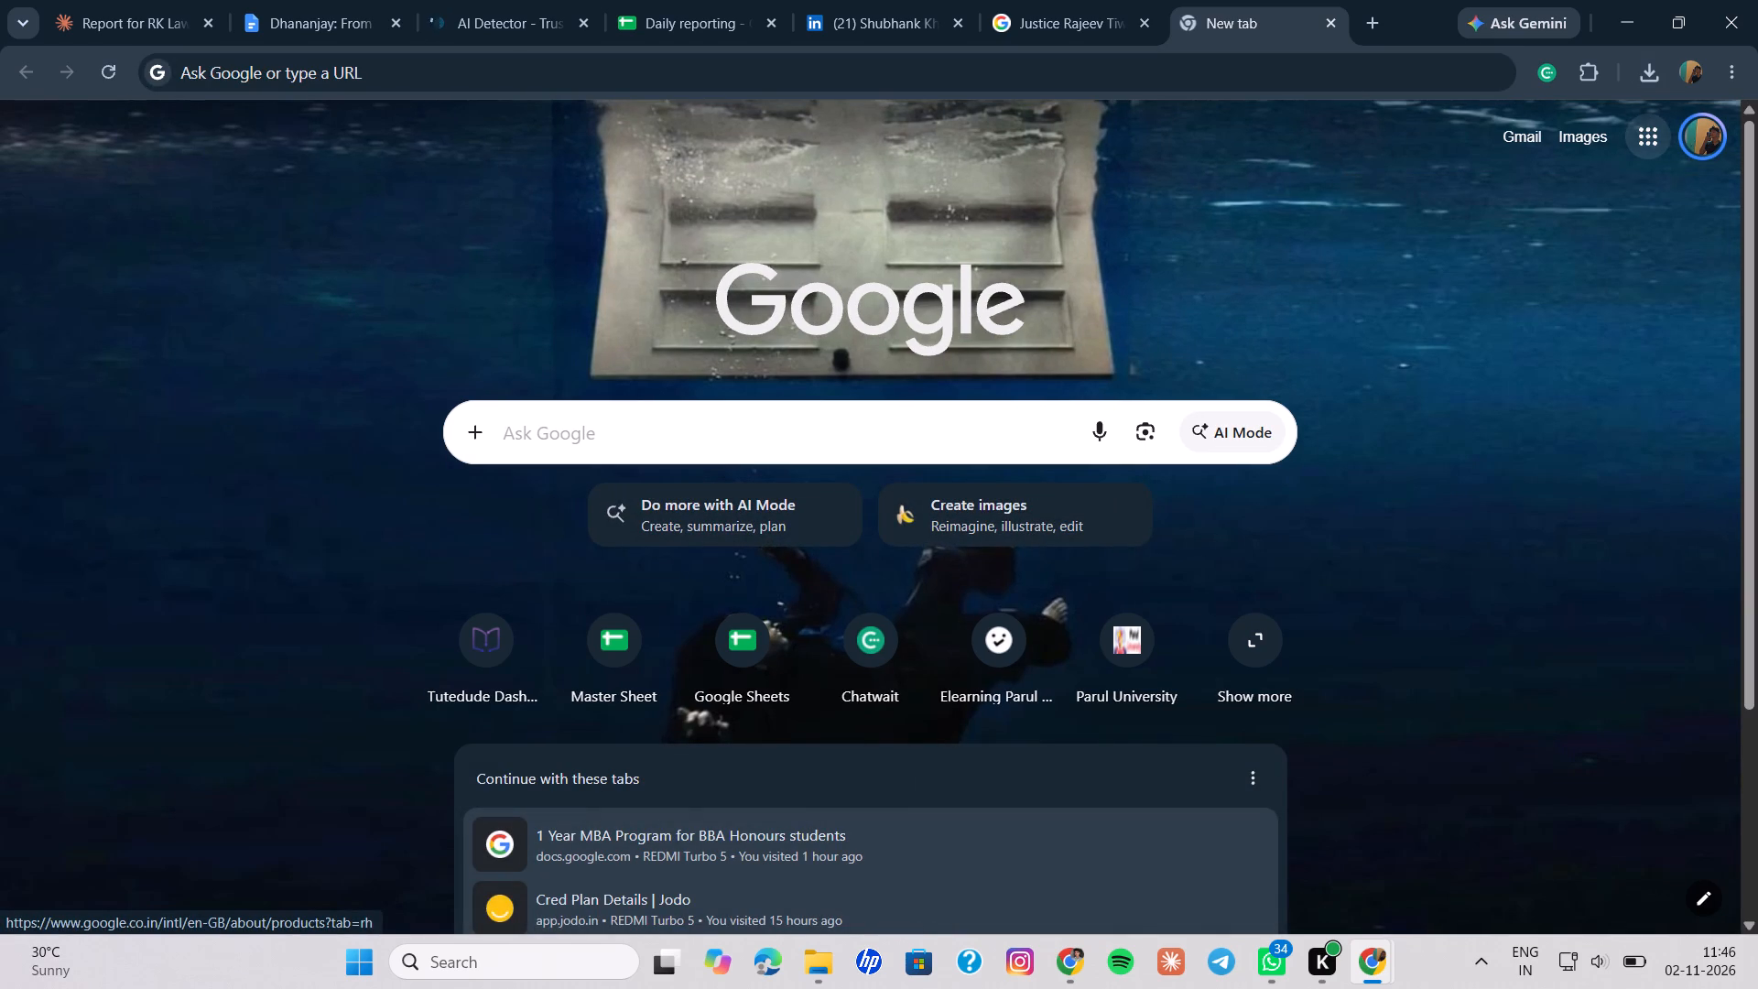
click(1651, 142)
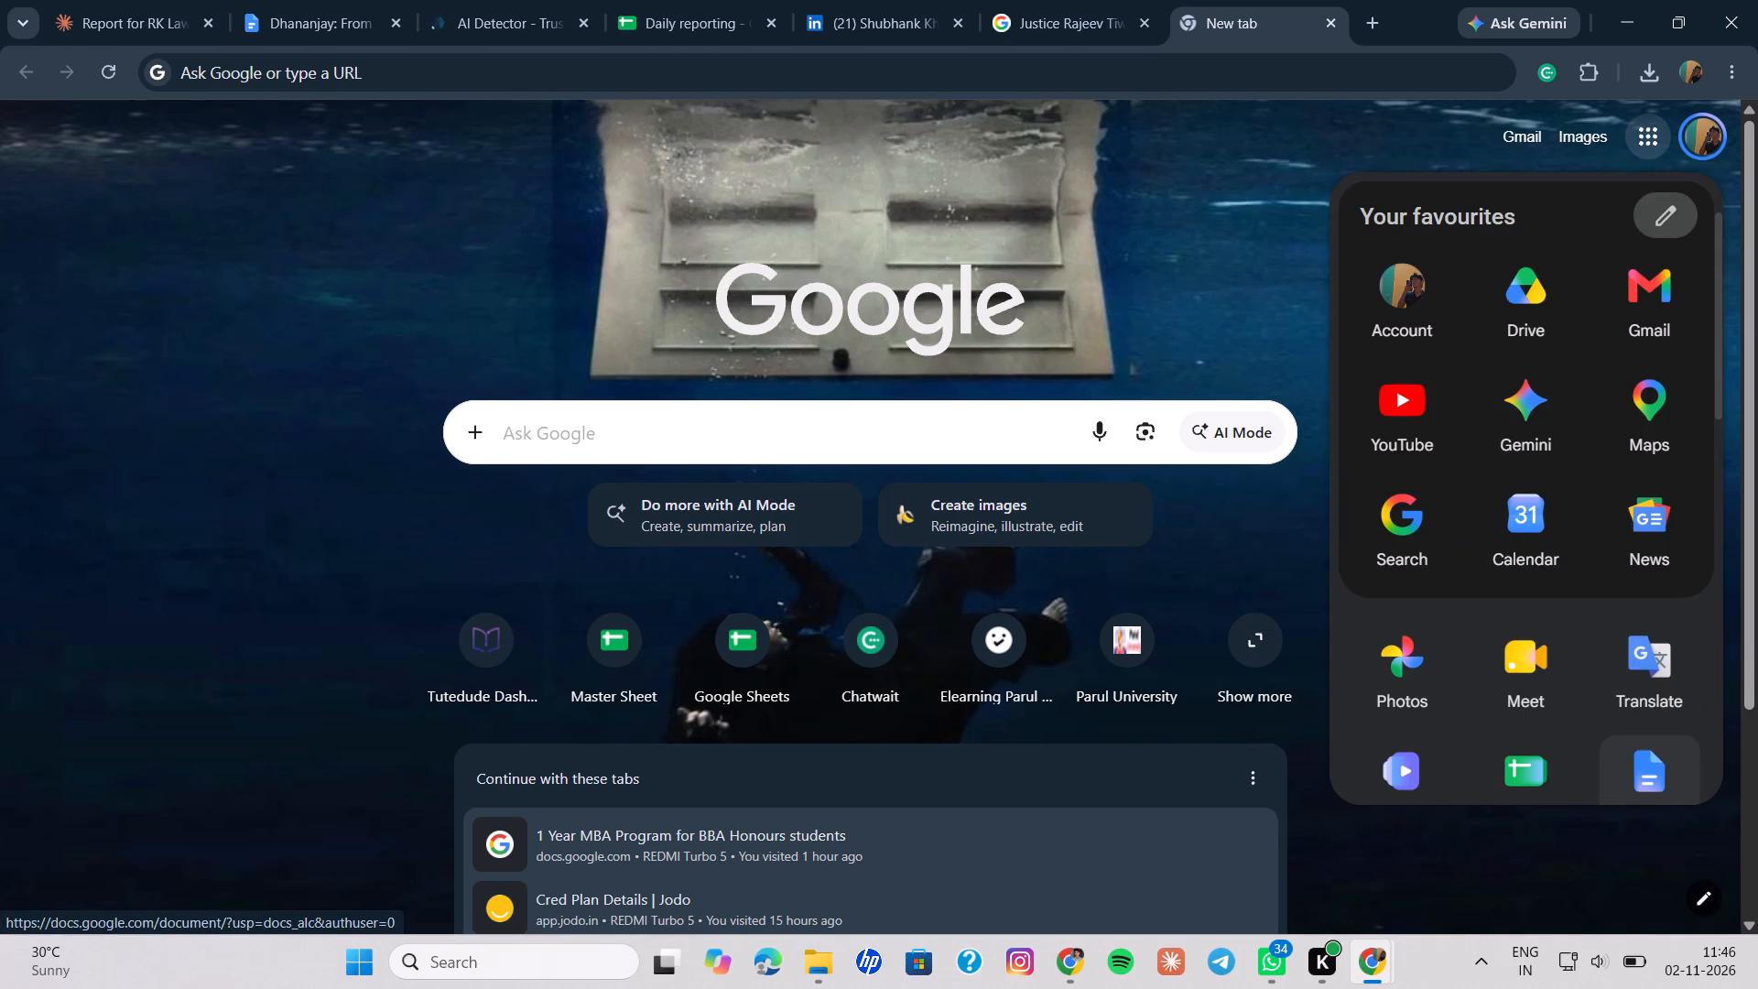
click(1660, 765)
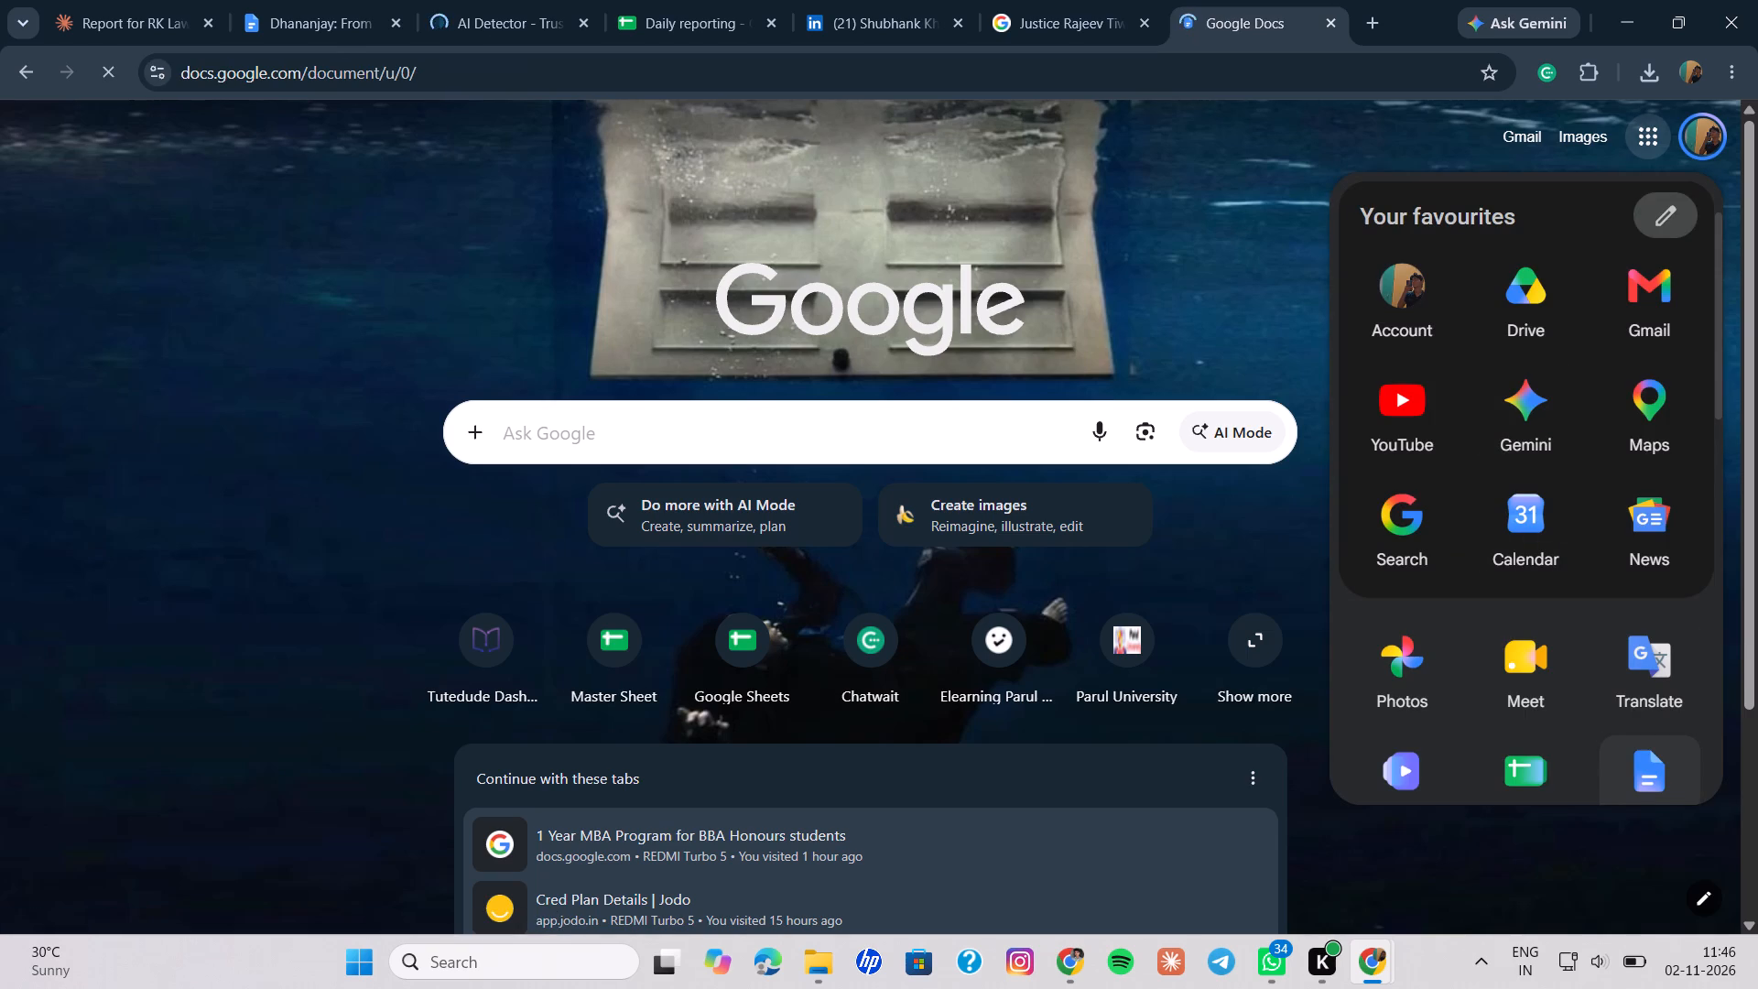
Return to the LinkedIn search results and open the messaging conversation about scheduling the interview.
click(881, 16)
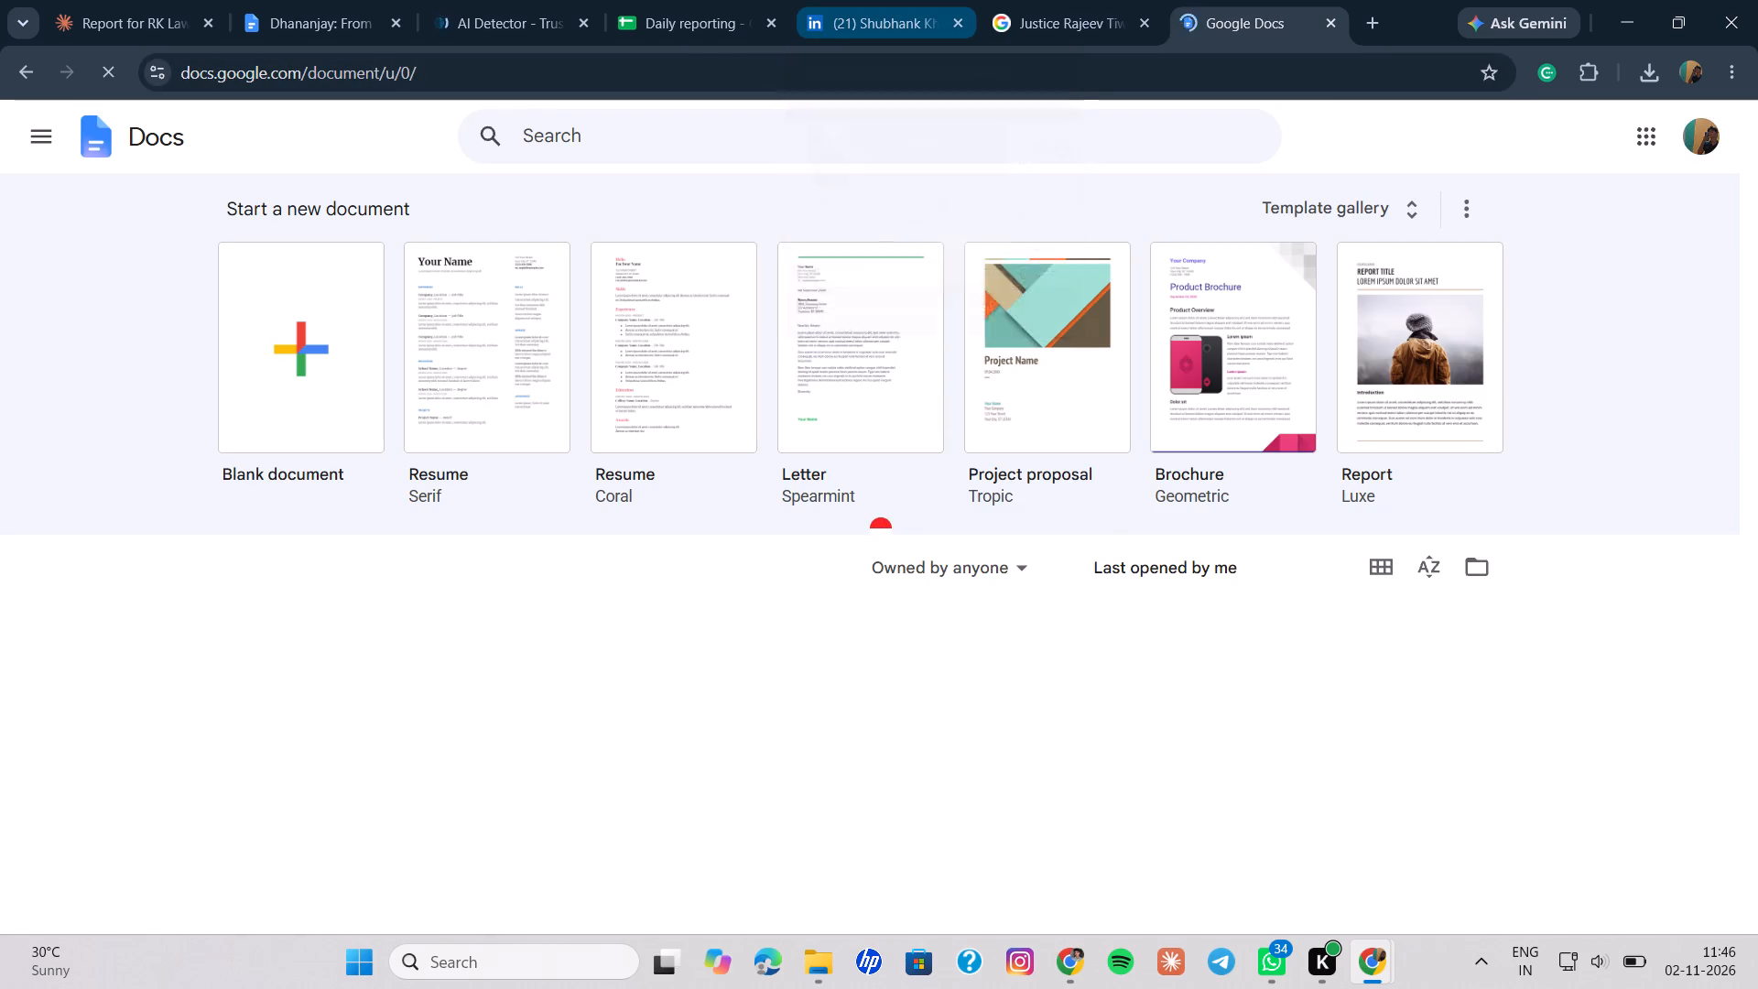
click(758, 500)
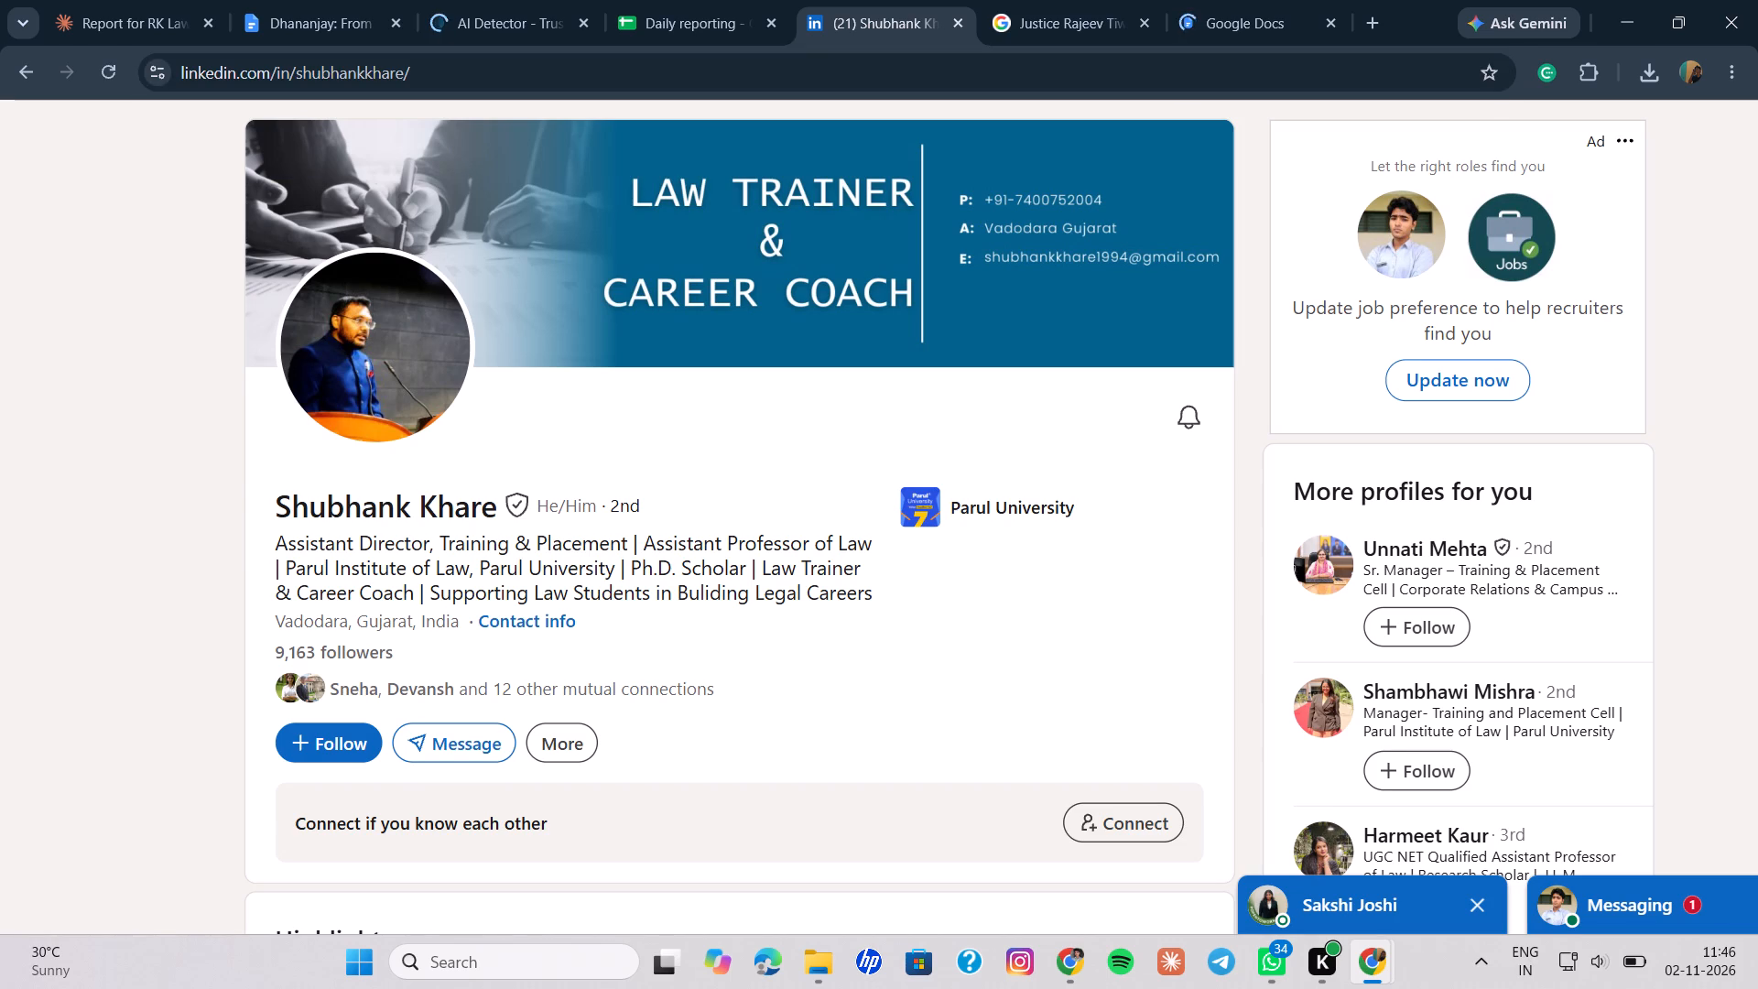
click(11, 80)
click(1341, 910)
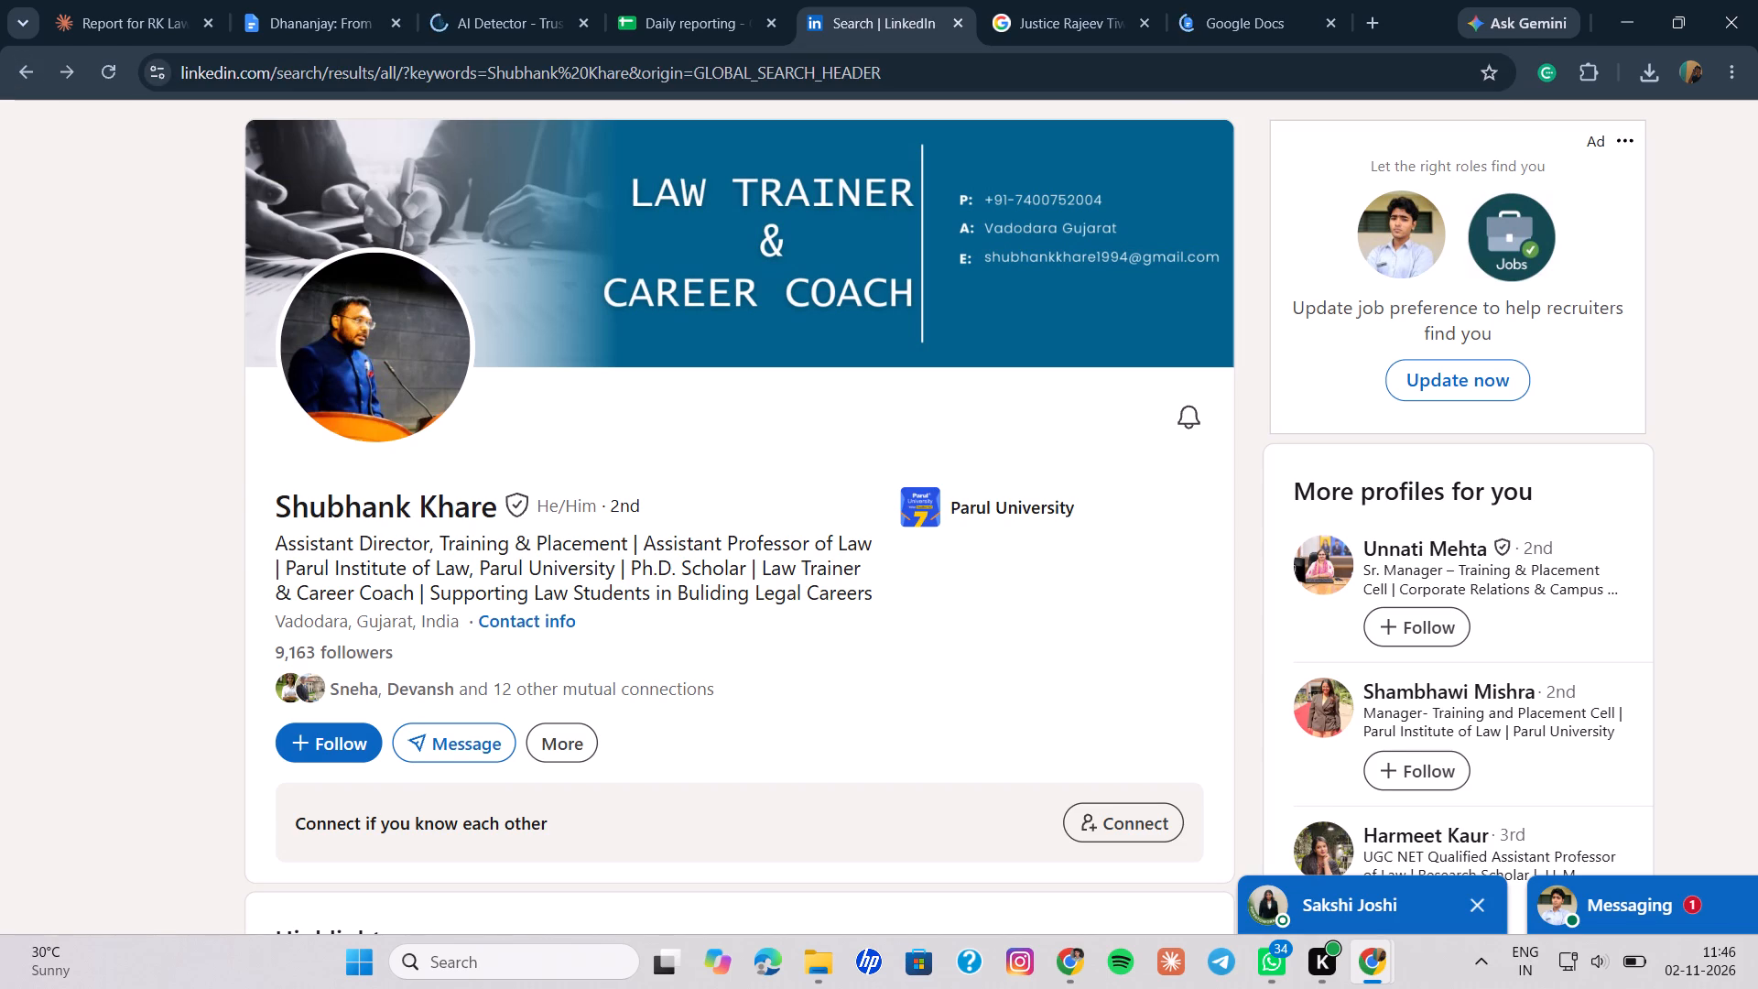
click(1655, 906)
scroll(637, 615, up, 5)
click(847, 127)
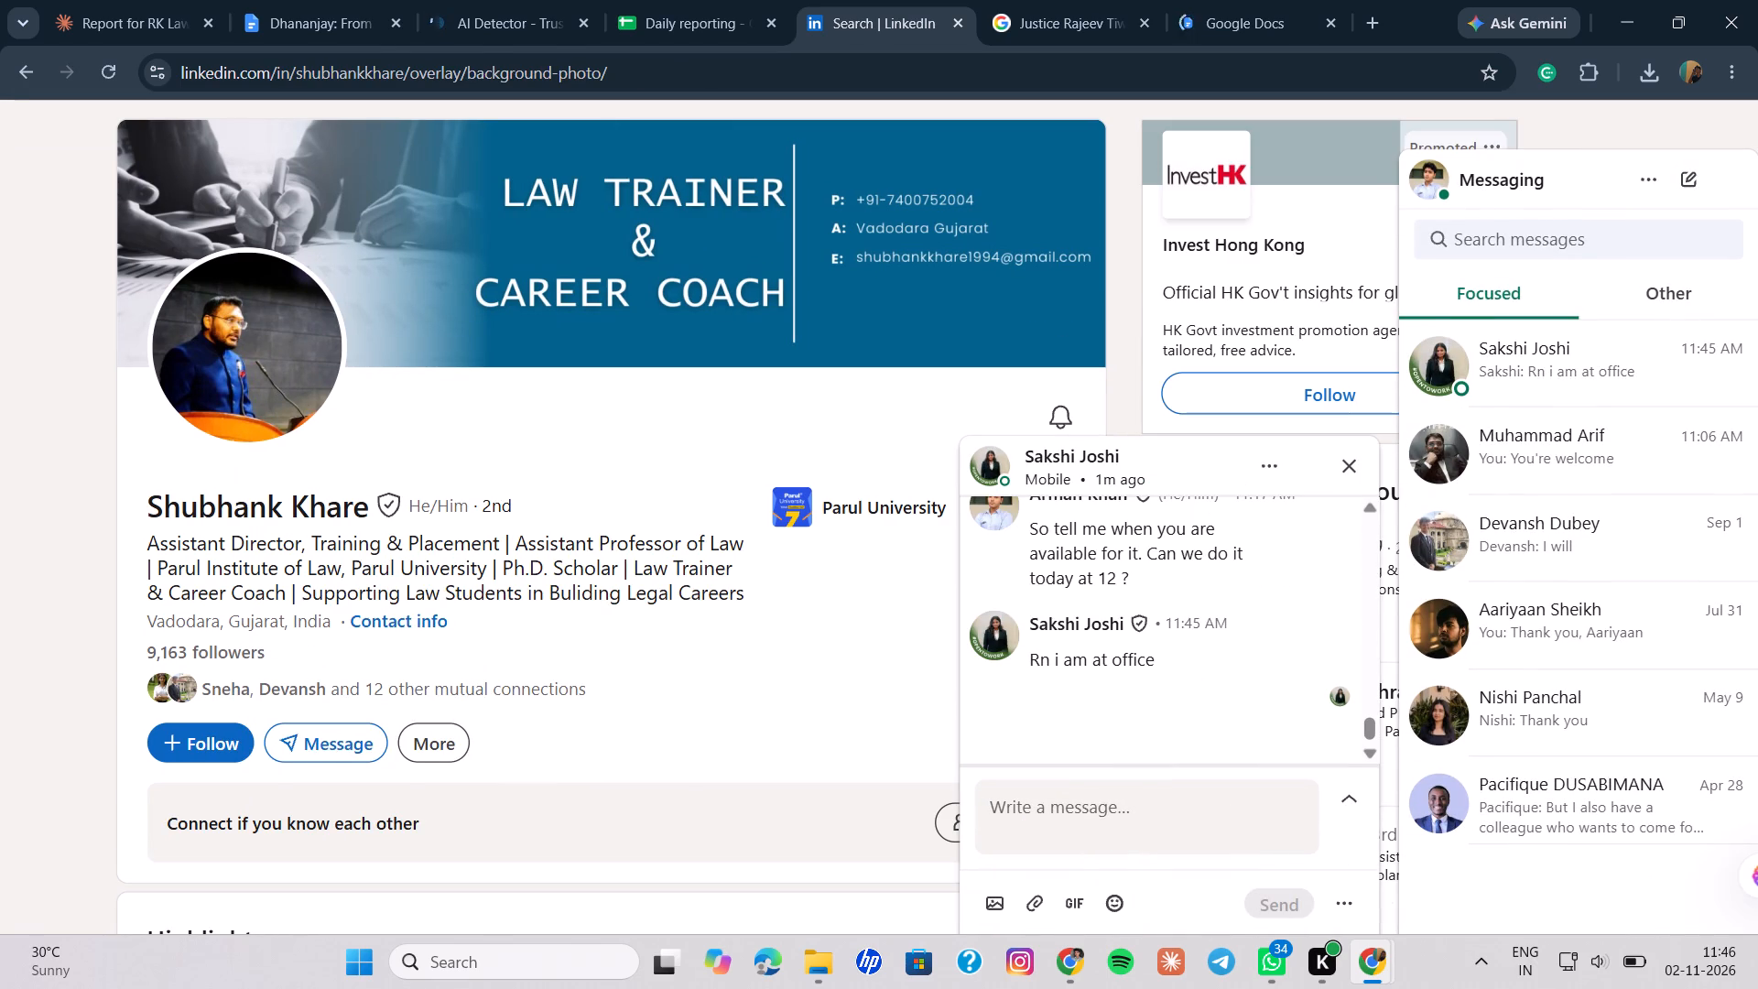
Draft the reply "Ohh in that case we can schedule the interview after your office hours just" in the open conversation.
click(1065, 810)
click(1046, 811)
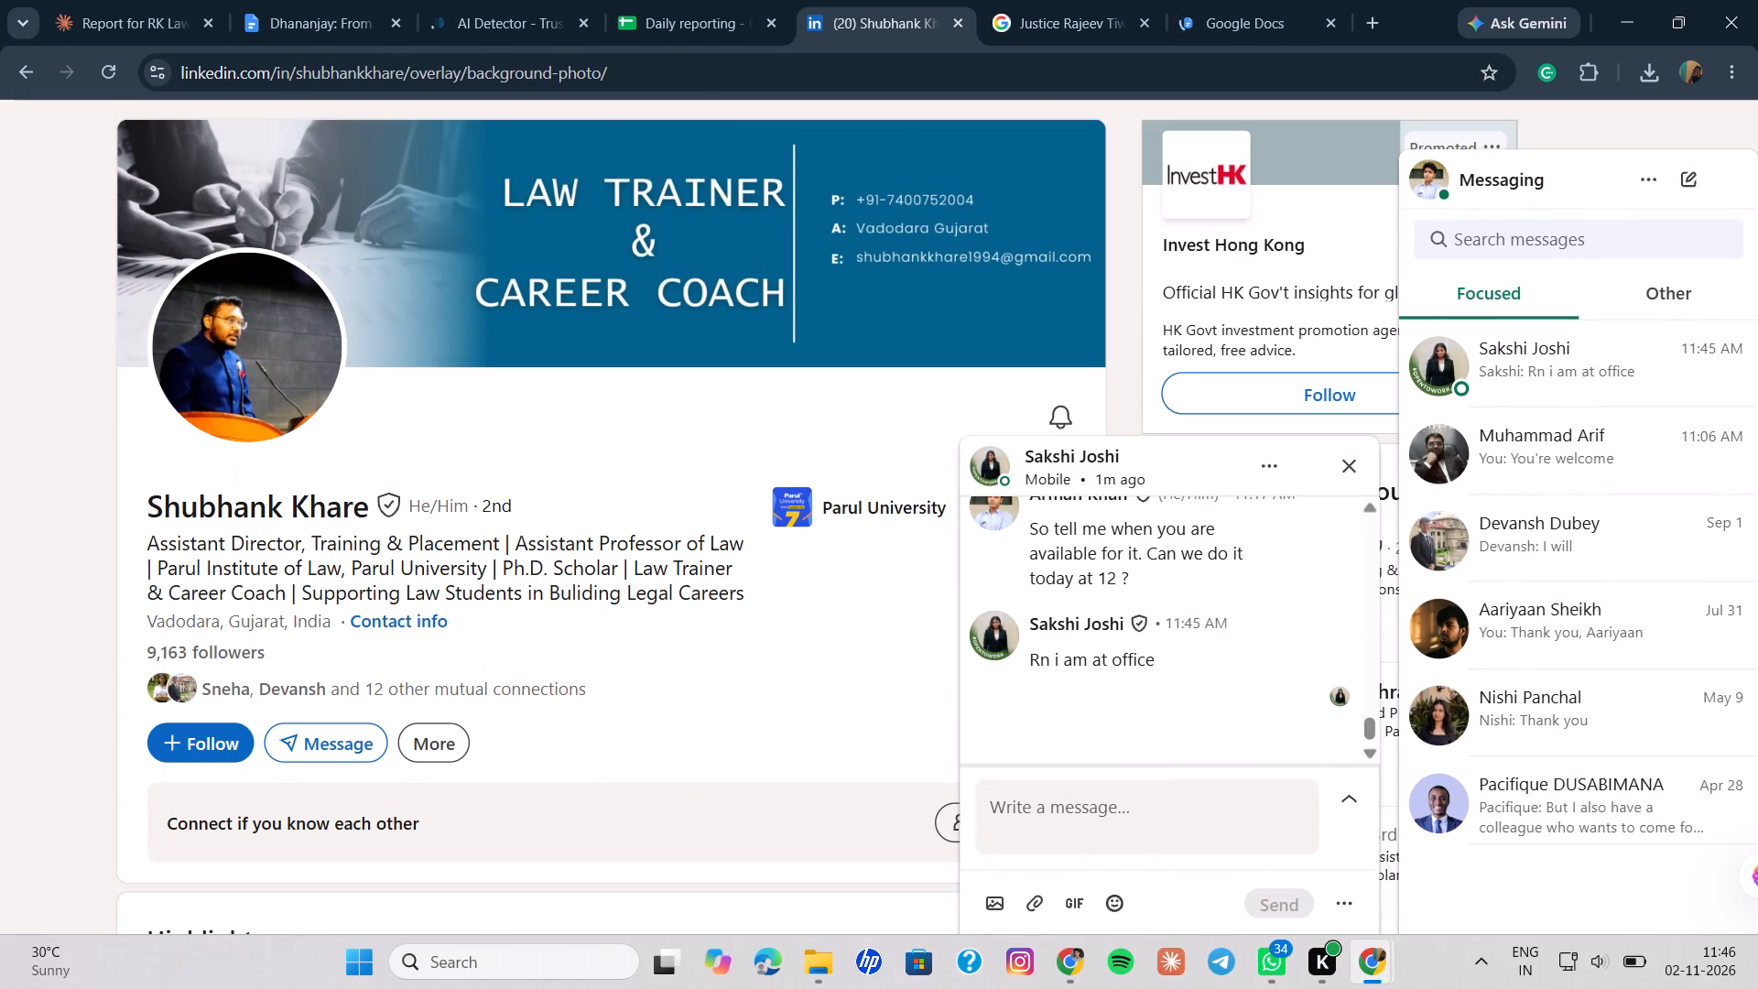
click(1056, 787)
click(1039, 803)
click(1039, 807)
click(1039, 808)
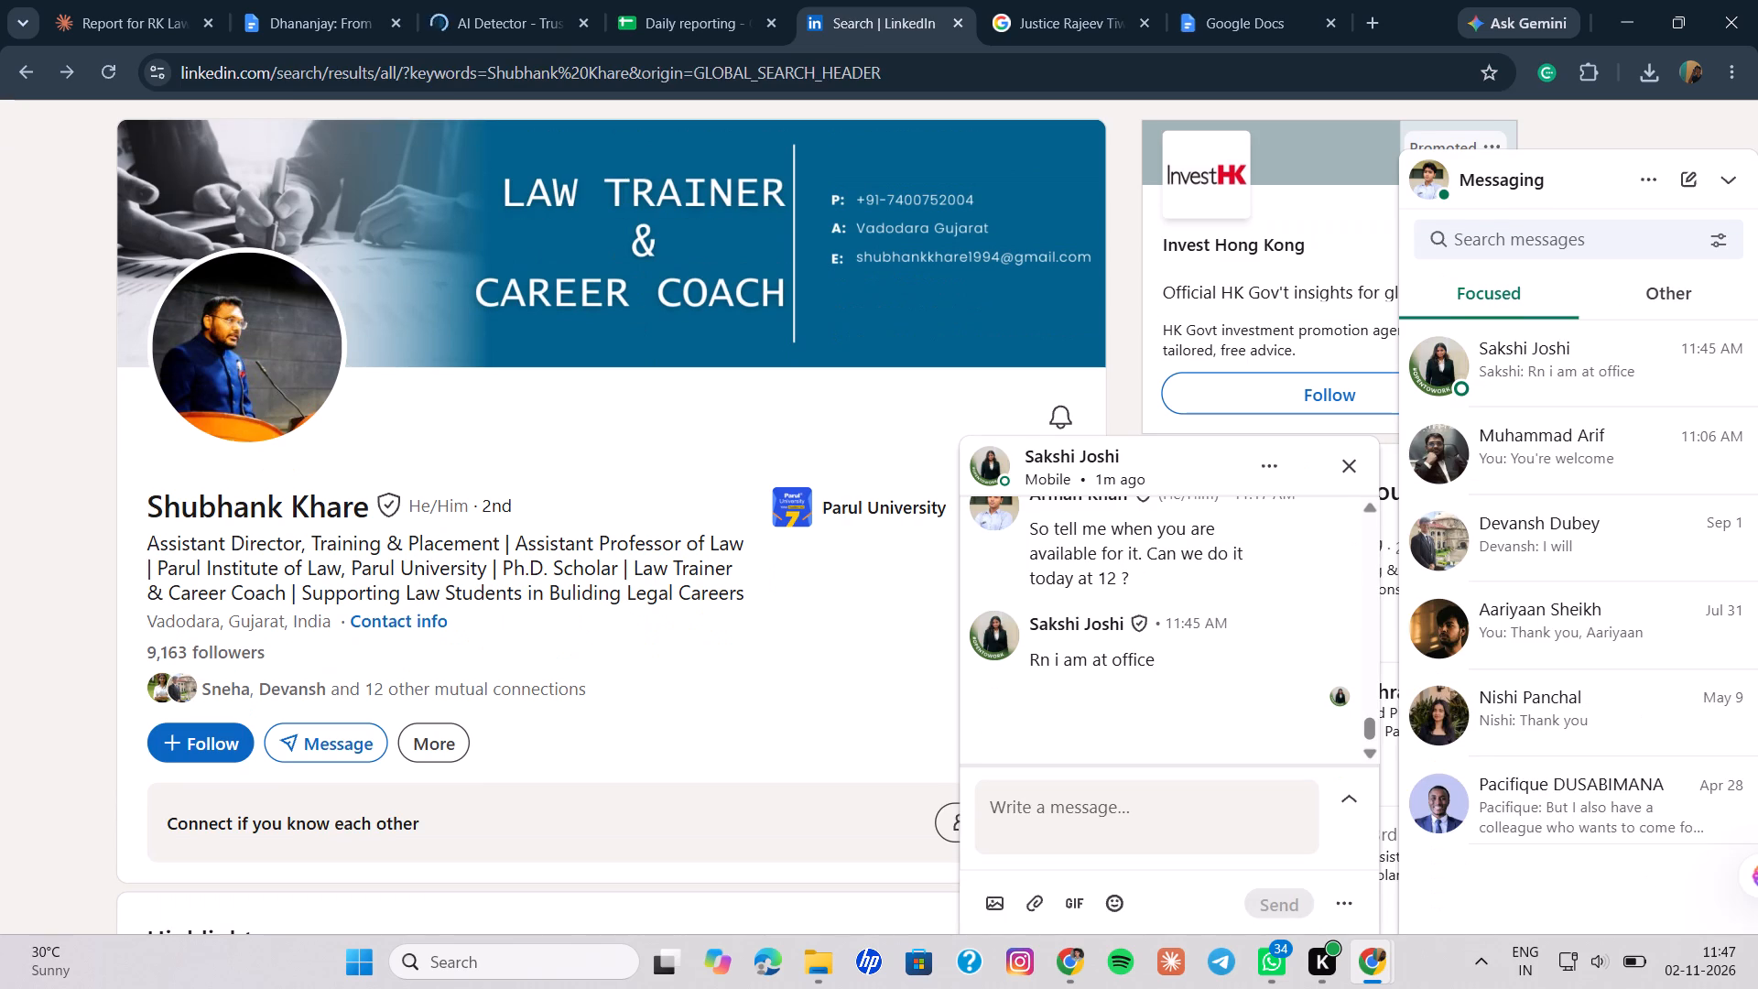
key(shift+o)
double_click(1051, 829)
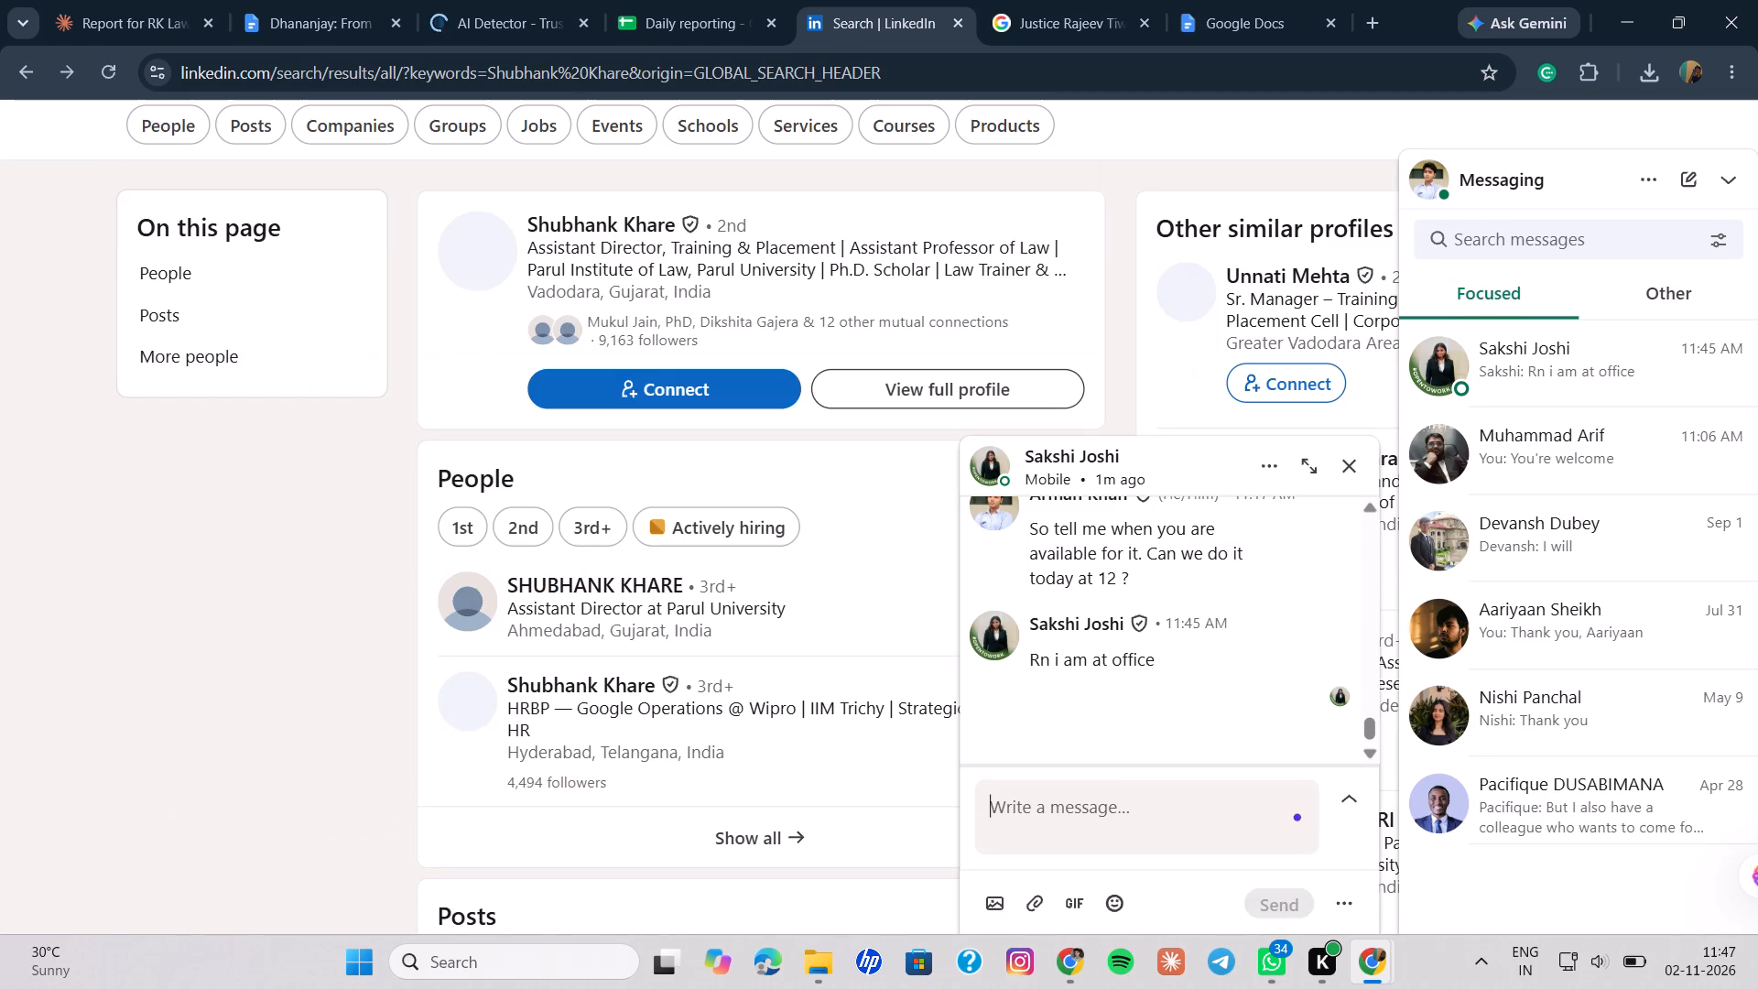
key(shift+p)
key(BackSpace)
text(Ohh in that case we can do)
key(space)
key(BackSpace)
key(BackSpace)
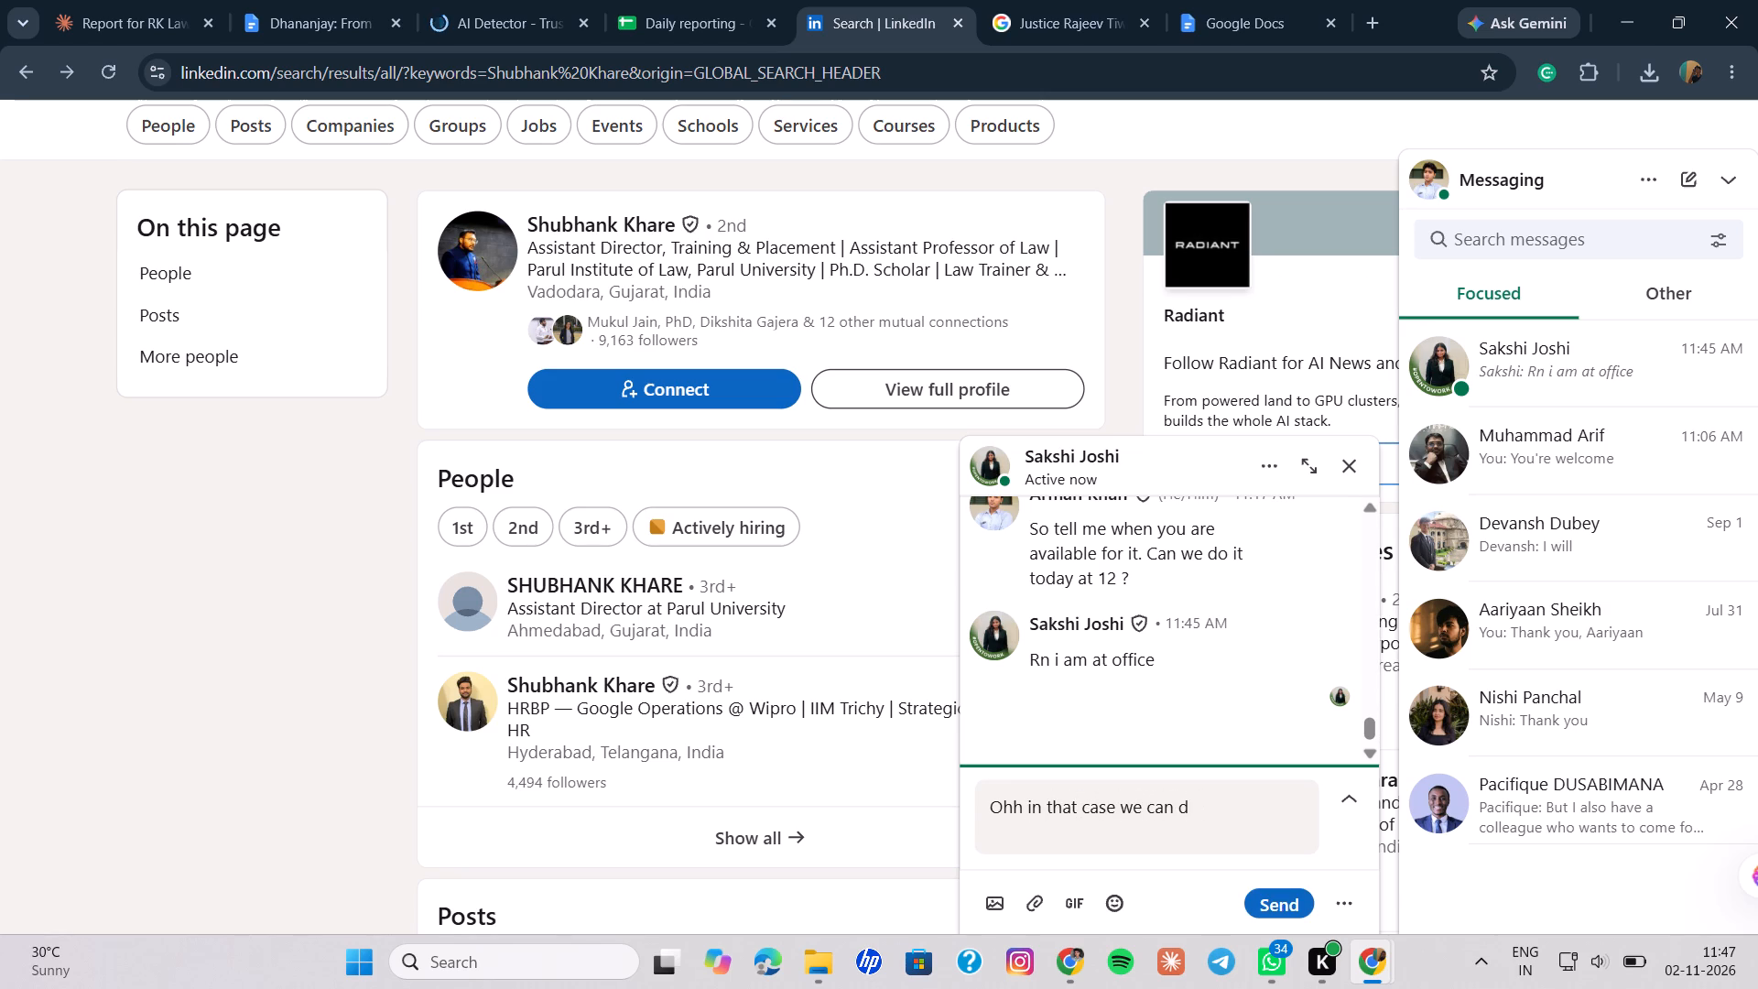
key(s)
key(BackSpace)
key(BackSpace)
text(schedule the inter)
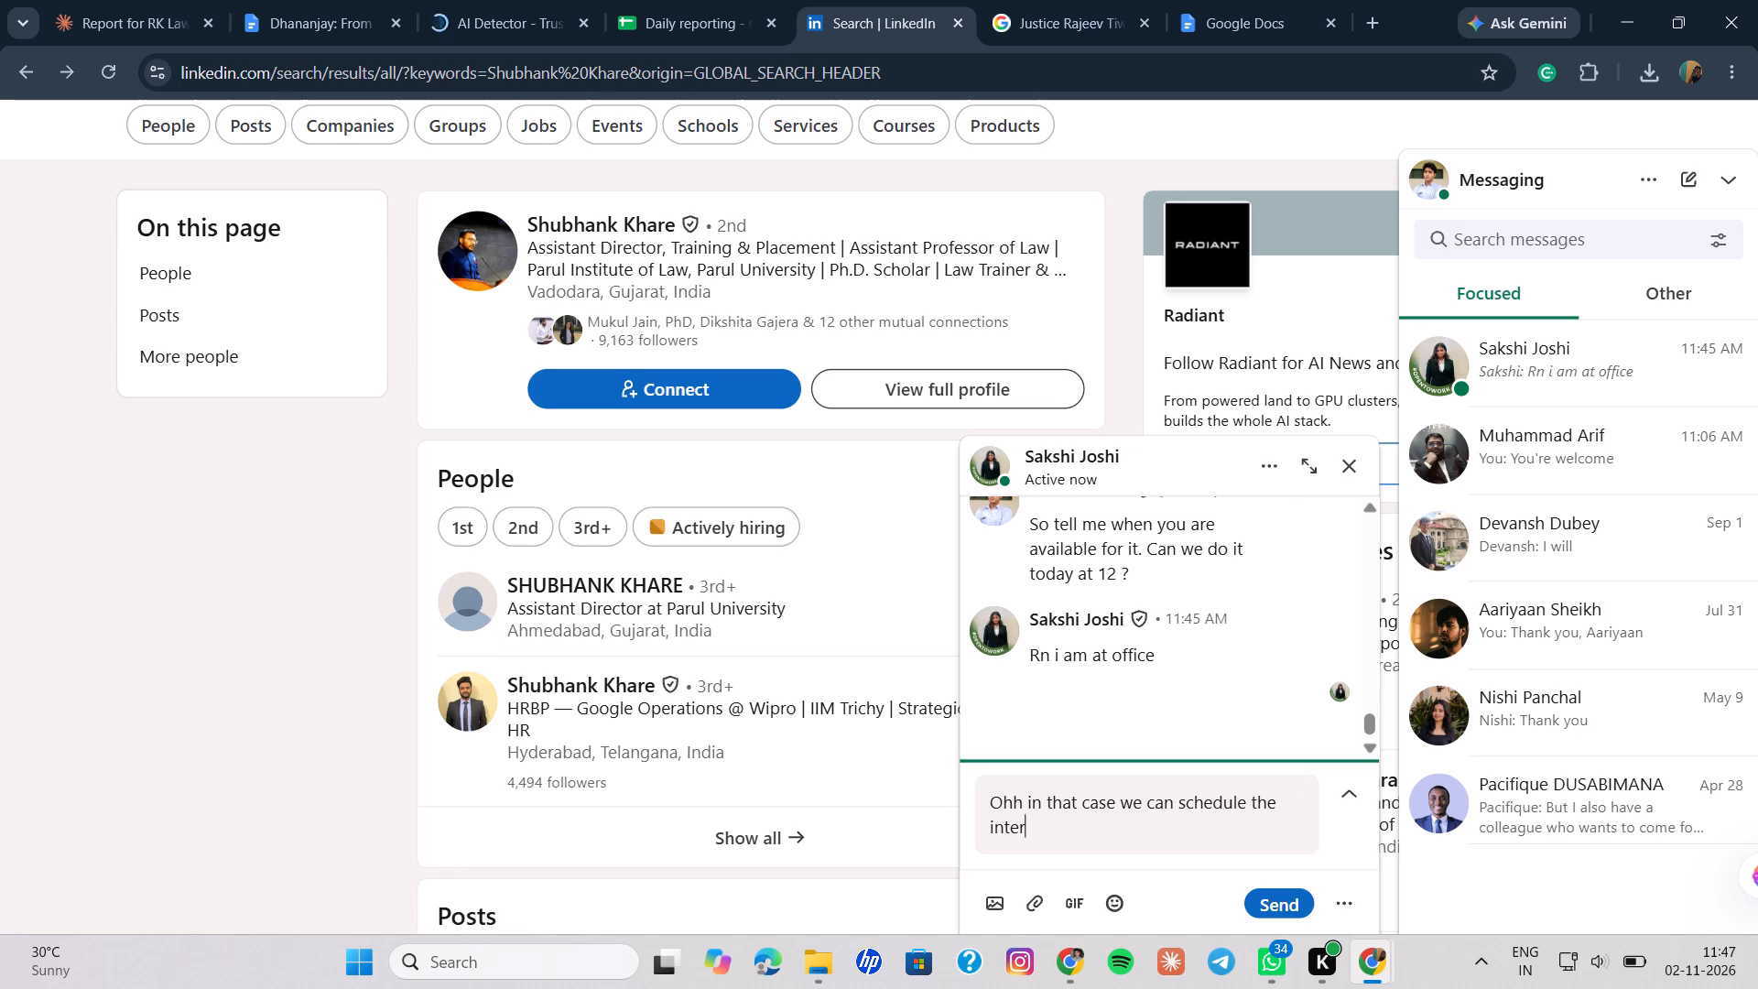
text(view after o)
key(BackSpace)
text(yoyr)
key(BackSpace)
key(BackSpace)
key(r)
key(BackSpace)
text(ur office hio)
key(BackSpace)
key(BackSpace)
text(ours just twel)
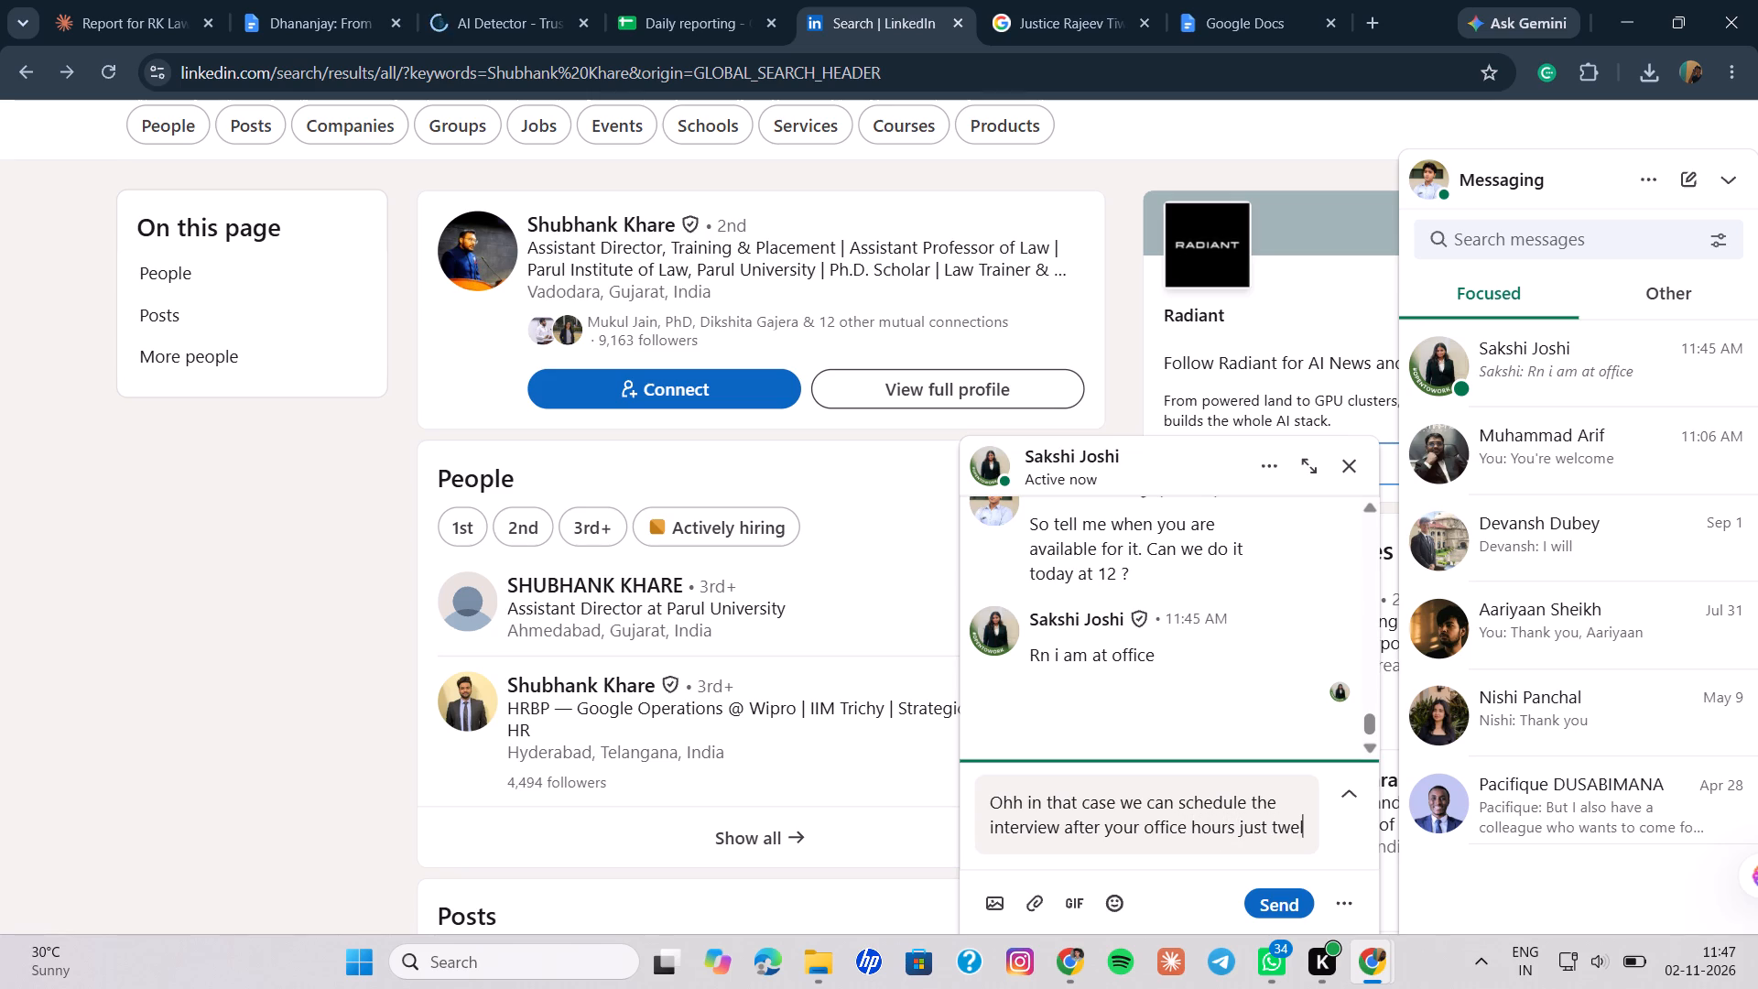
Complete the reply with "tell me the time when you will be available till 9 pm." and send it.
key(BackSpace)
key(BackSpace)
key(BackSpace)
text(ekl)
key(BackSpace)
key(BackSpace)
text(ll me te)
key(BackSpace)
text(he tiine)
key(BackSpace)
key(BackSpace)
key(BackSpace)
text(mw)
key(space)
key(BackSpace)
key(BackSpace)
text(e when you w)
text(ill be)
key(space)
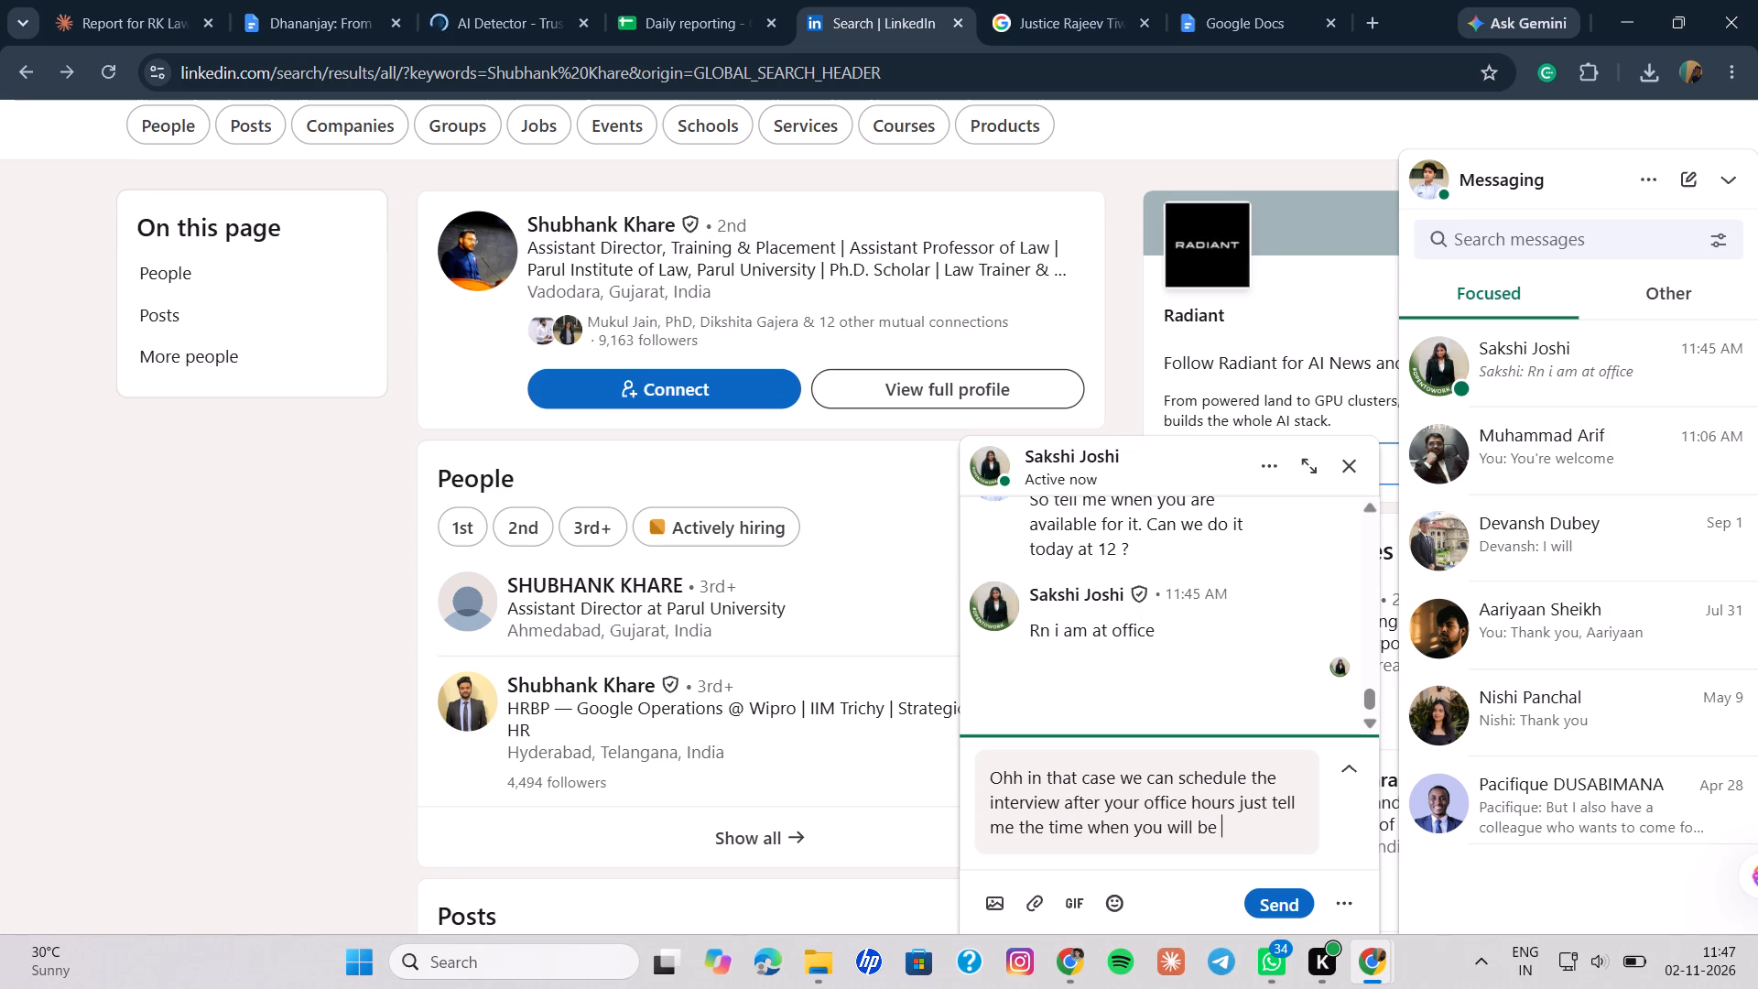
text(availab)
text(;e)
key(BackSpace)
key(BackSpace)
text(le till 9)
key(space)
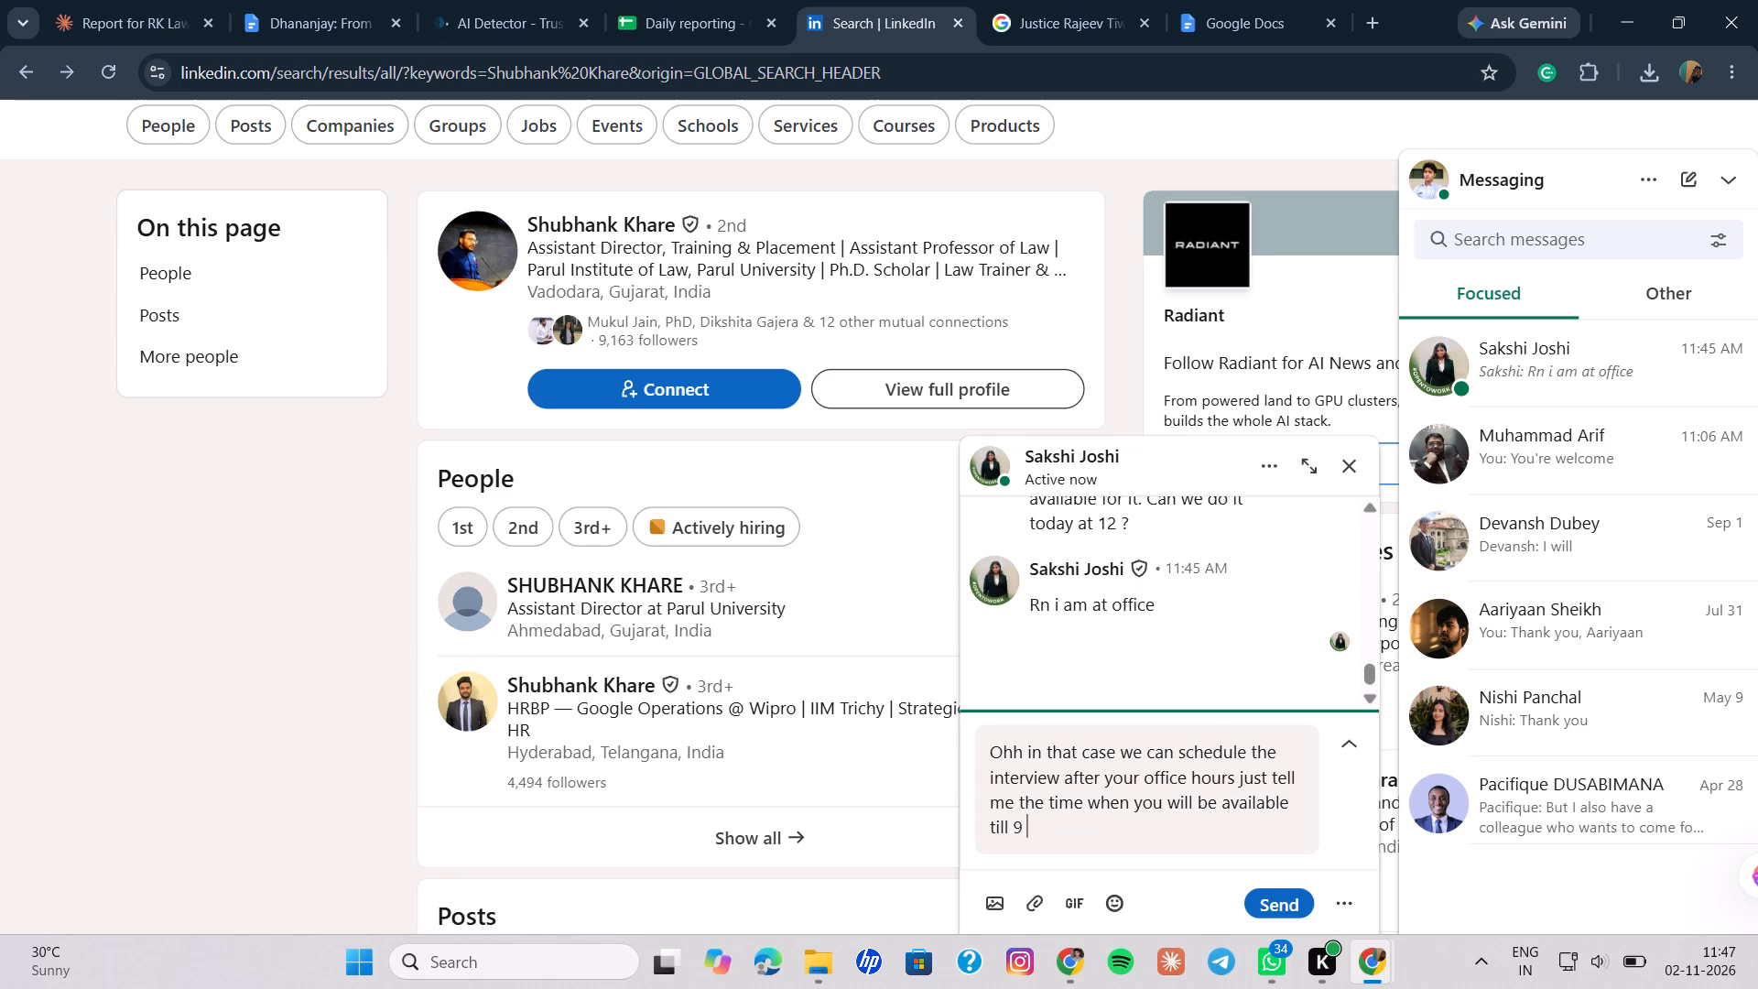
text(pm.)
click(1292, 910)
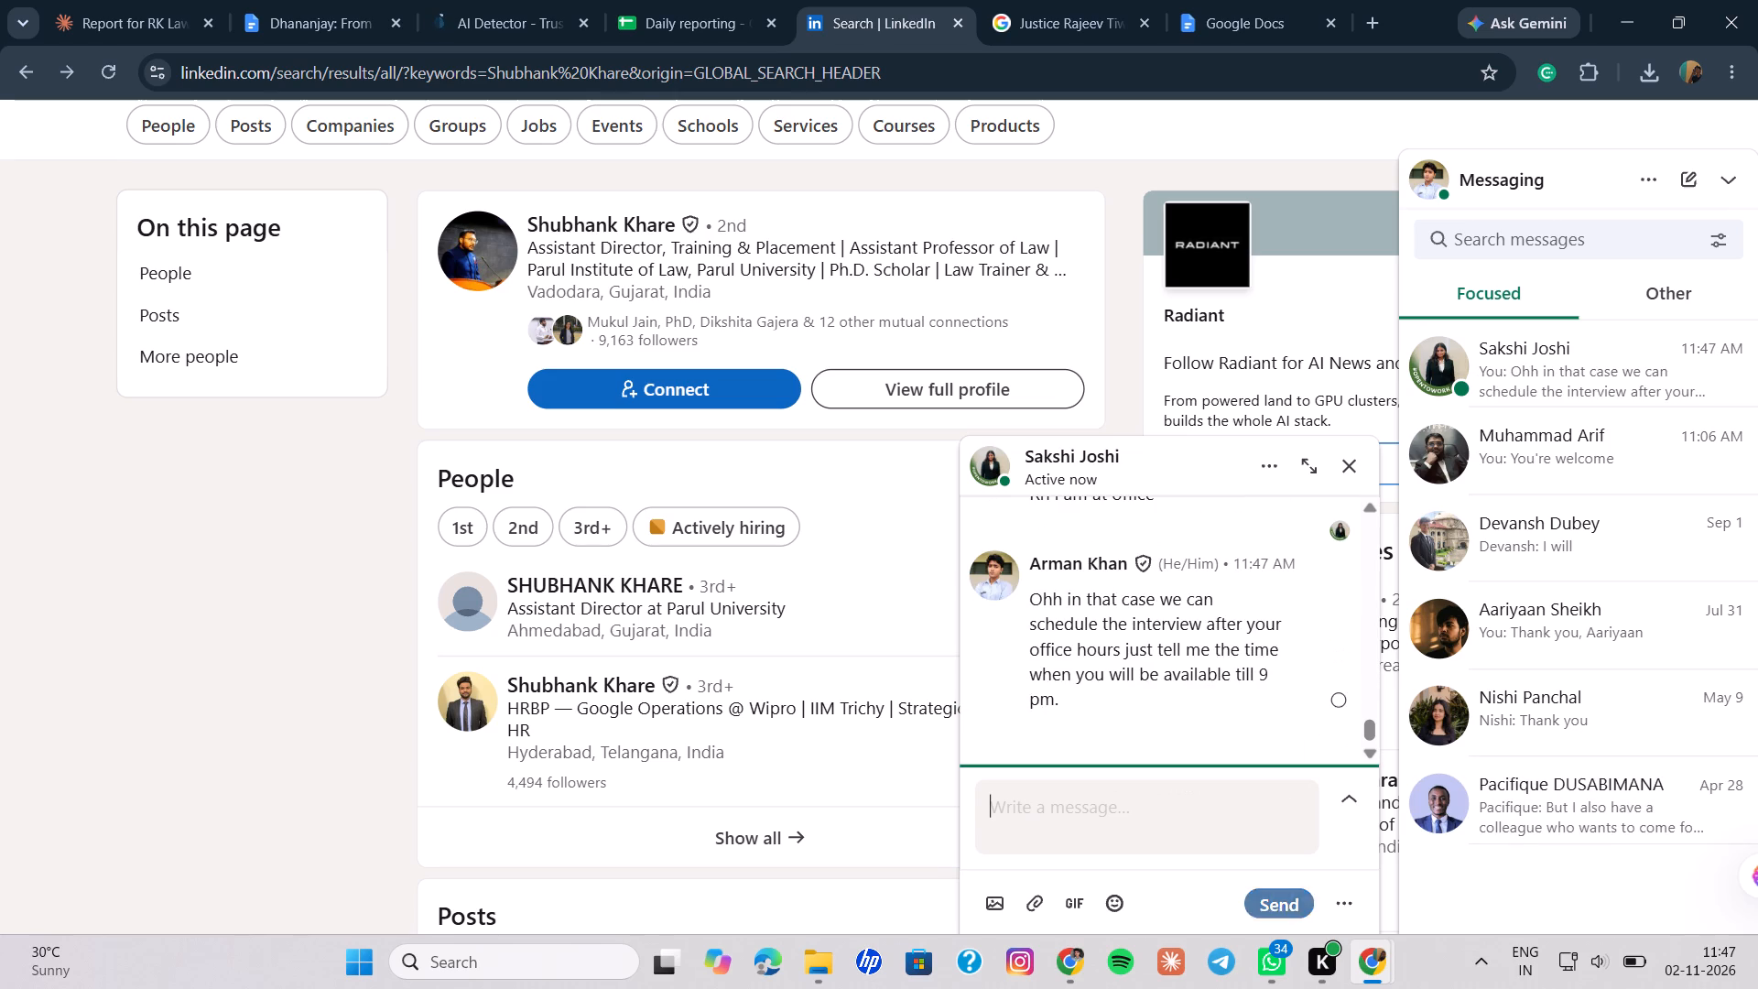
Send a LinkedIn connection invitation without a note to Parul University's assistant director of training and placement, the first search result.
click(345, 780)
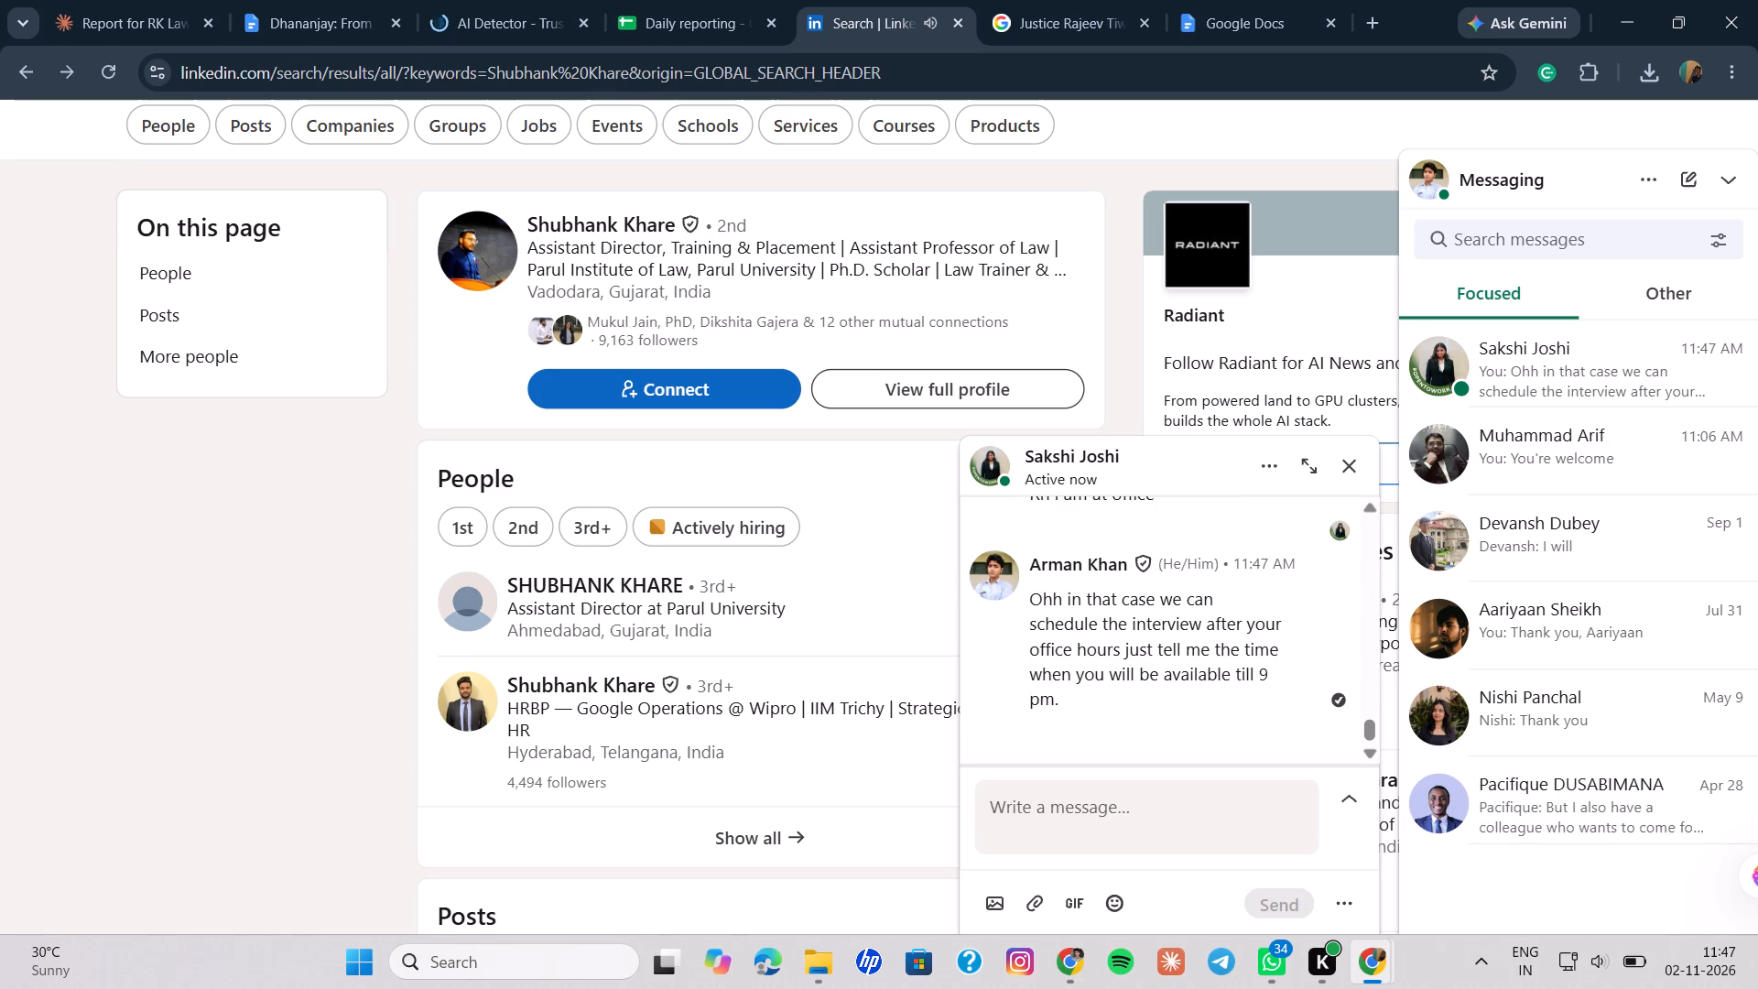
click(600, 386)
drag(862, 347, 924, 340)
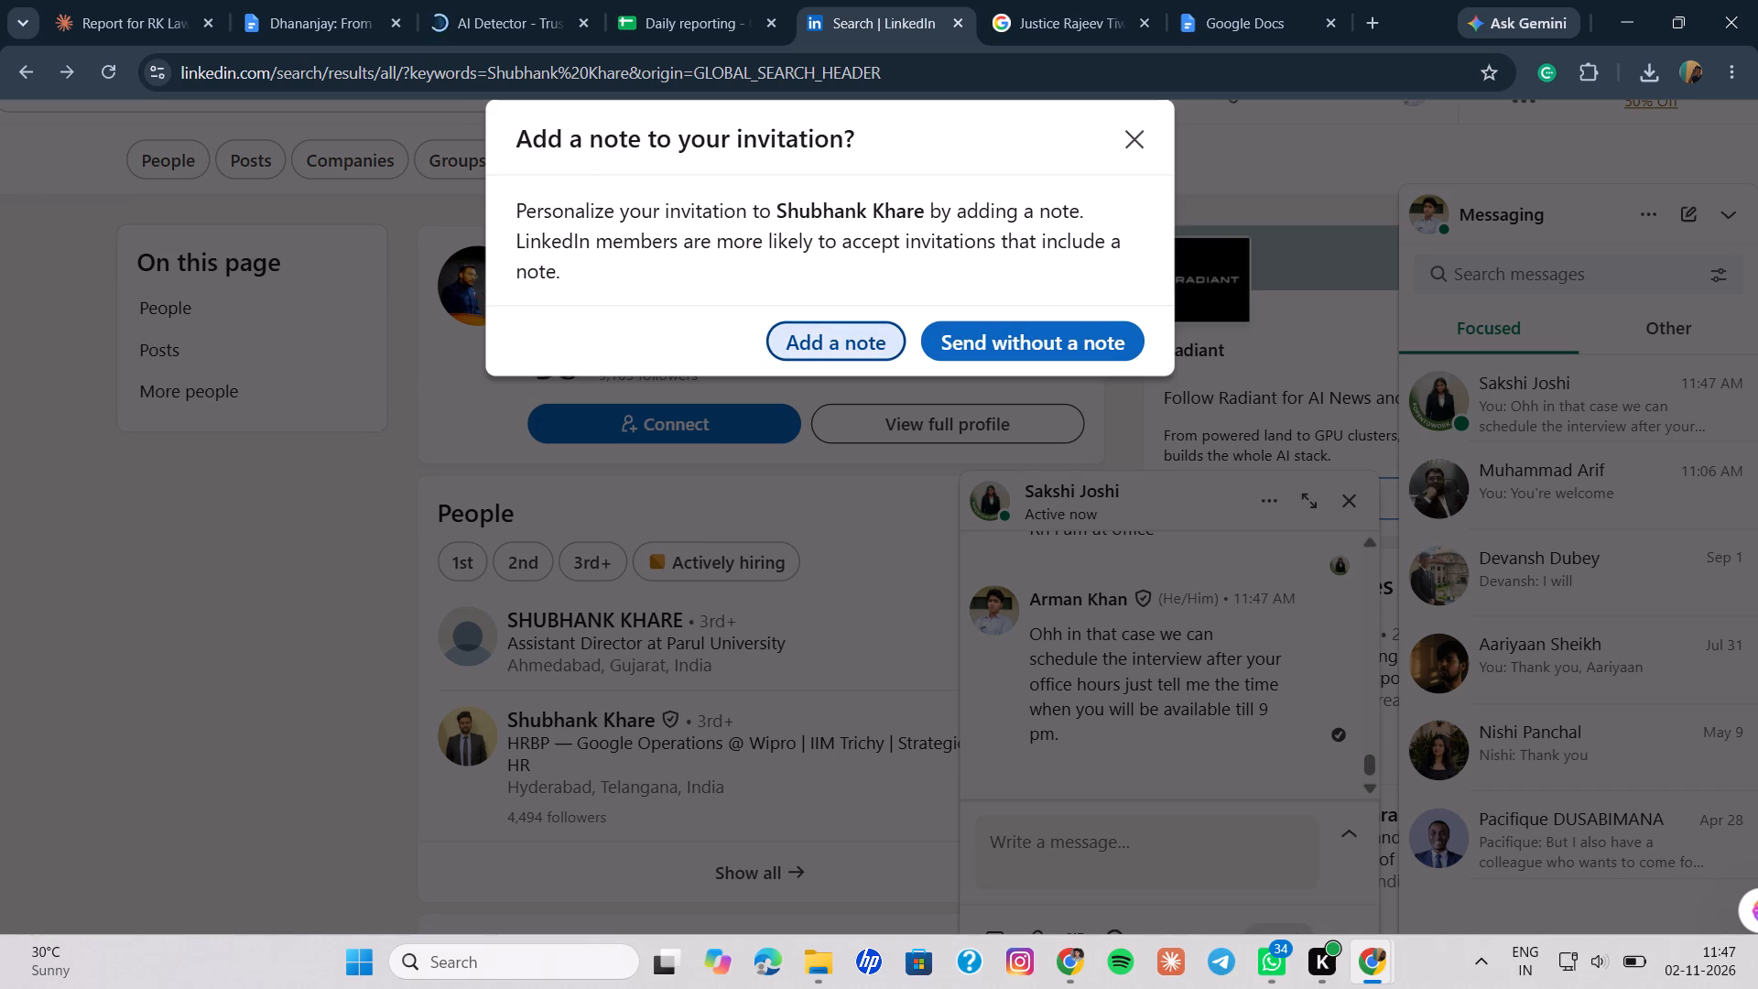
drag(924, 340, 990, 331)
click(991, 330)
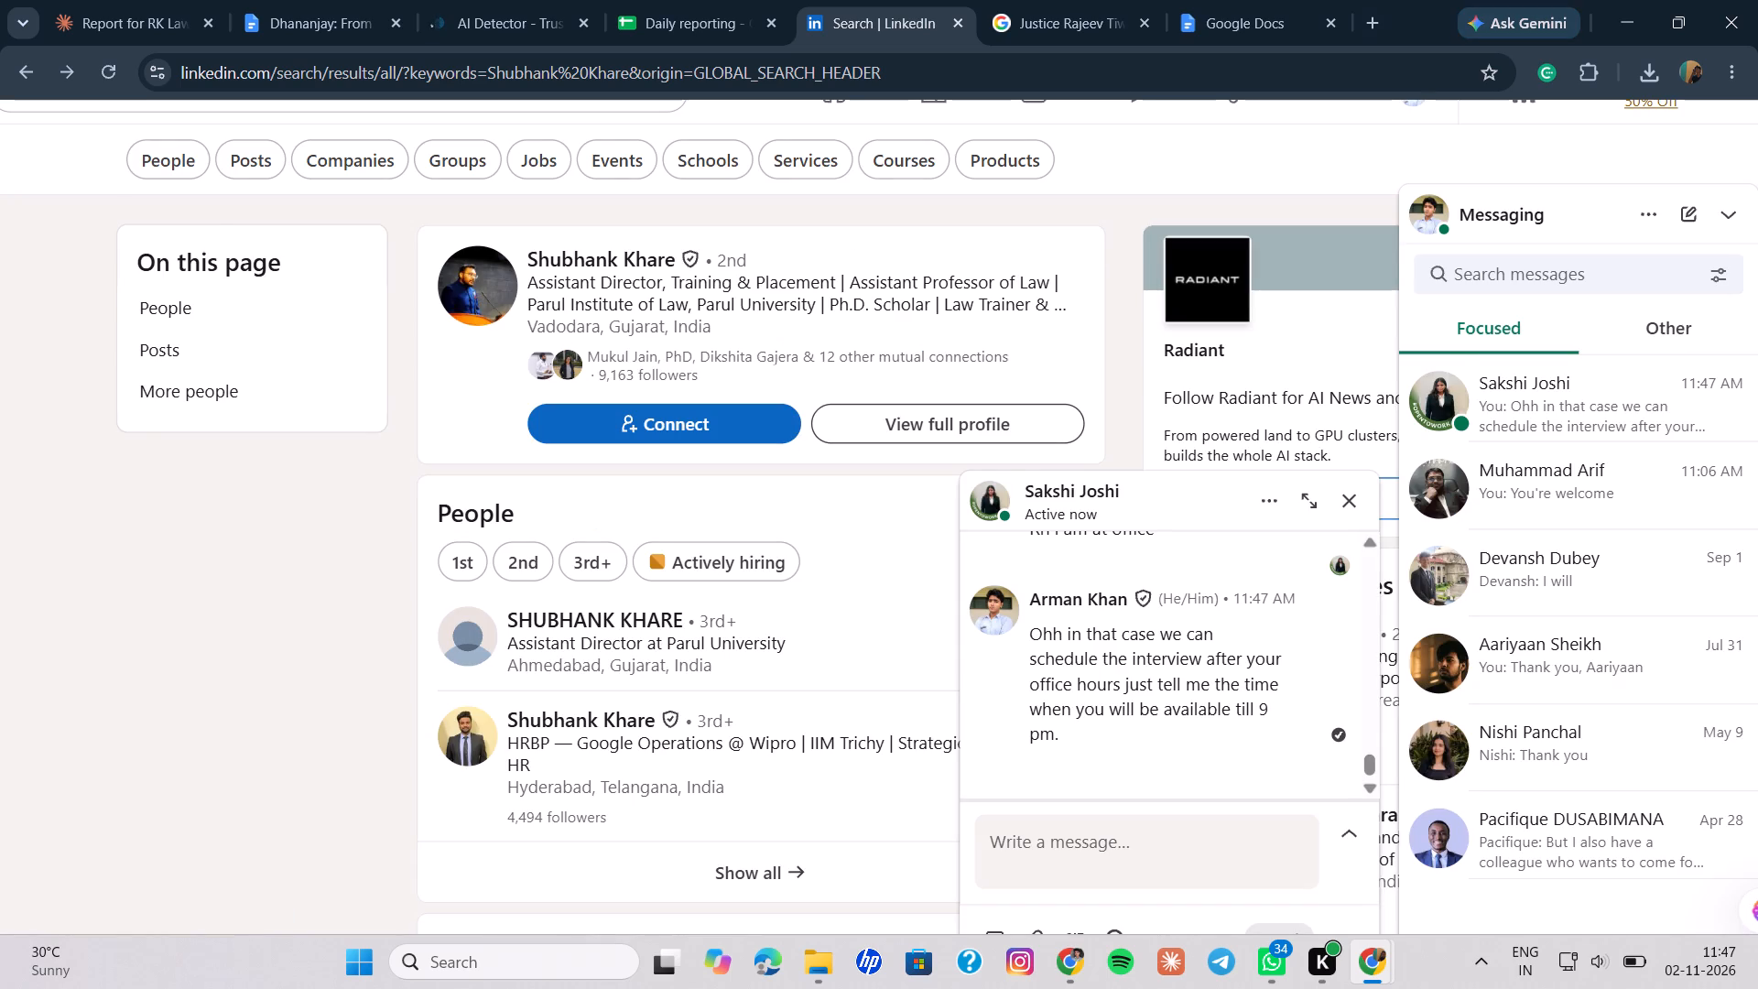
Switch to the Google Docs home page and open Dhananjay's separate interview document.
click(1245, 22)
double_click(326, 769)
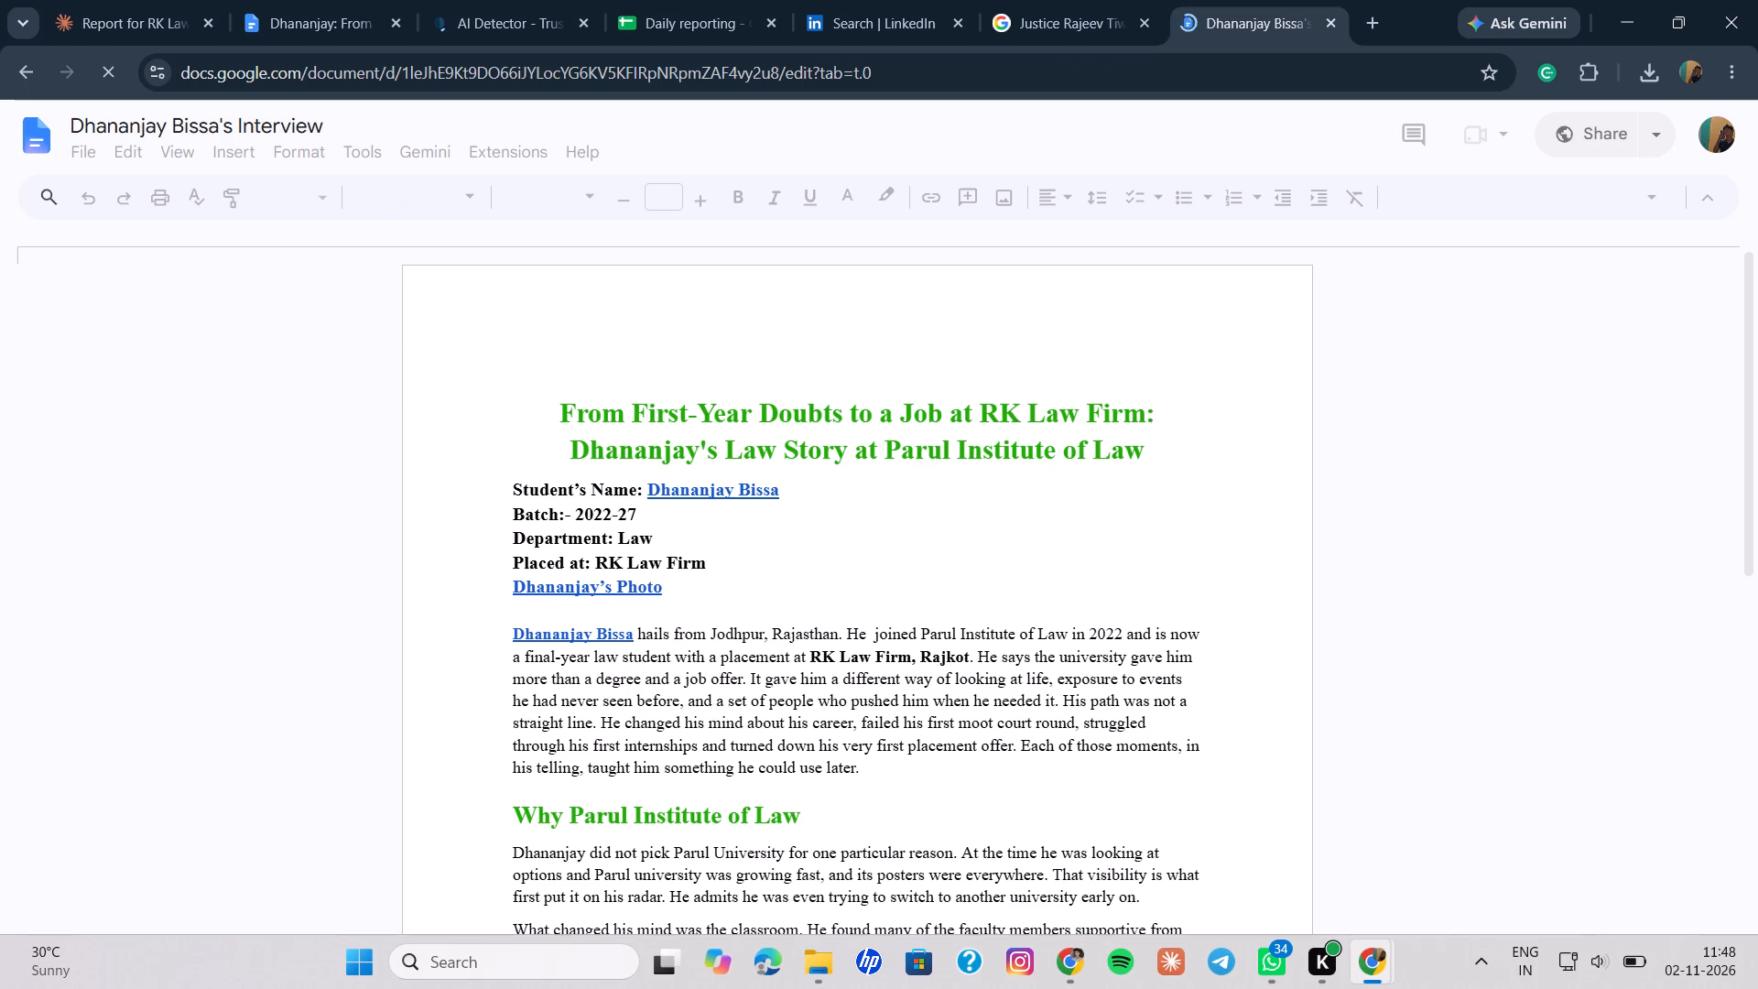
Read through the interview document down to the "Dealing With Difficult Subjects" and "Faculty Who Make Time" sections, checking the wording.
scroll(816, 555, down, 5)
scroll(976, 473, down, 4)
scroll(1049, 538, down, 3)
scroll(781, 582, up, 5)
scroll(782, 579, down, 6)
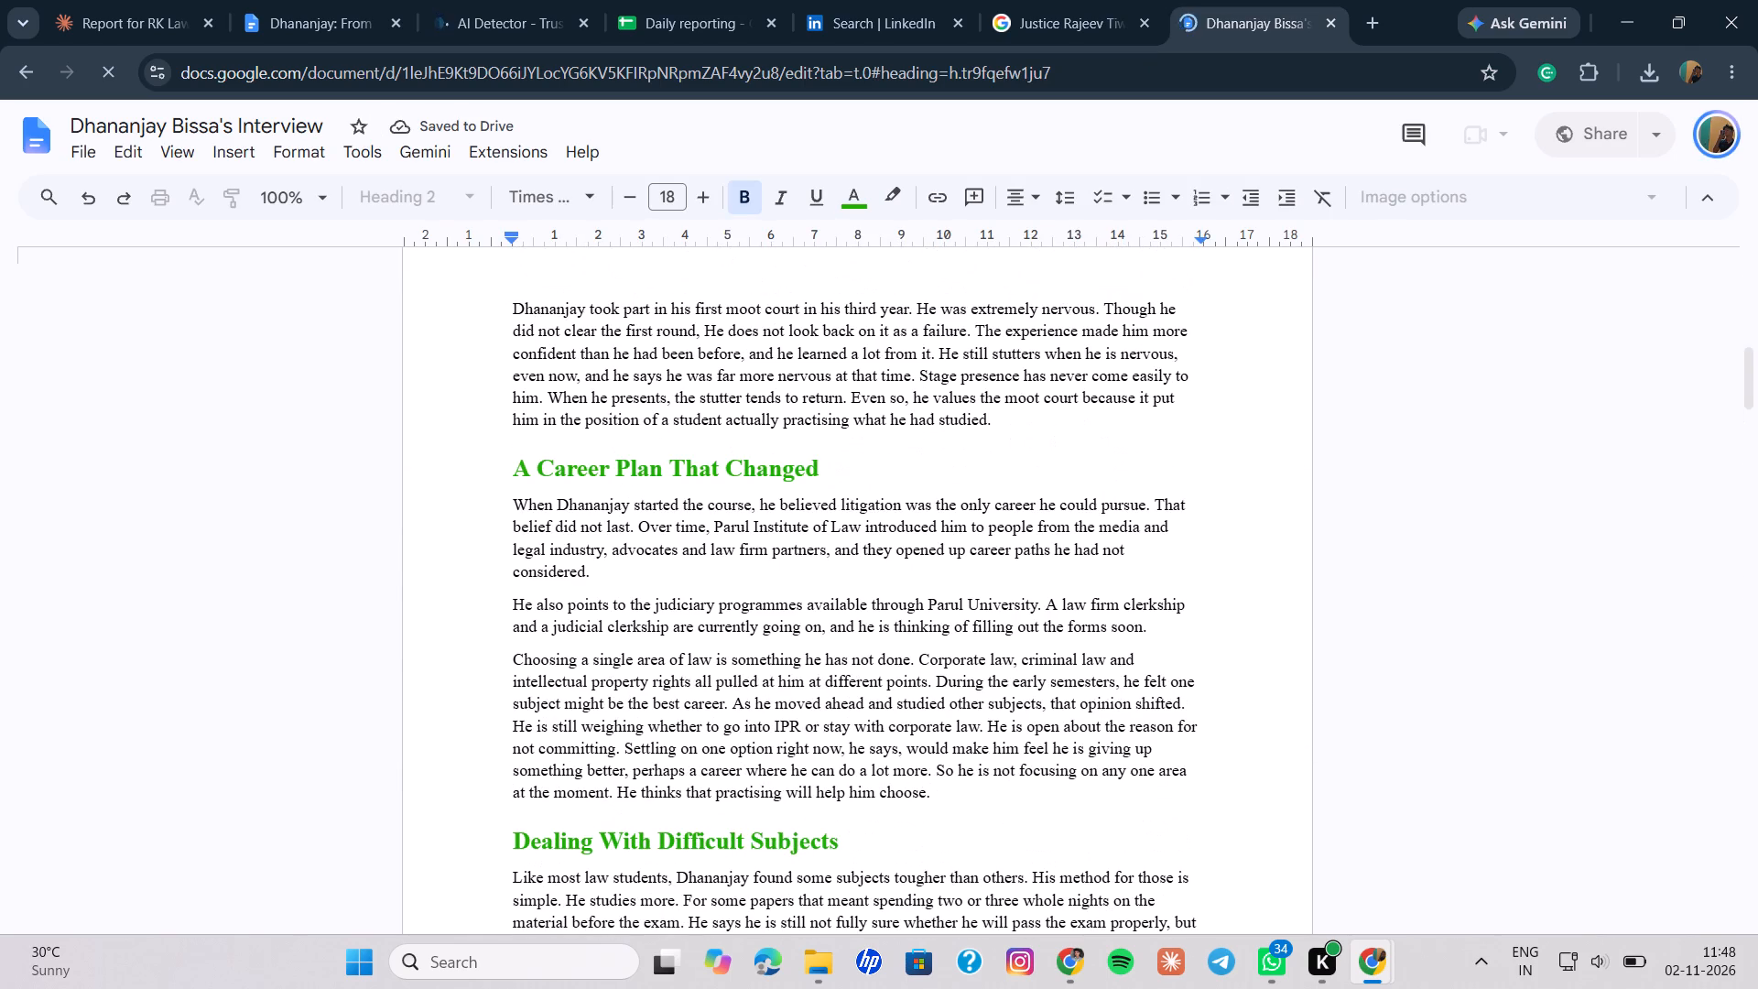
scroll(784, 568, down, 4)
click(565, 594)
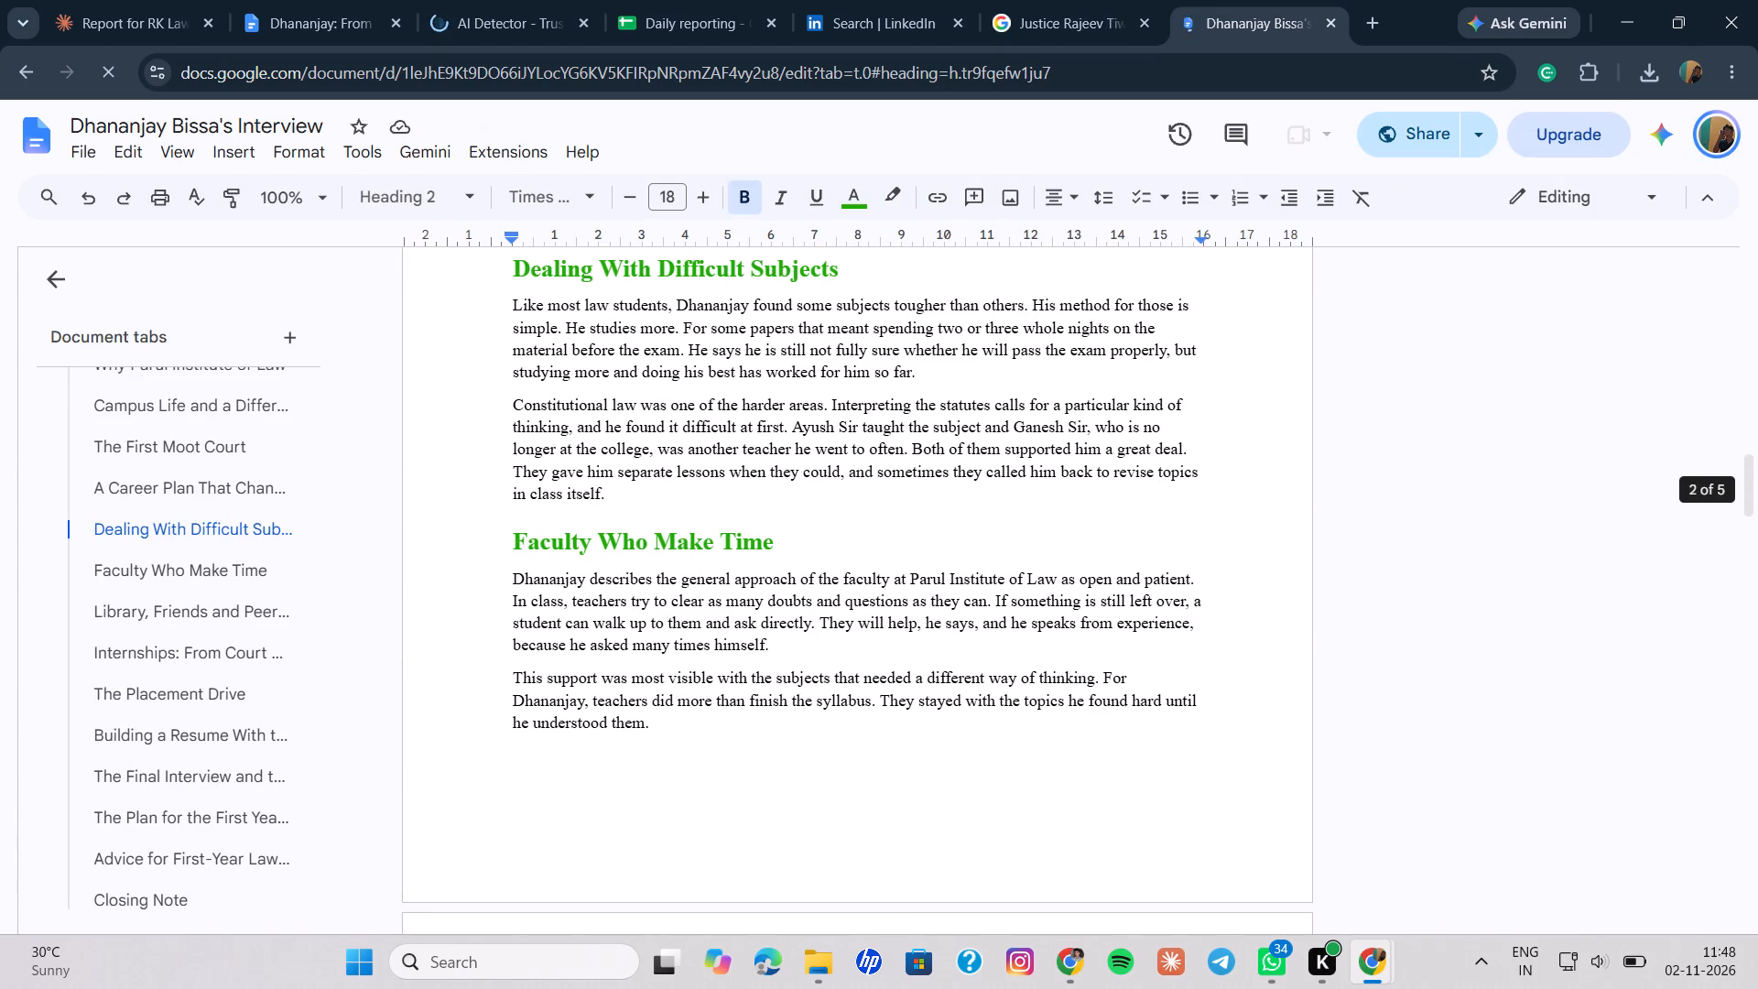
drag(700, 599, 722, 595)
click(955, 602)
click(1082, 585)
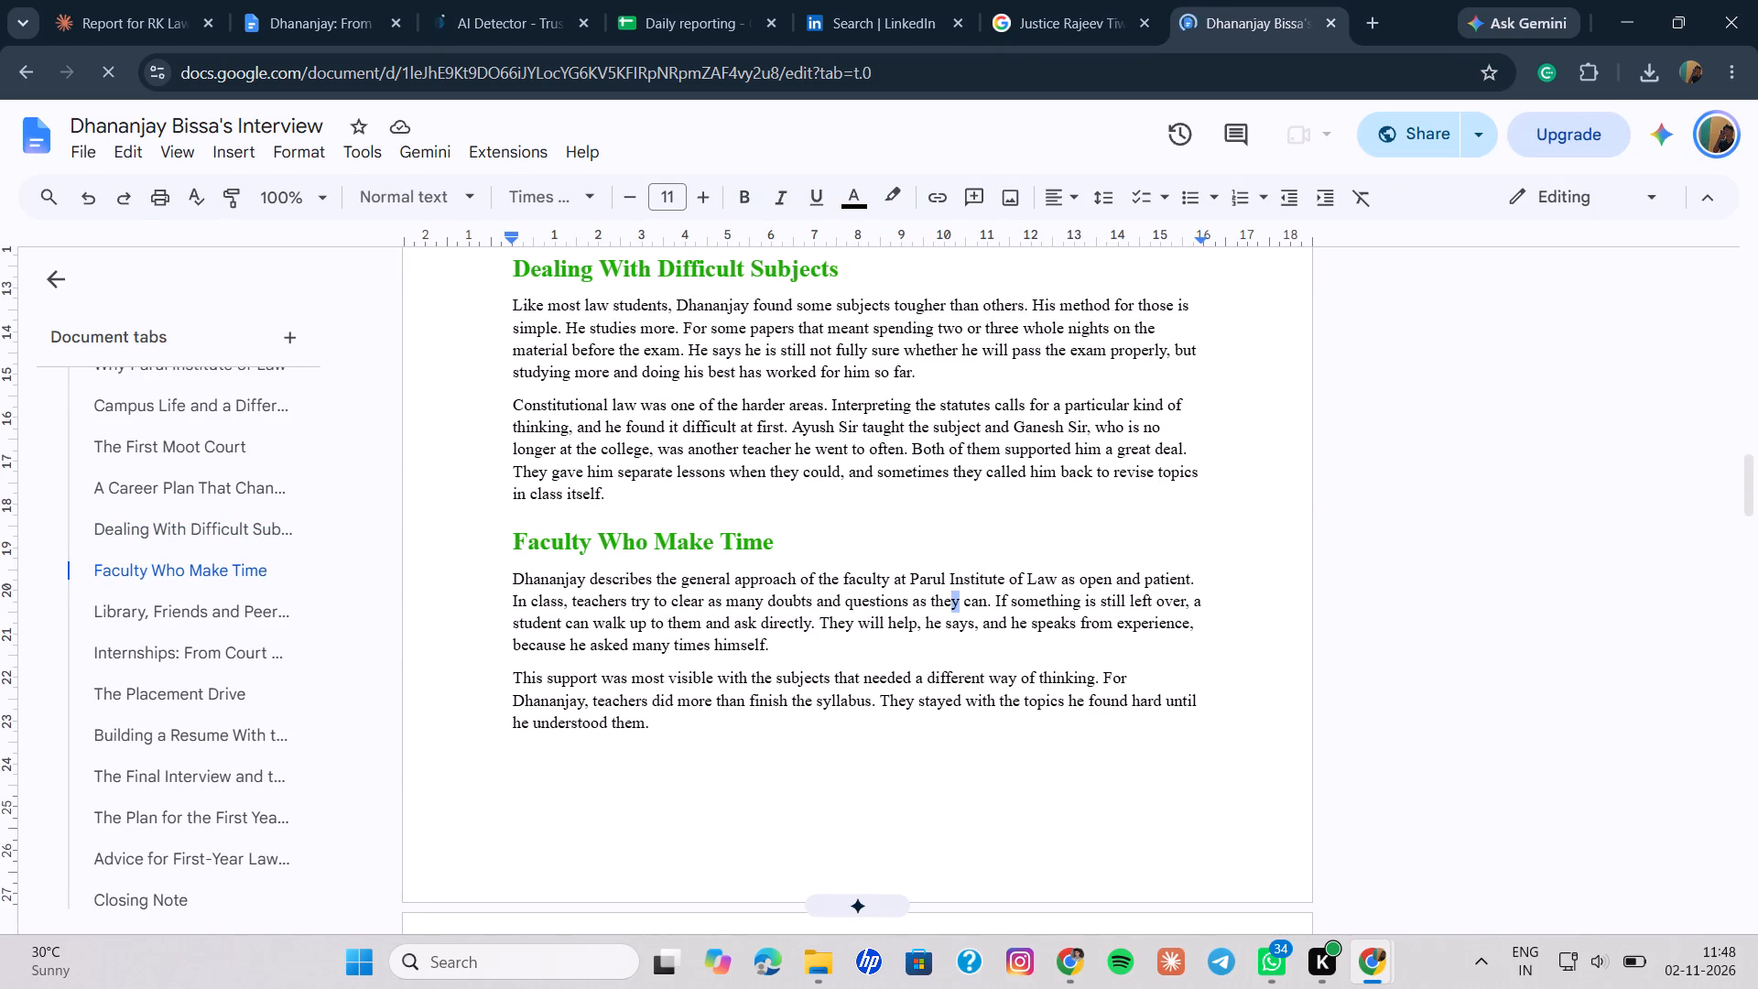
click(946, 602)
click(847, 623)
click(985, 588)
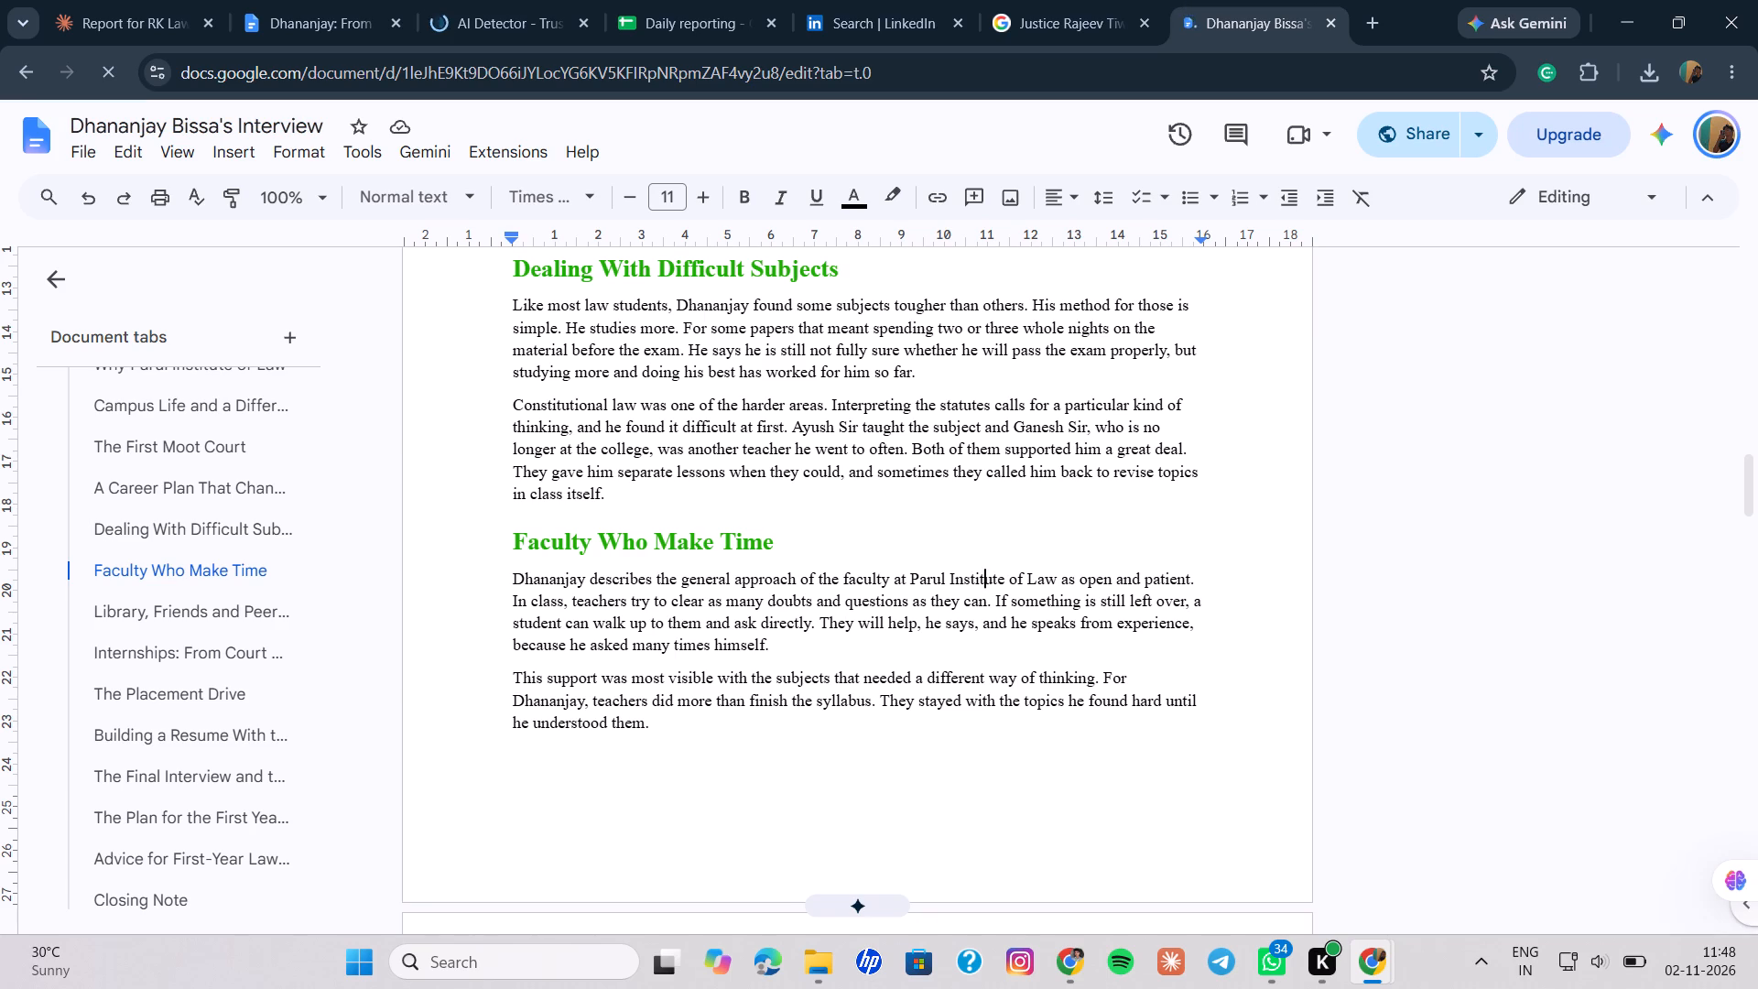
click(553, 611)
scroll(760, 581, up, 1)
In the first paragraph of "Dealing With Difficult Subjects", join "He studies more" with the following sentence so it reads "more for some papers".
click(877, 433)
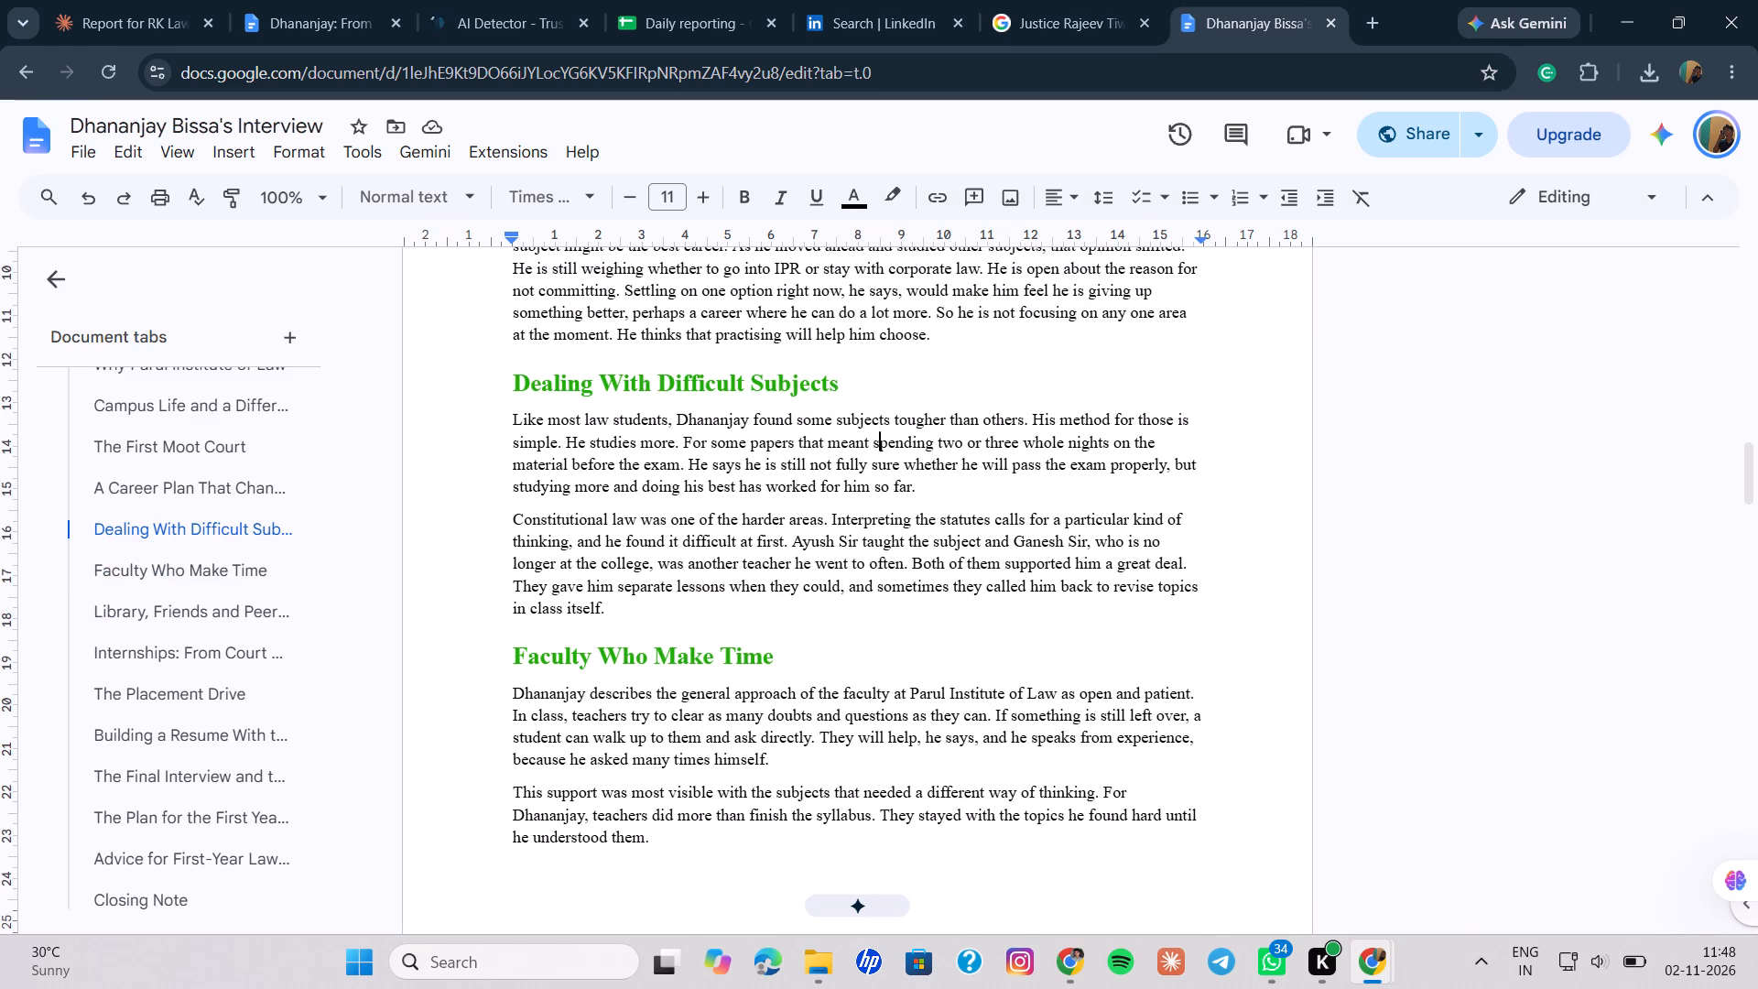
drag(1112, 430, 1079, 429)
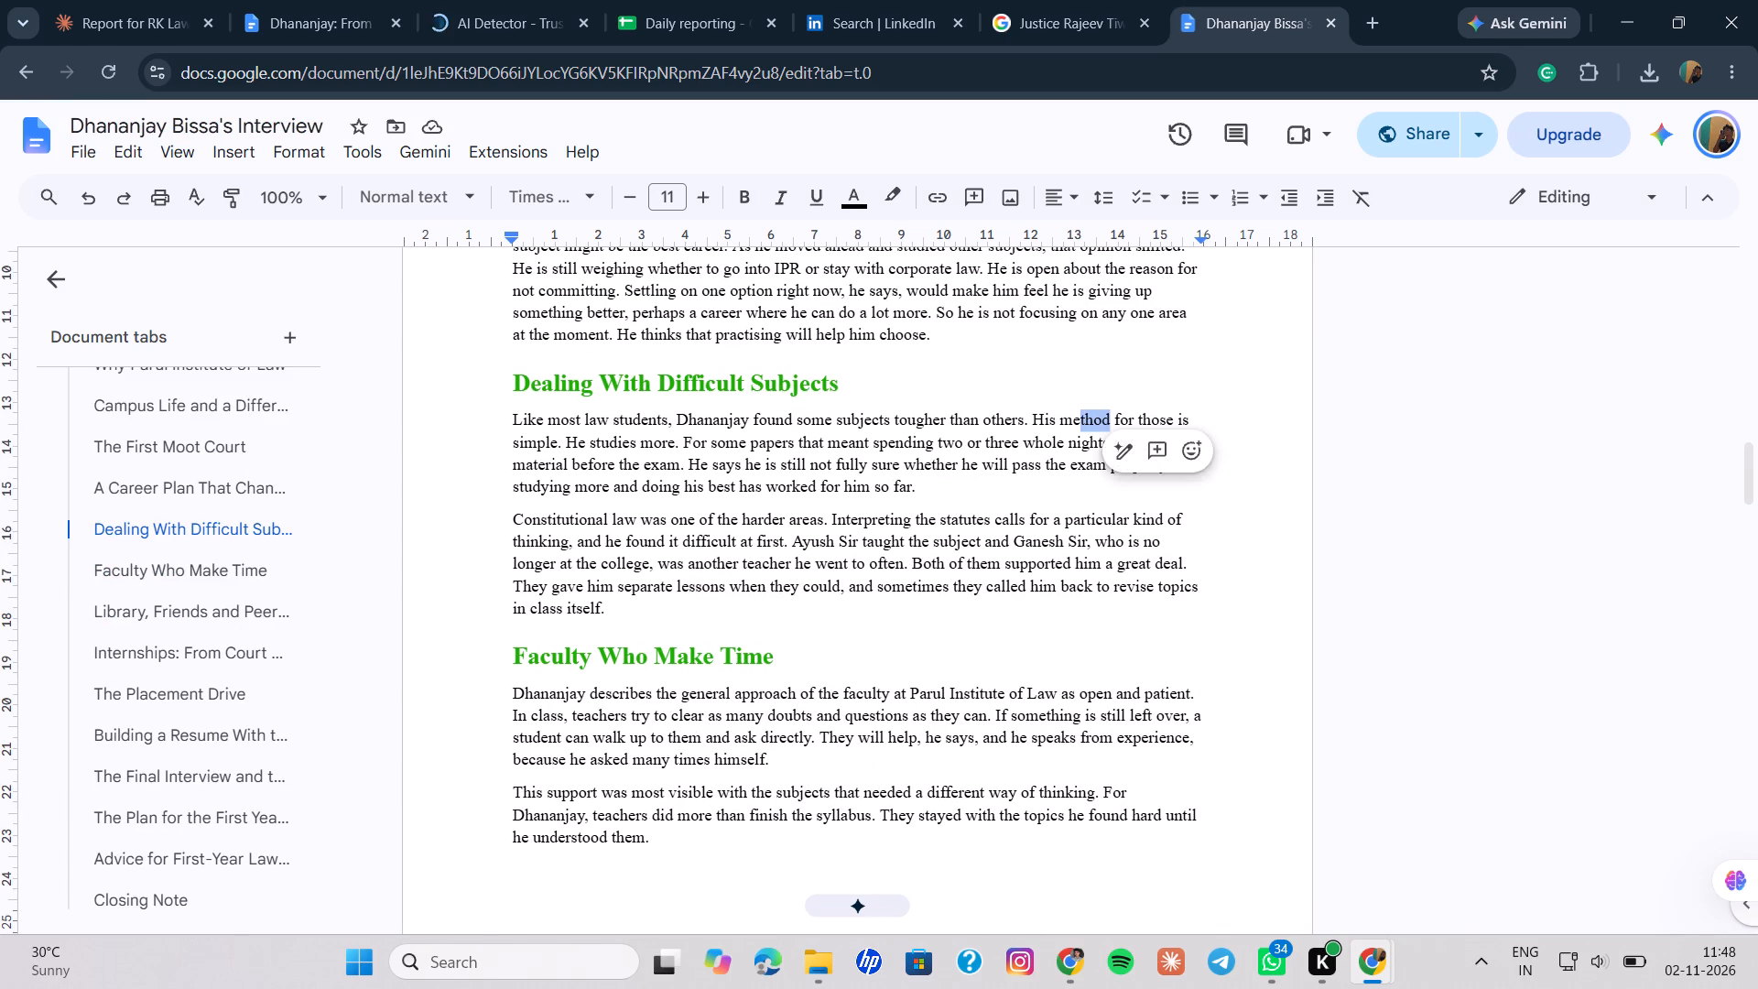
click(571, 450)
click(706, 450)
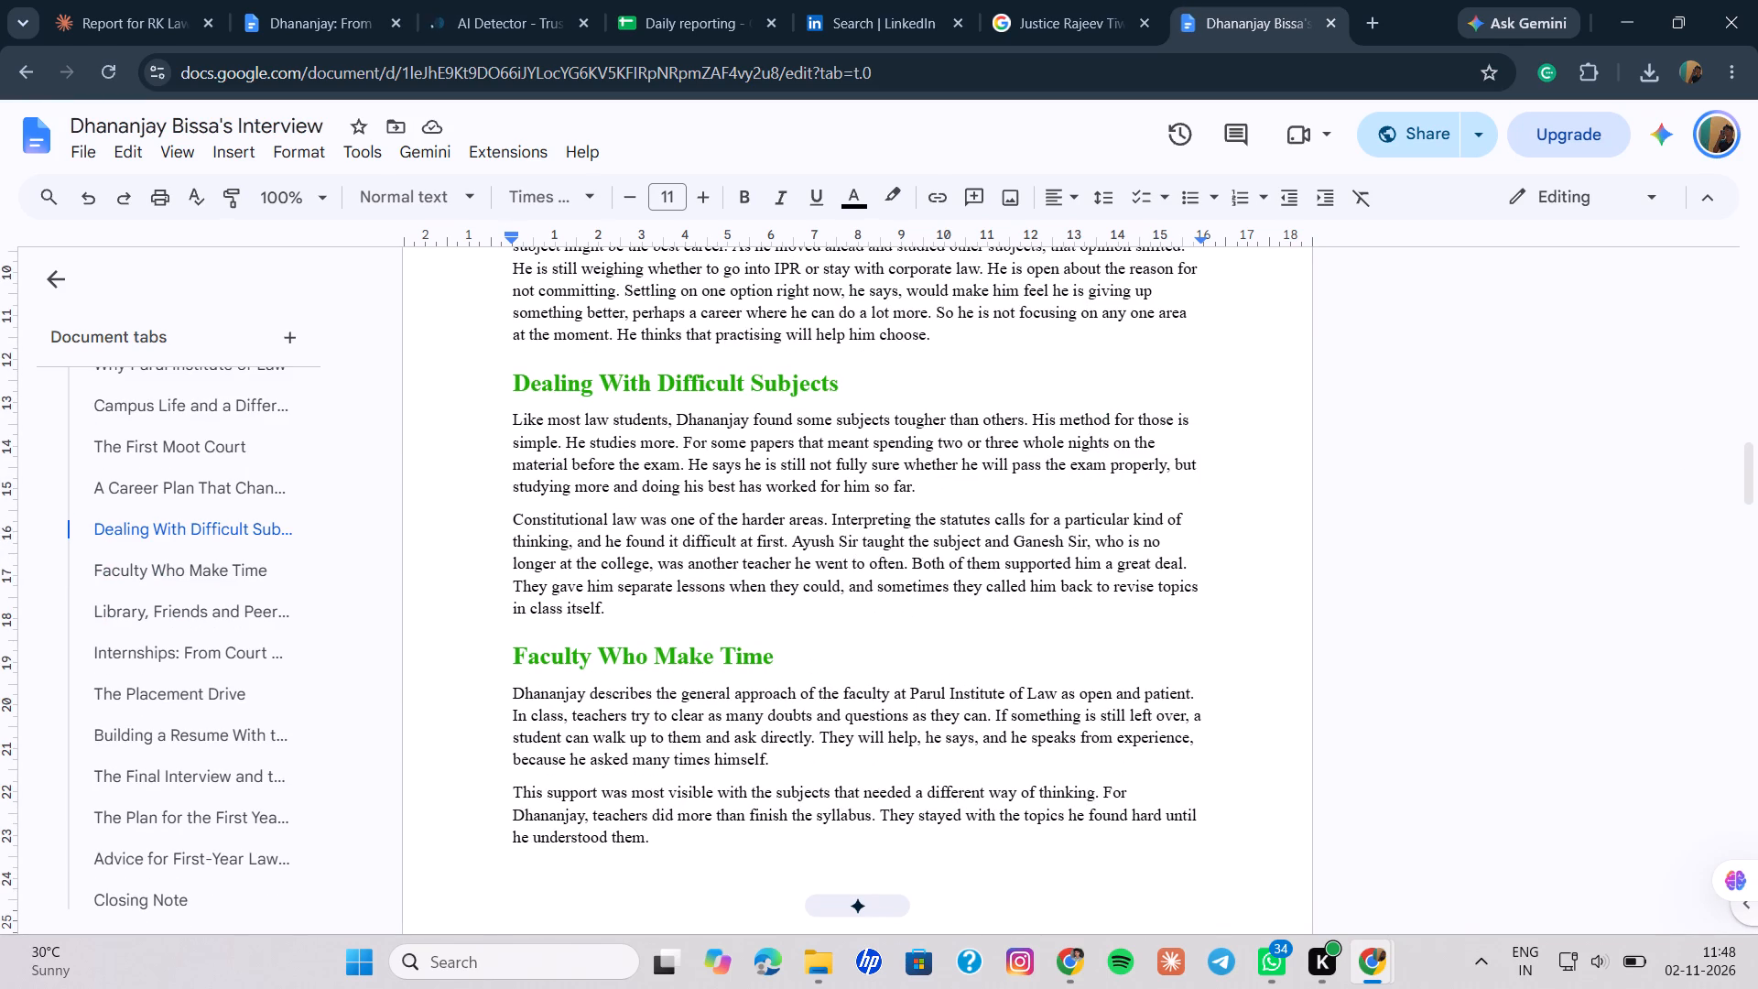
click(683, 451)
key(BackSpace)
key(BackSpace)
key(space)
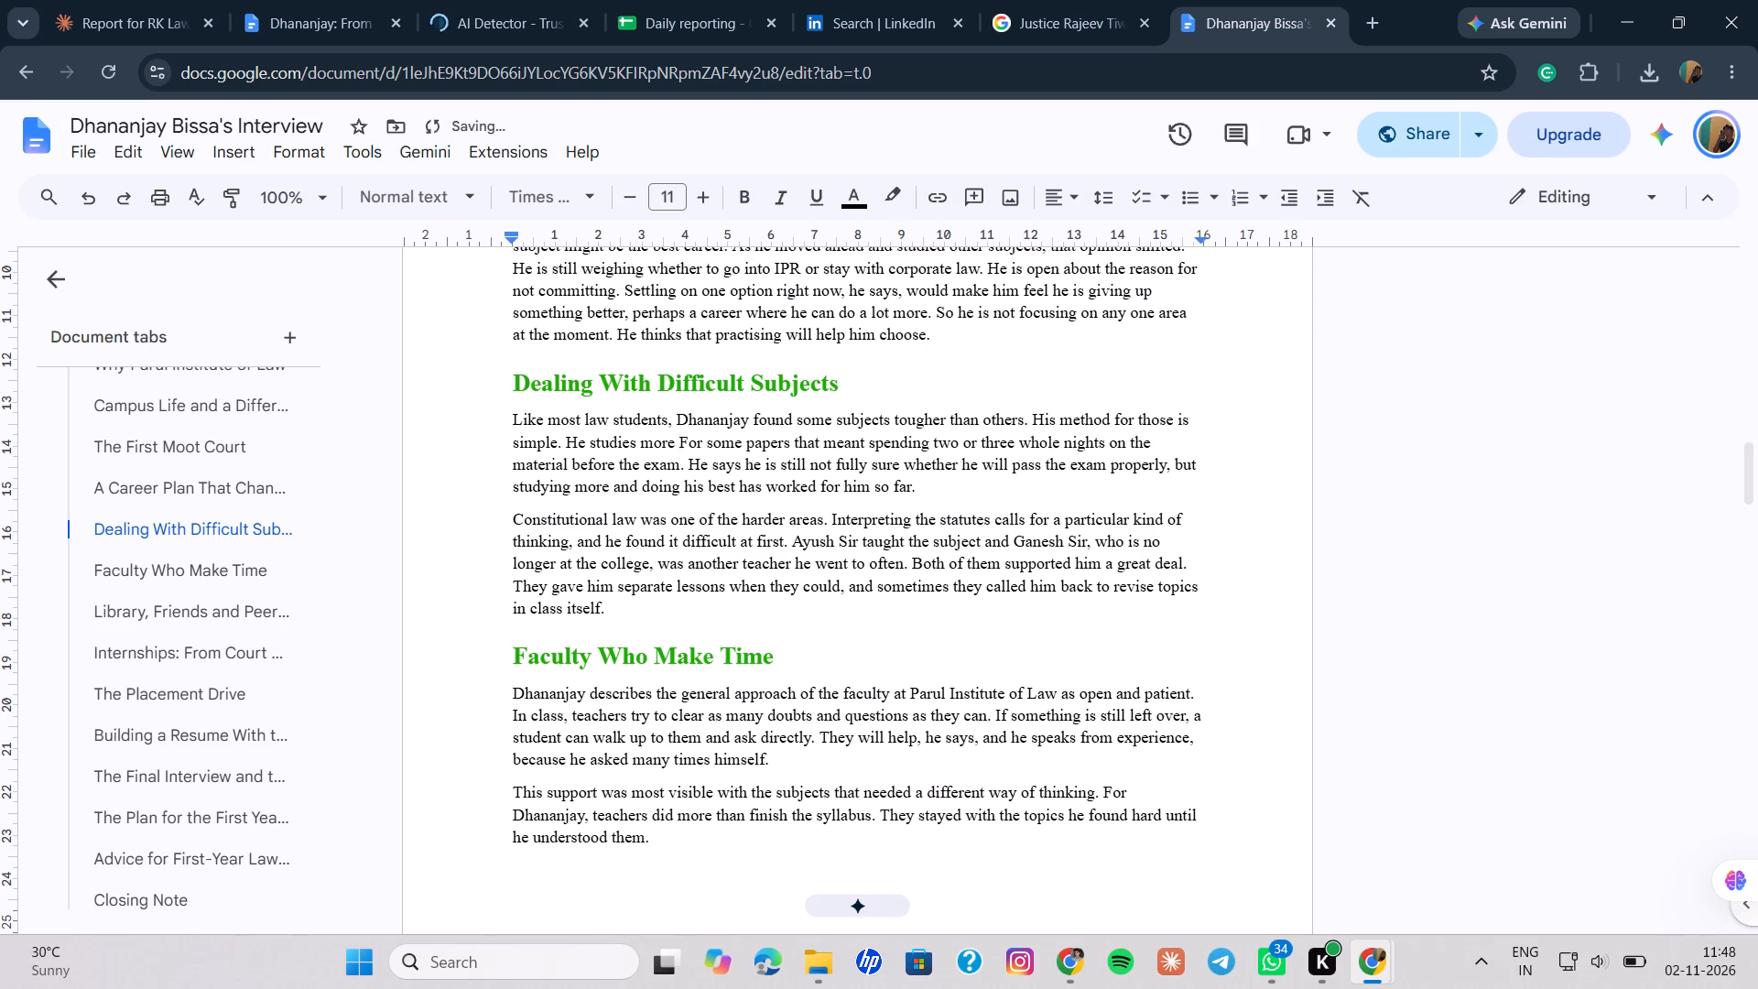
click(687, 443)
key(BackSpace)
key(f)
Replace "some" before "papers" with "those" in the joined sentence.
click(741, 447)
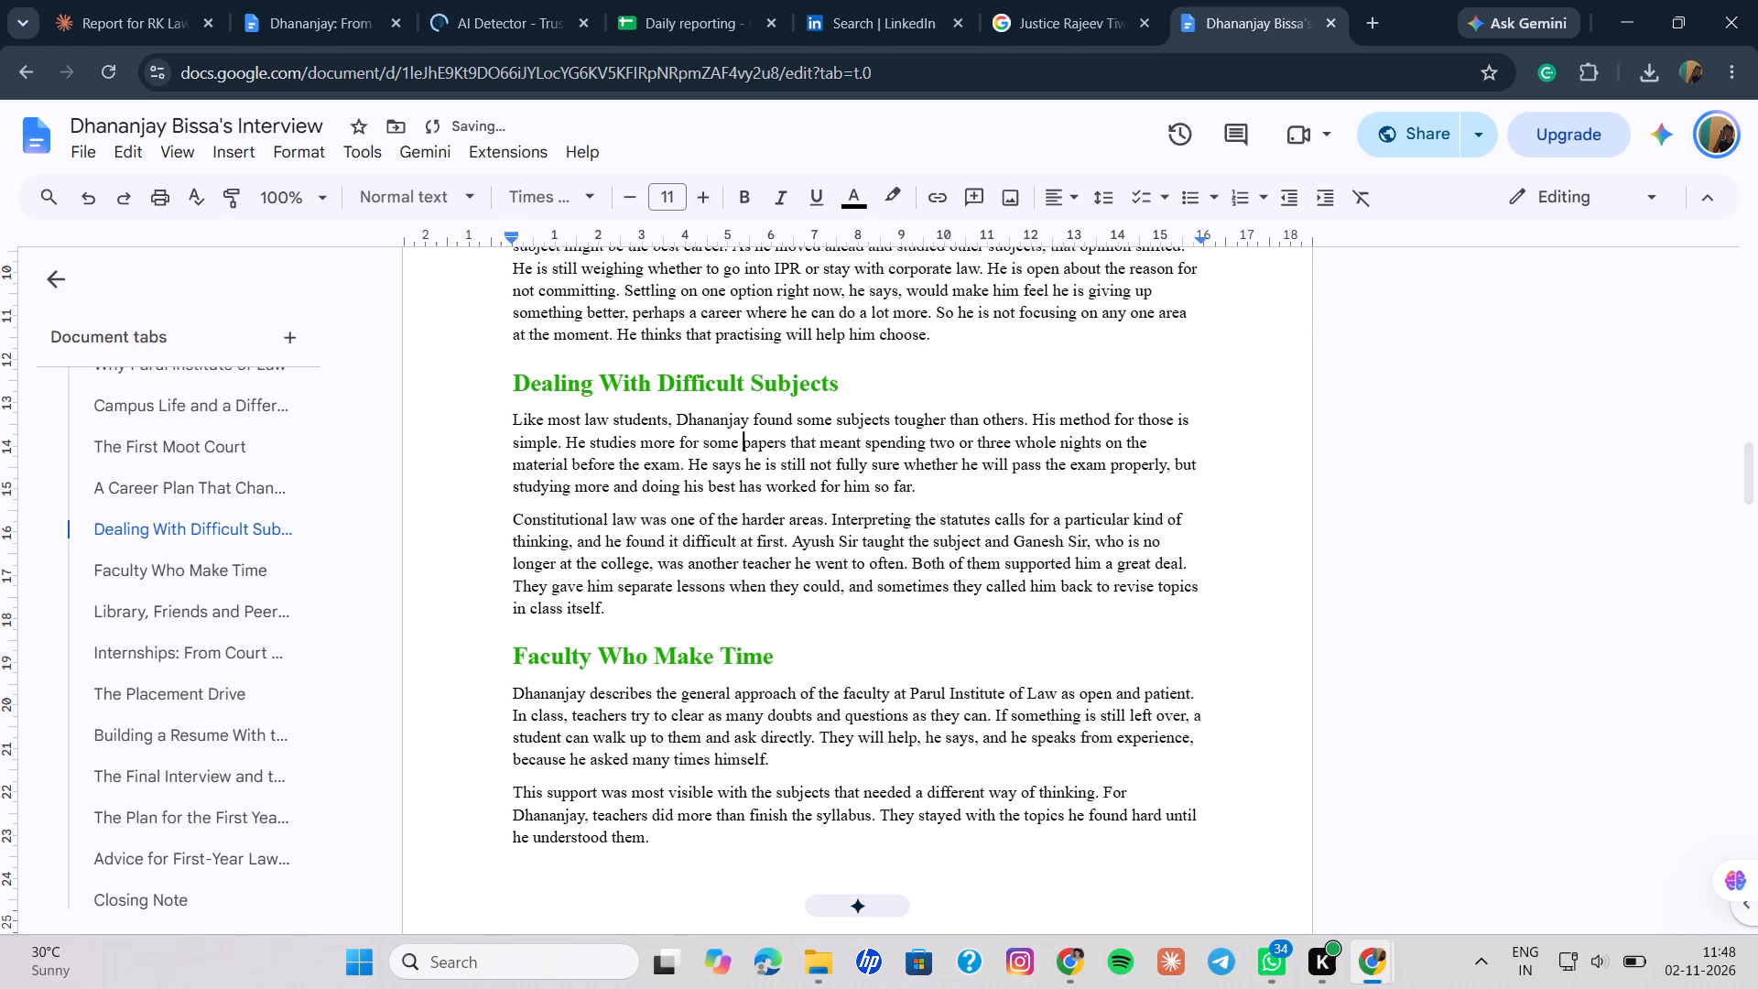
key(BackSpace)
key(BackSpace)
key(BackSpace)
key(BackSpace)
key(BackSpace)
text(those)
key(space)
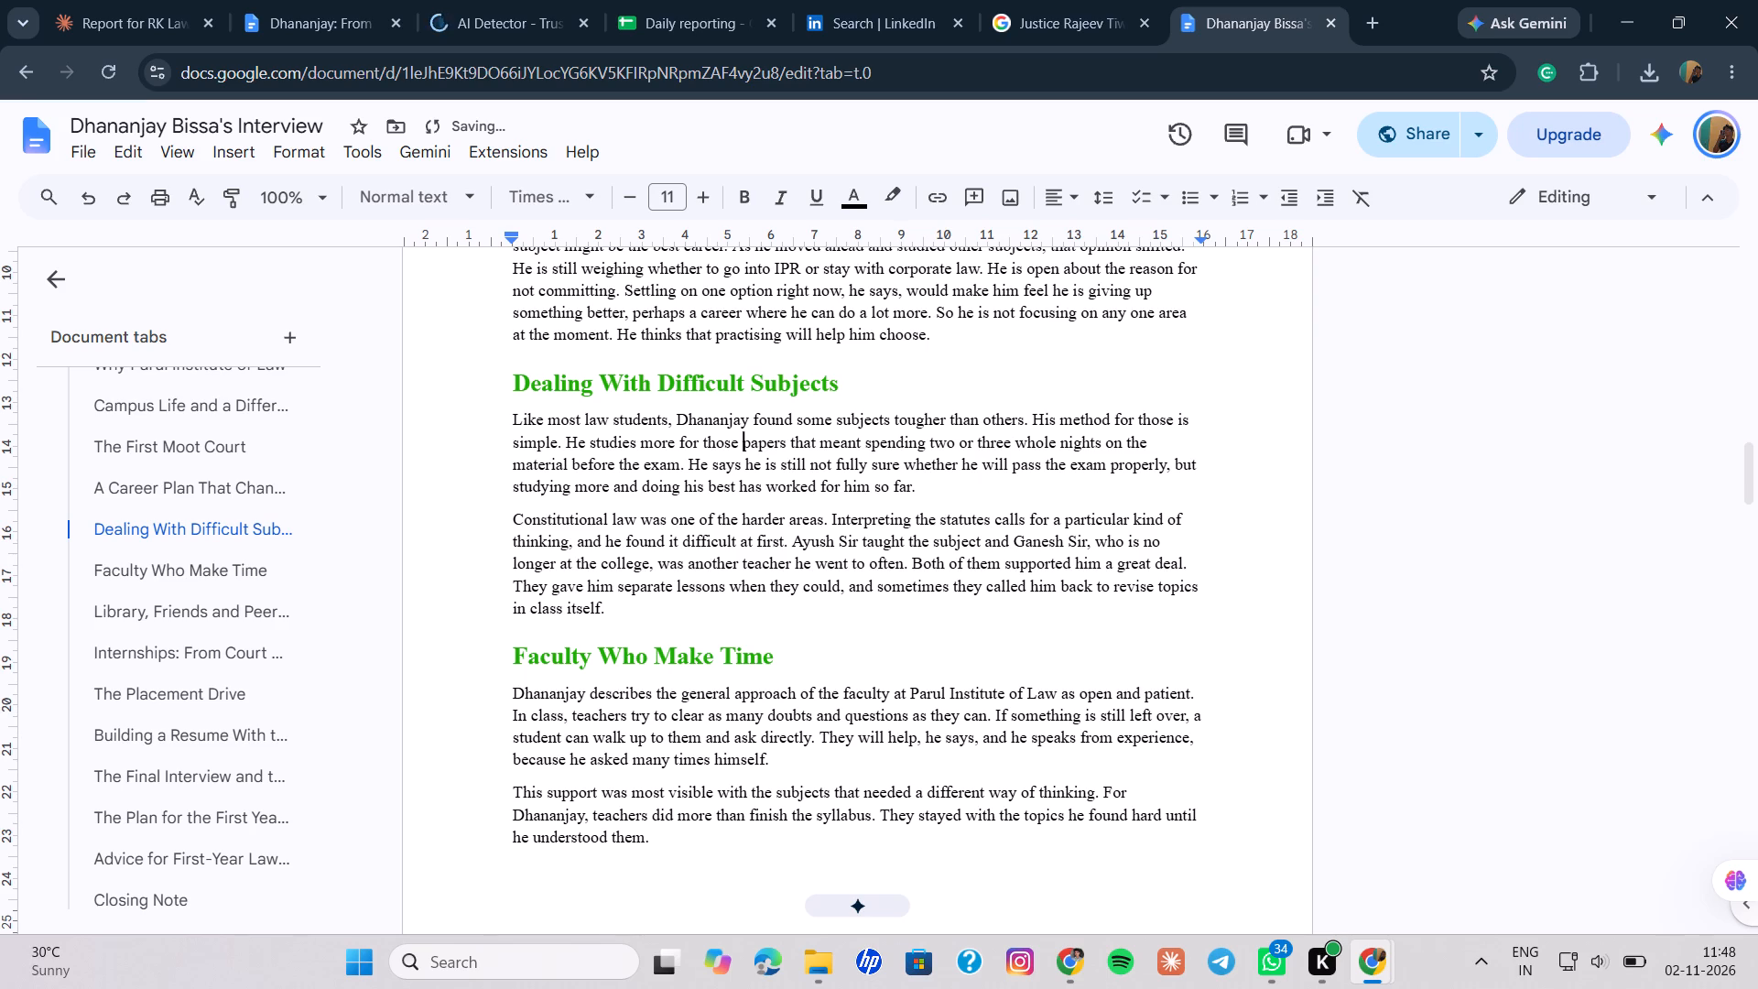
Replace "that meant spending" with "and spends" in the same sentence.
drag(792, 446, 900, 440)
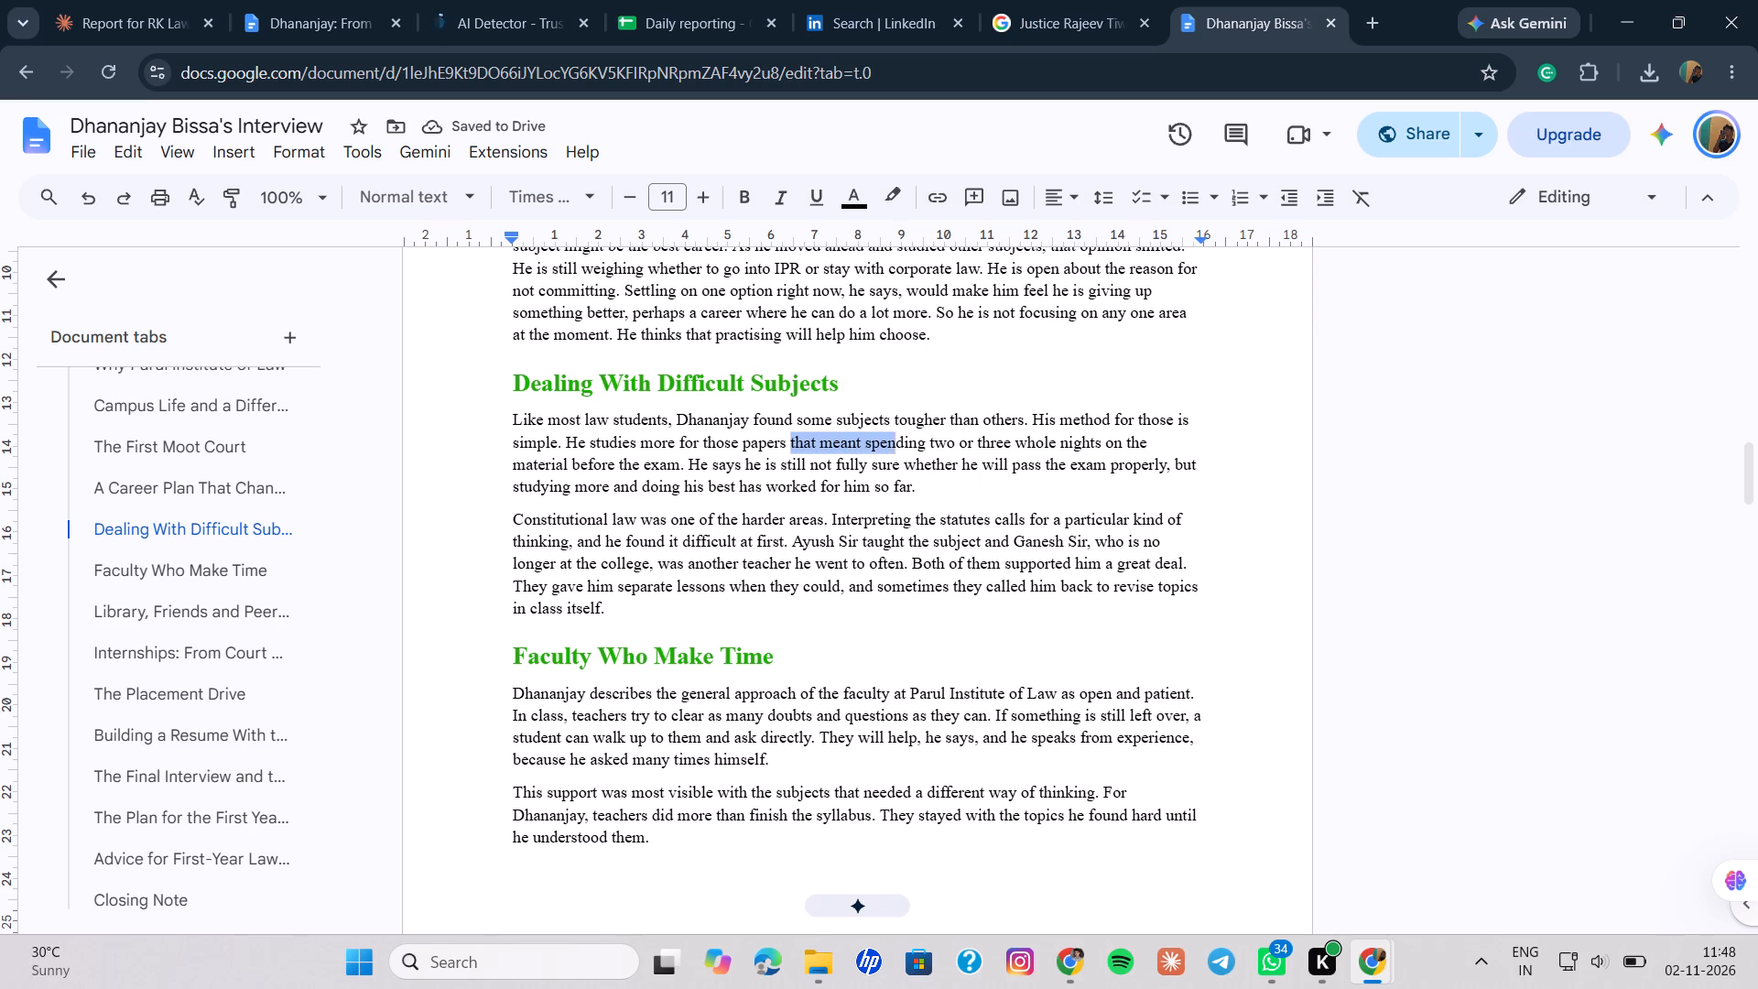
drag(900, 440, 926, 441)
key(BackSpace)
text(and spends)
key(space)
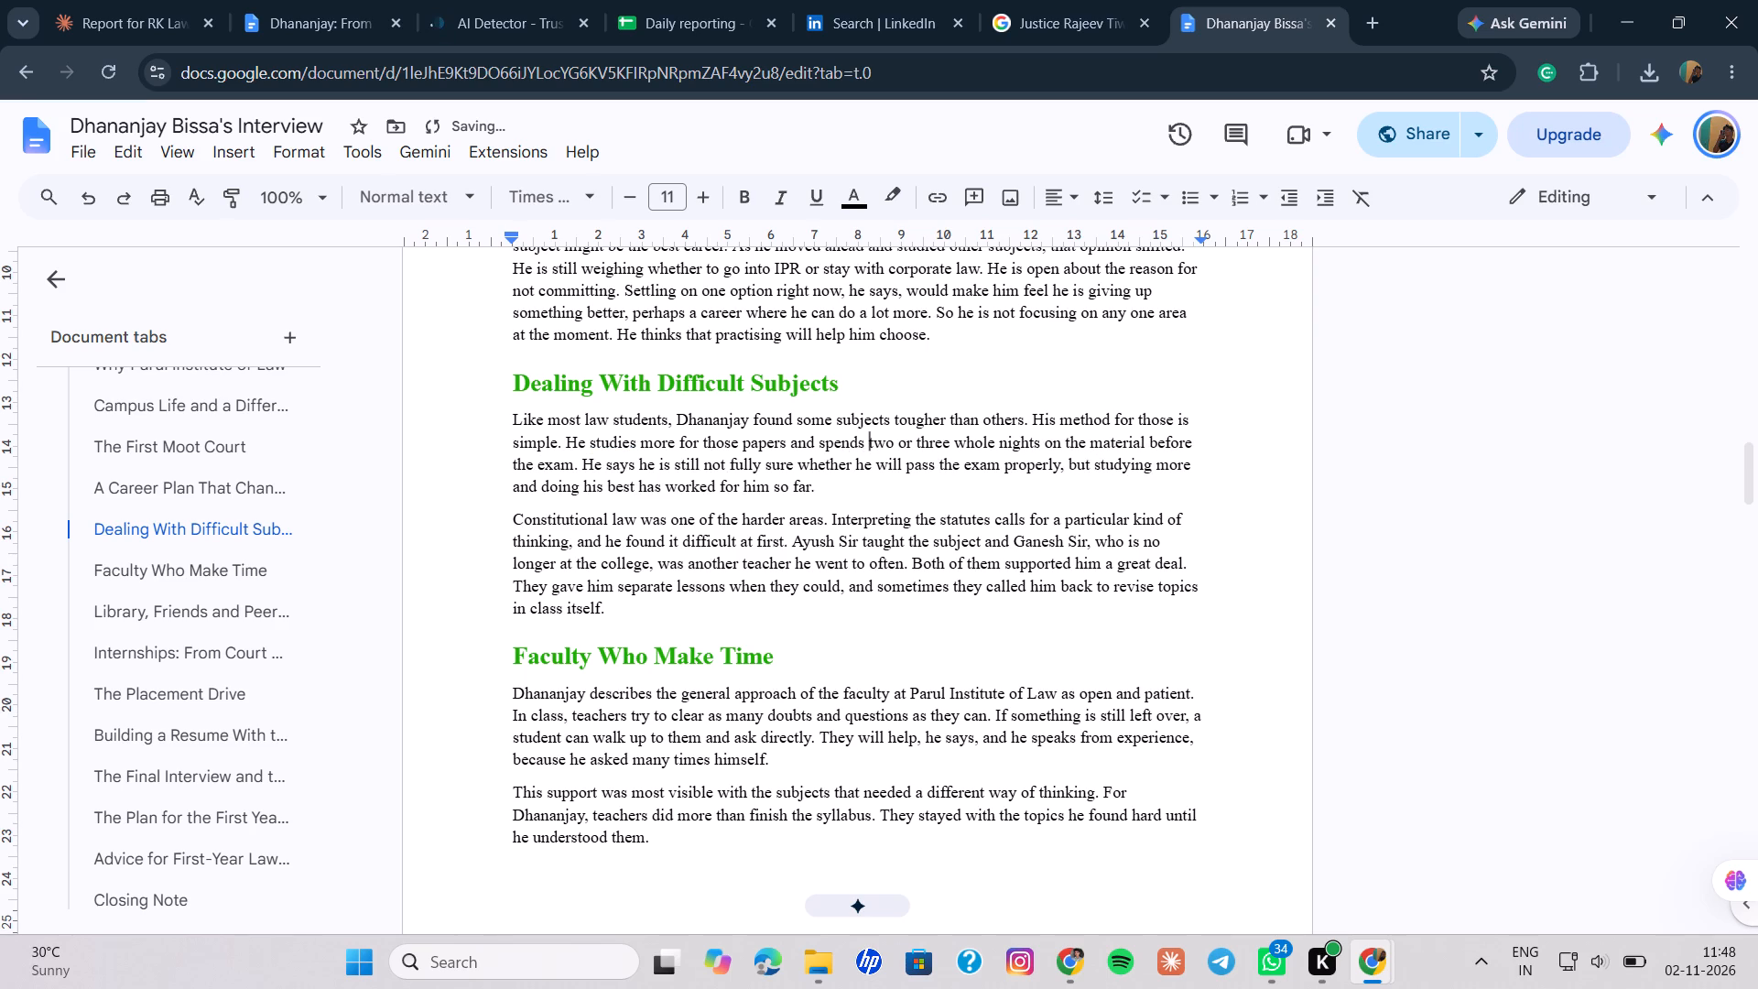
Delete the sentence about not being sure of passing the exam, keep the "Constitutional law" paragraph separate, and save the document.
drag(581, 470, 643, 469)
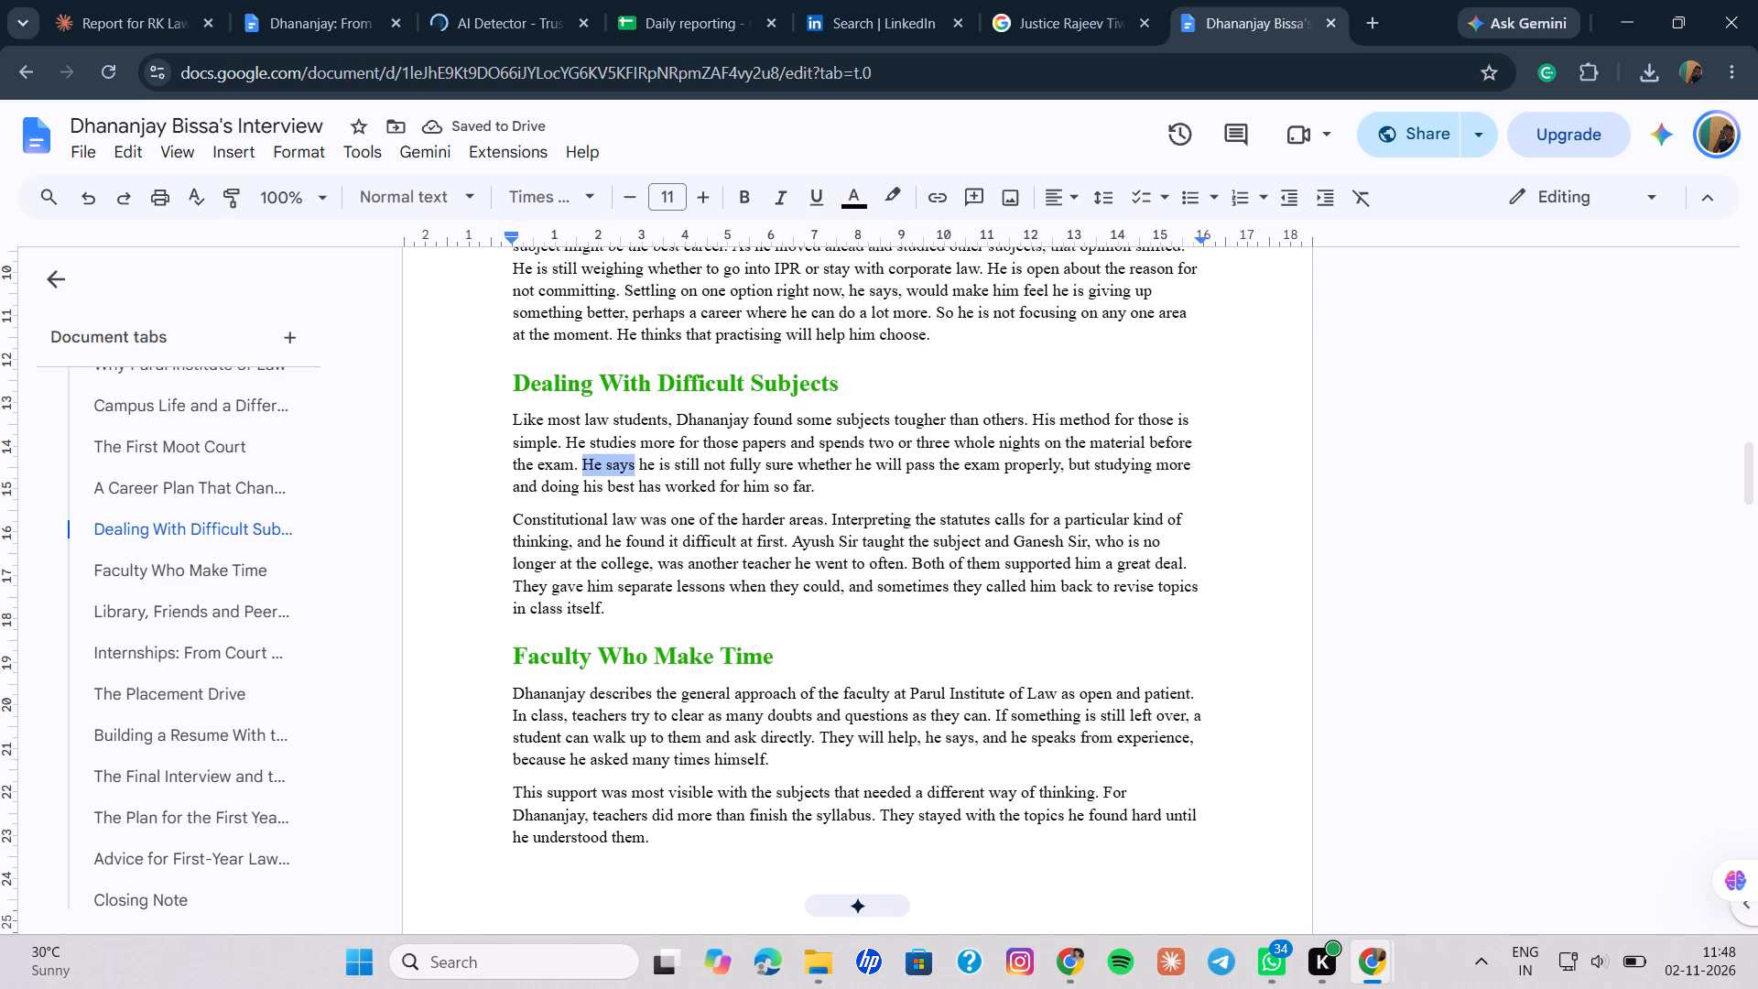
drag(643, 469, 1069, 467)
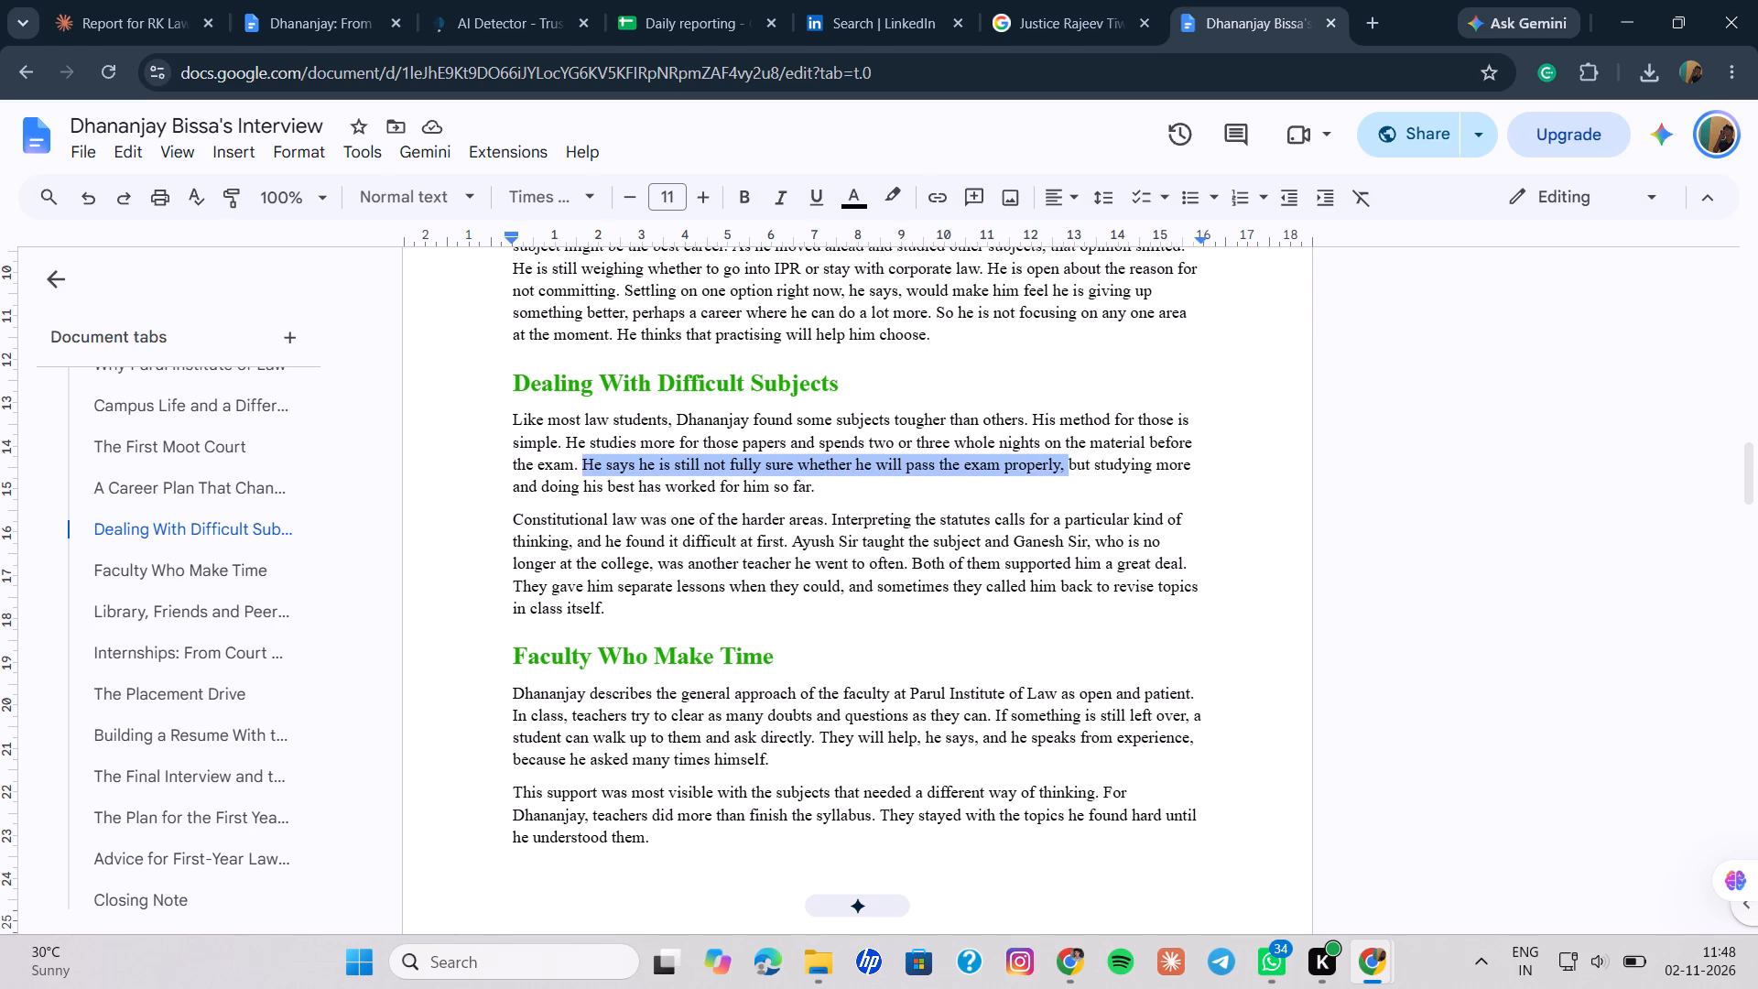
drag(1069, 467, 1045, 482)
key(BackSpace)
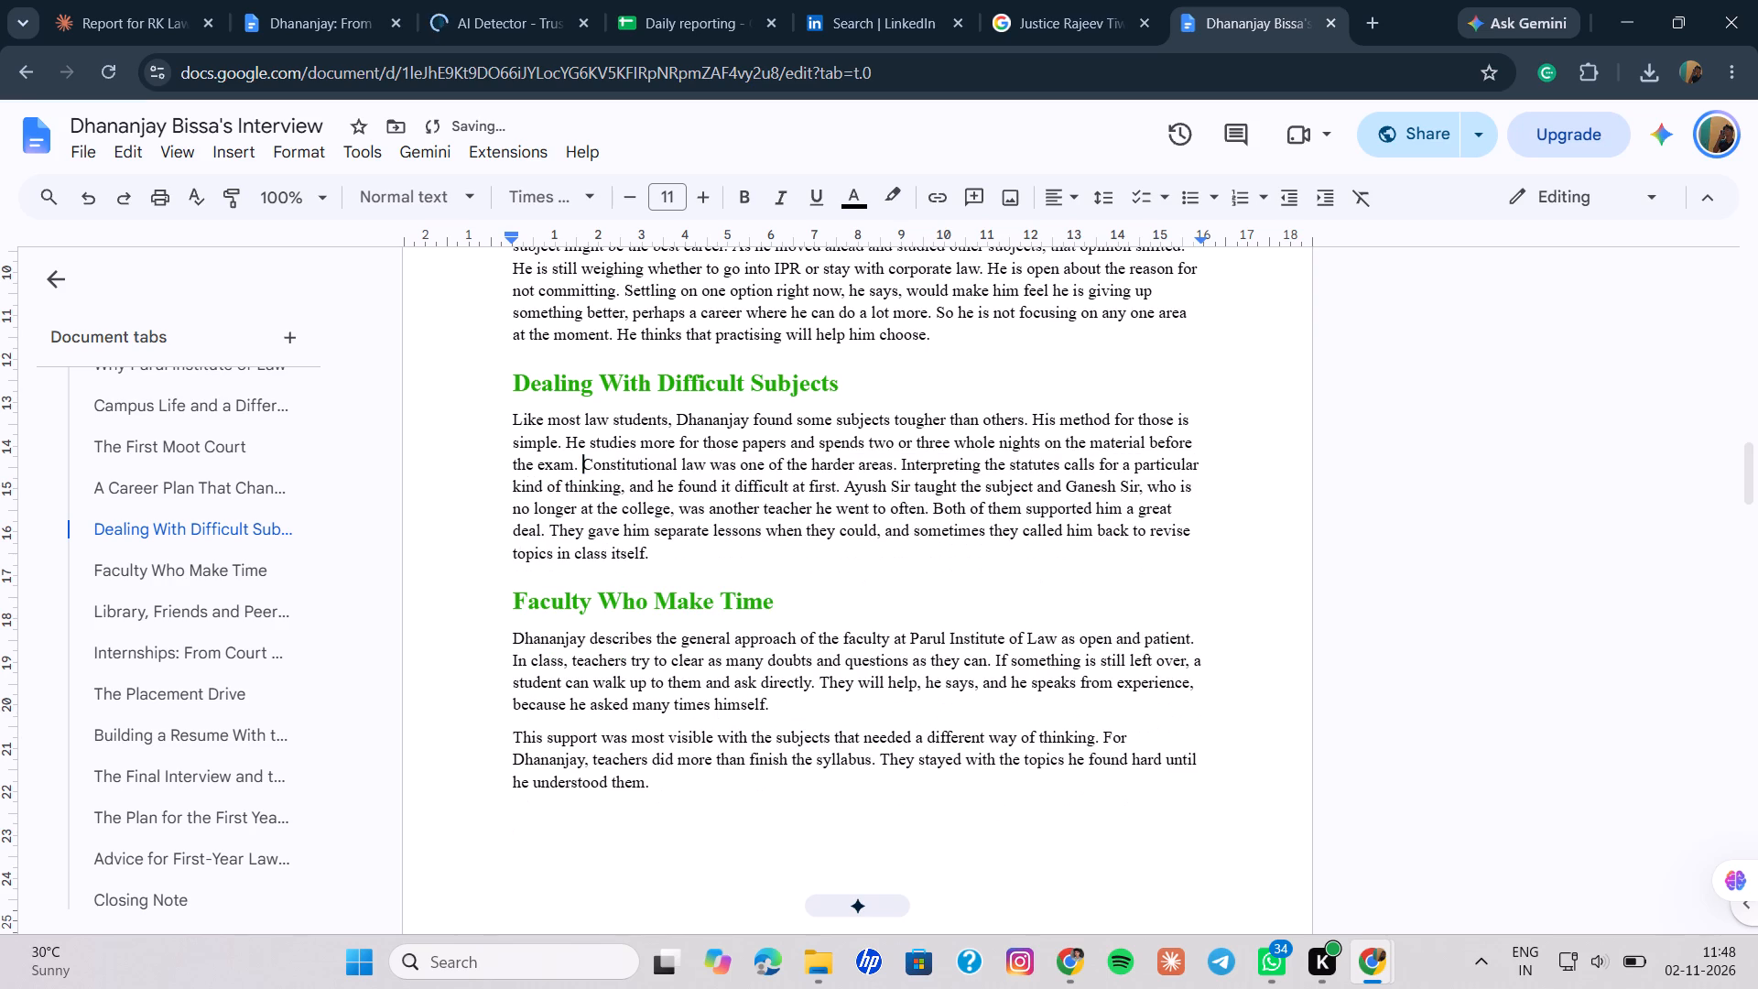
key(Return)
click(852, 592)
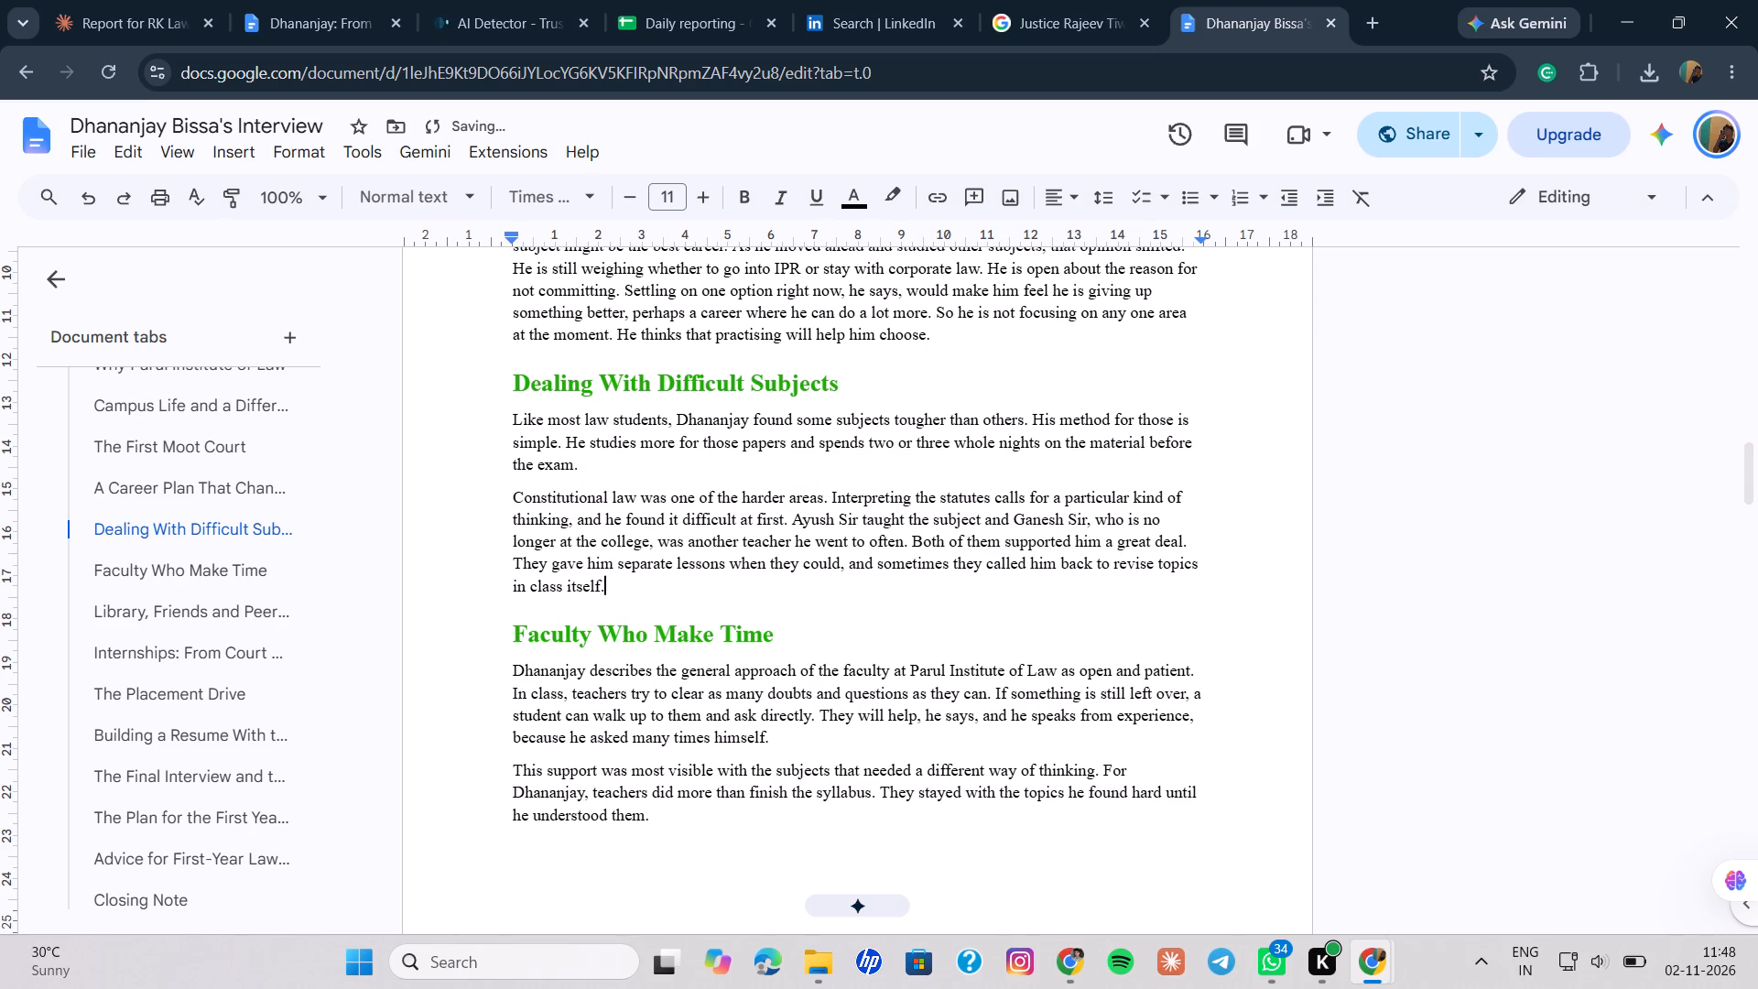
key(ctrl+s)
Delete the text from "Ayush Sir taught the subject" to the paragraph's end, keeping "Faculty Who Make Time" on its own line.
click(660, 528)
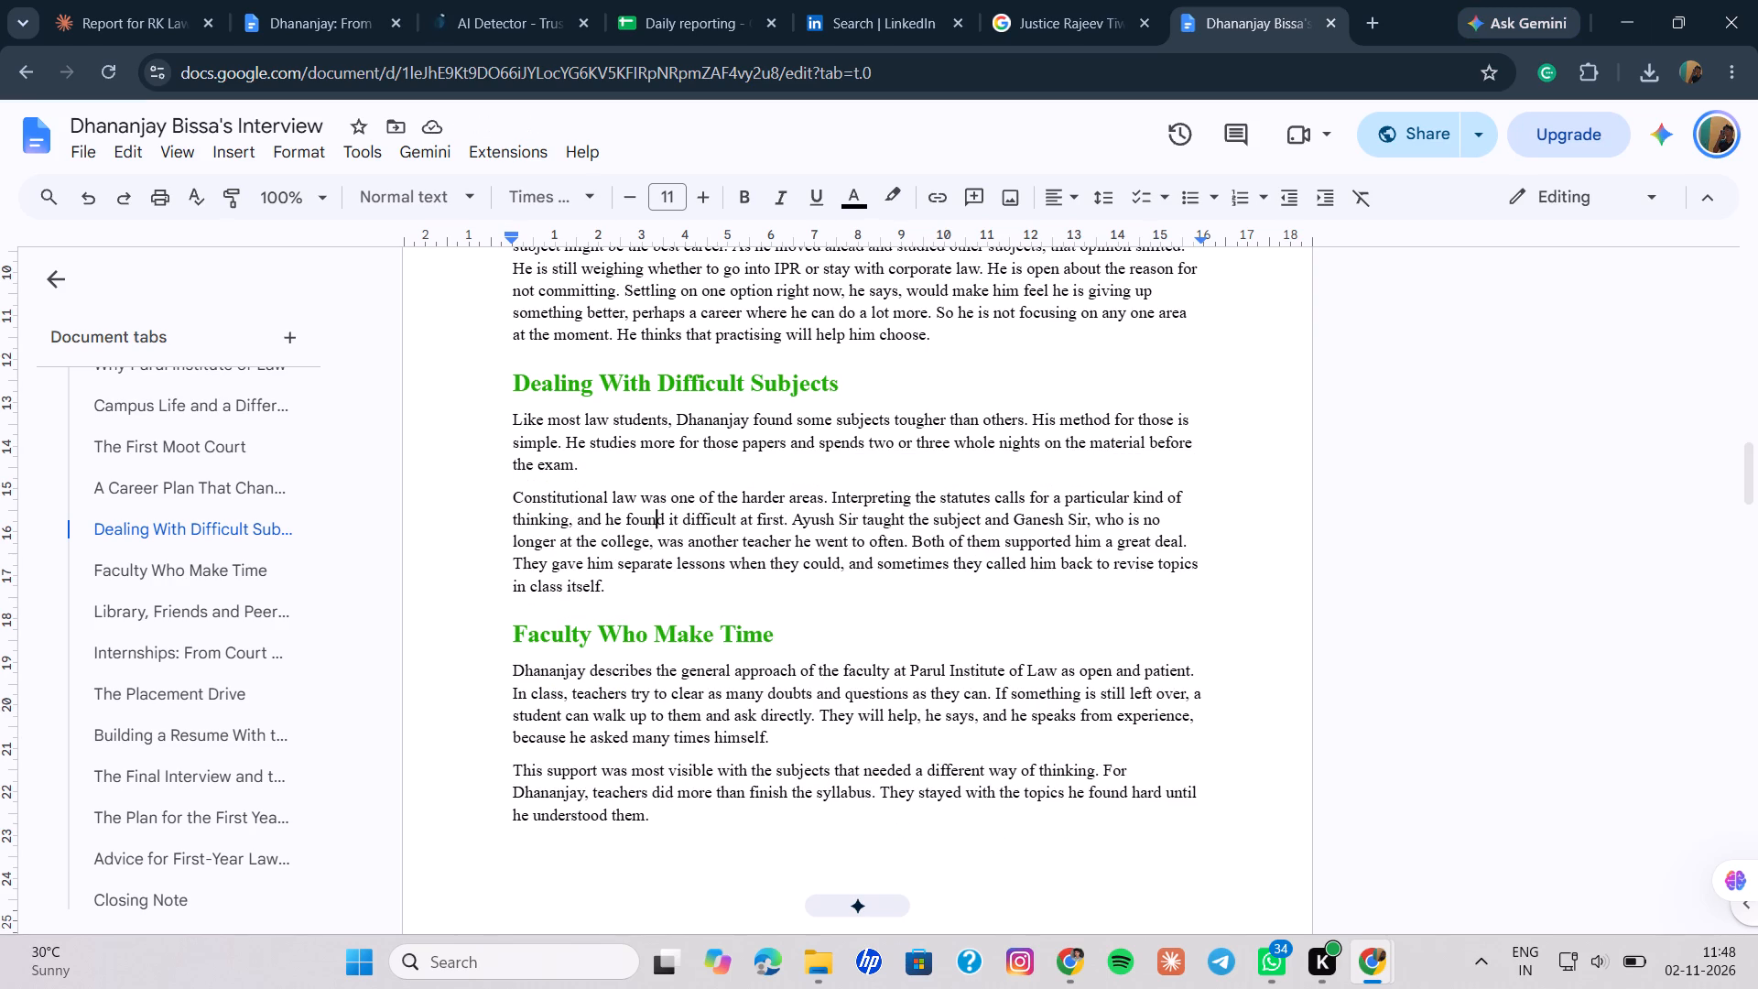
click(515, 498)
click(797, 524)
drag(794, 522, 1084, 553)
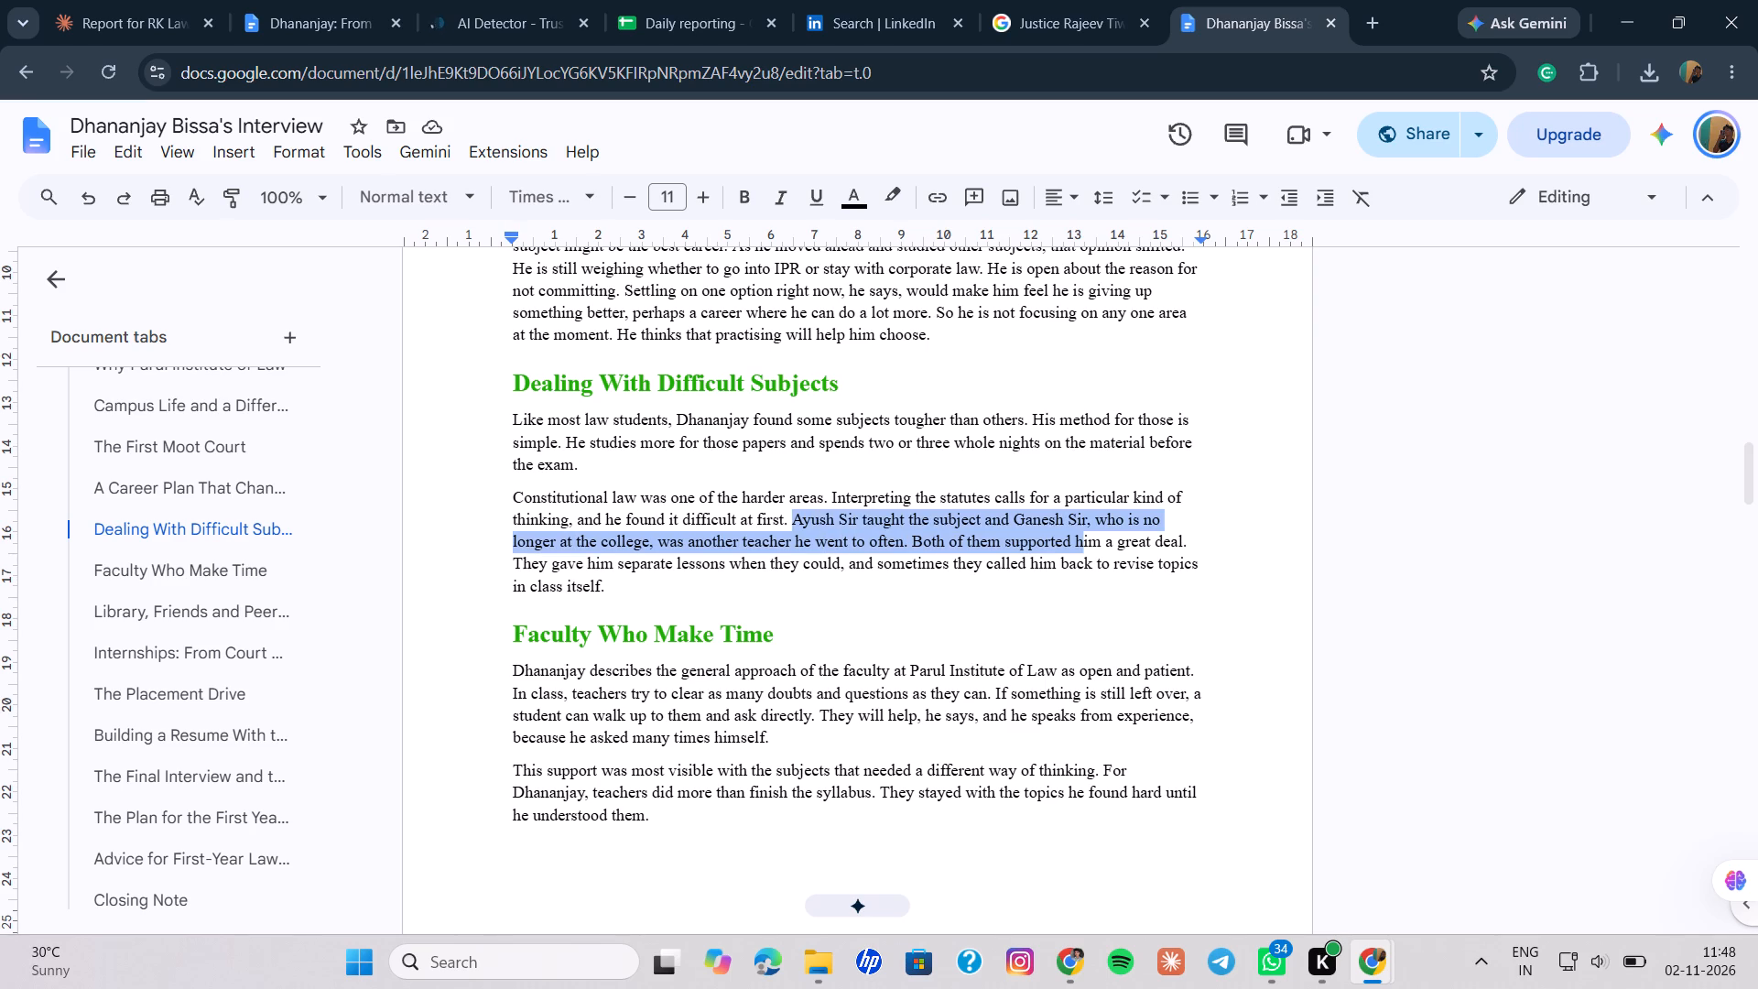
drag(1084, 553, 911, 540)
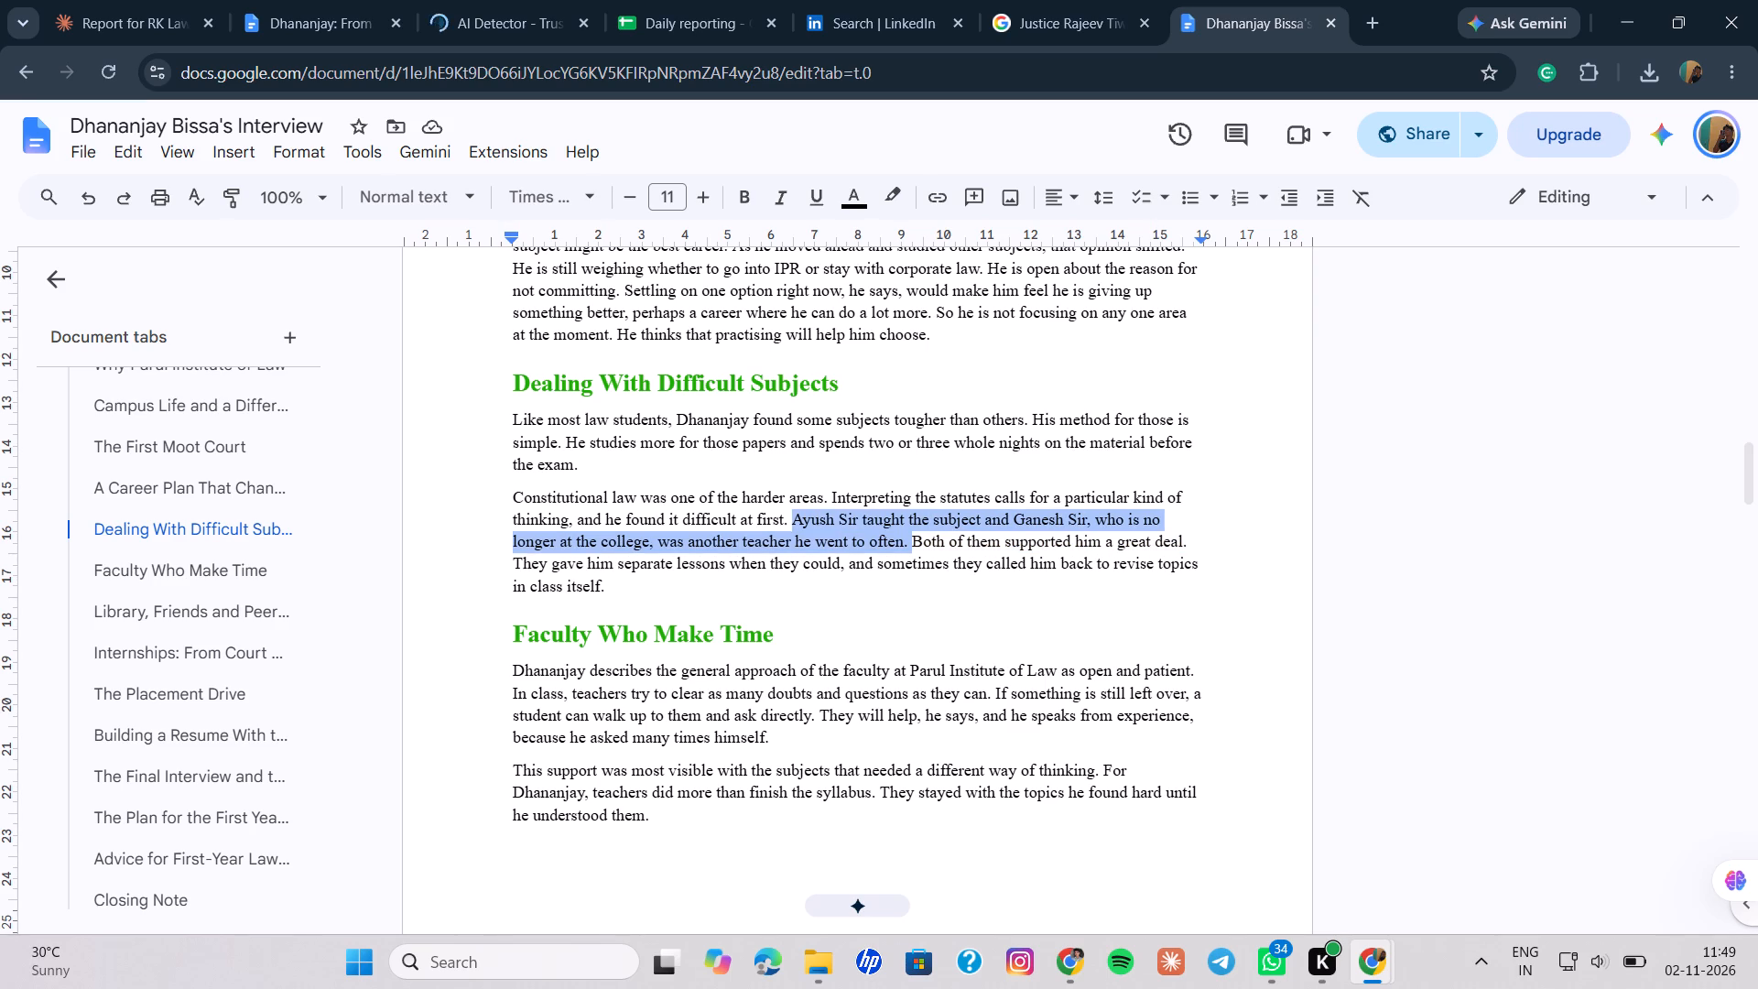
drag(911, 540, 908, 581)
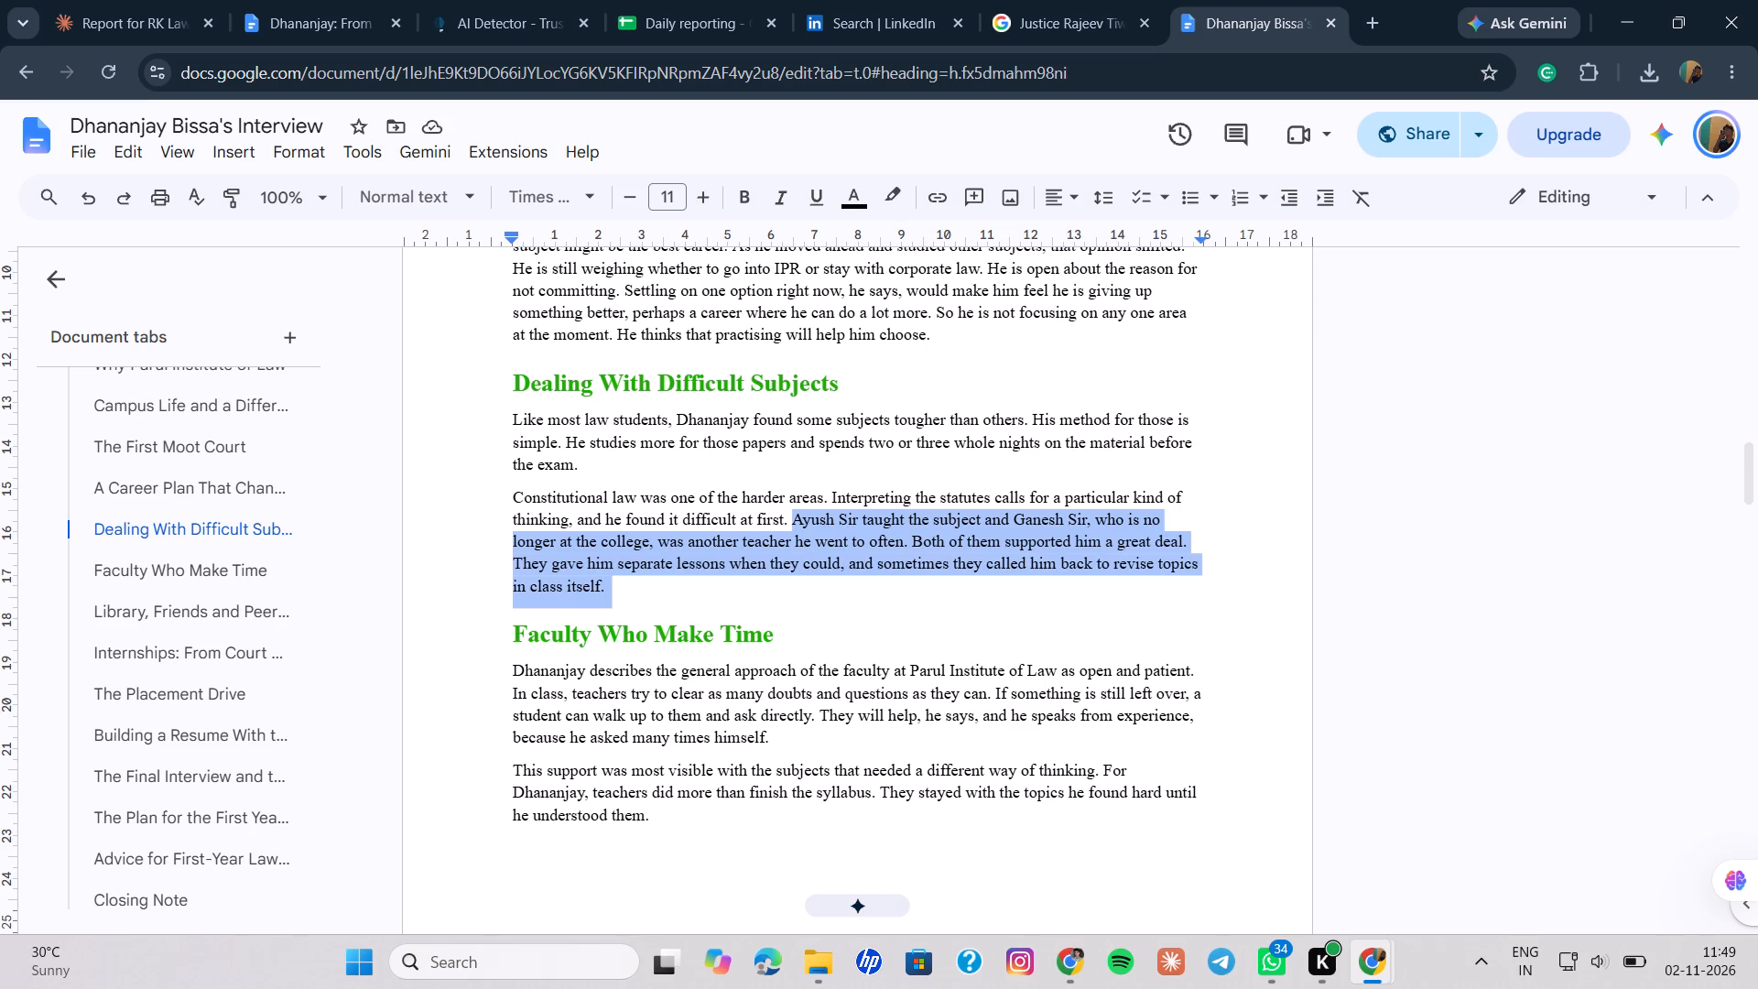
key(BackSpace)
key(Return)
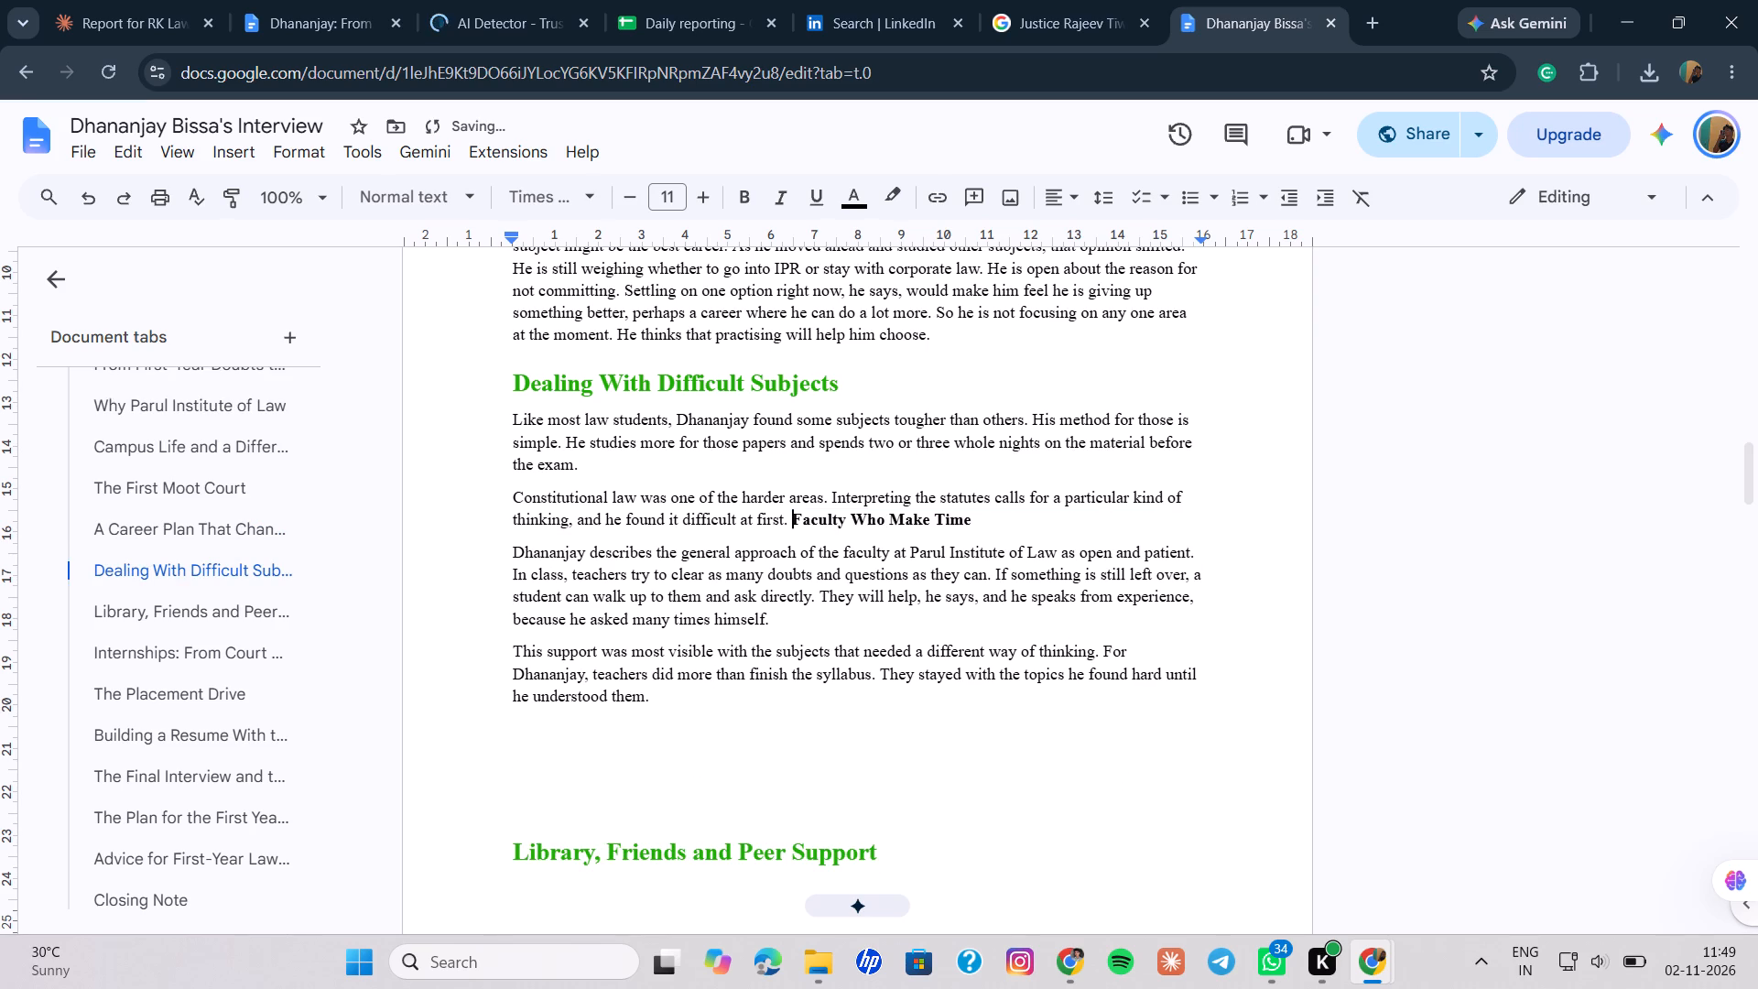
Merge the "Constitutional law" paragraph into the paragraph above it, with a space between them.
click(512, 504)
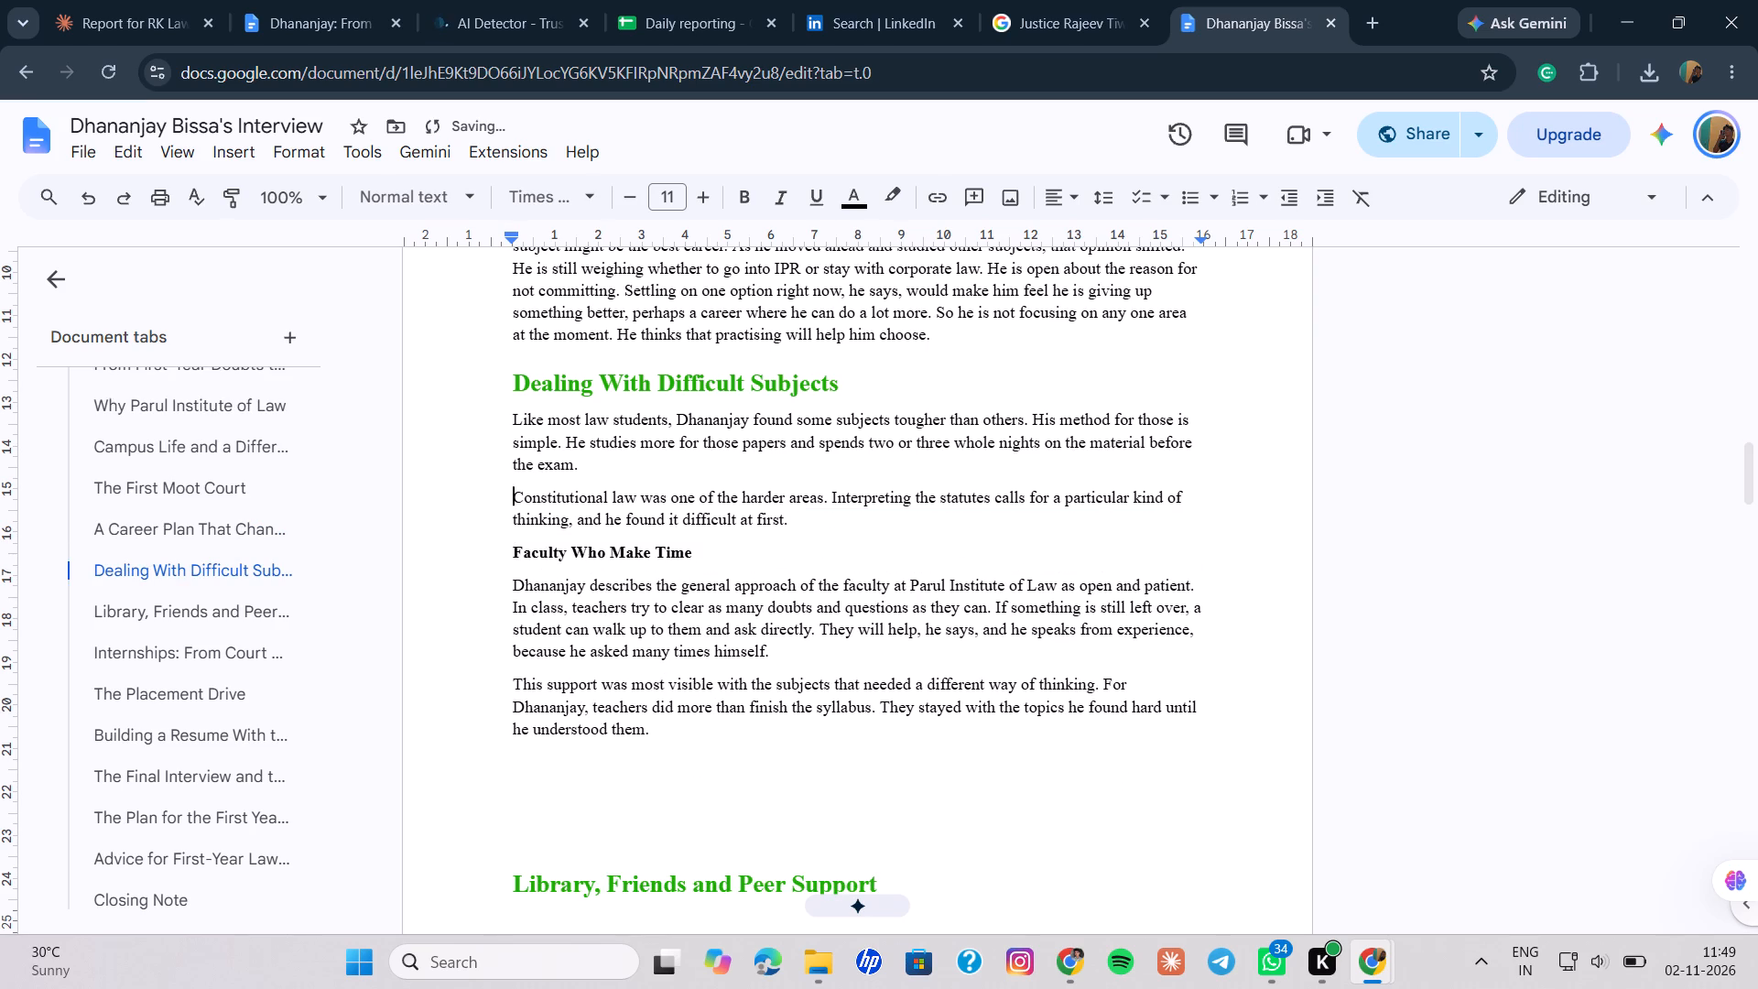
key(BackSpace)
key(space)
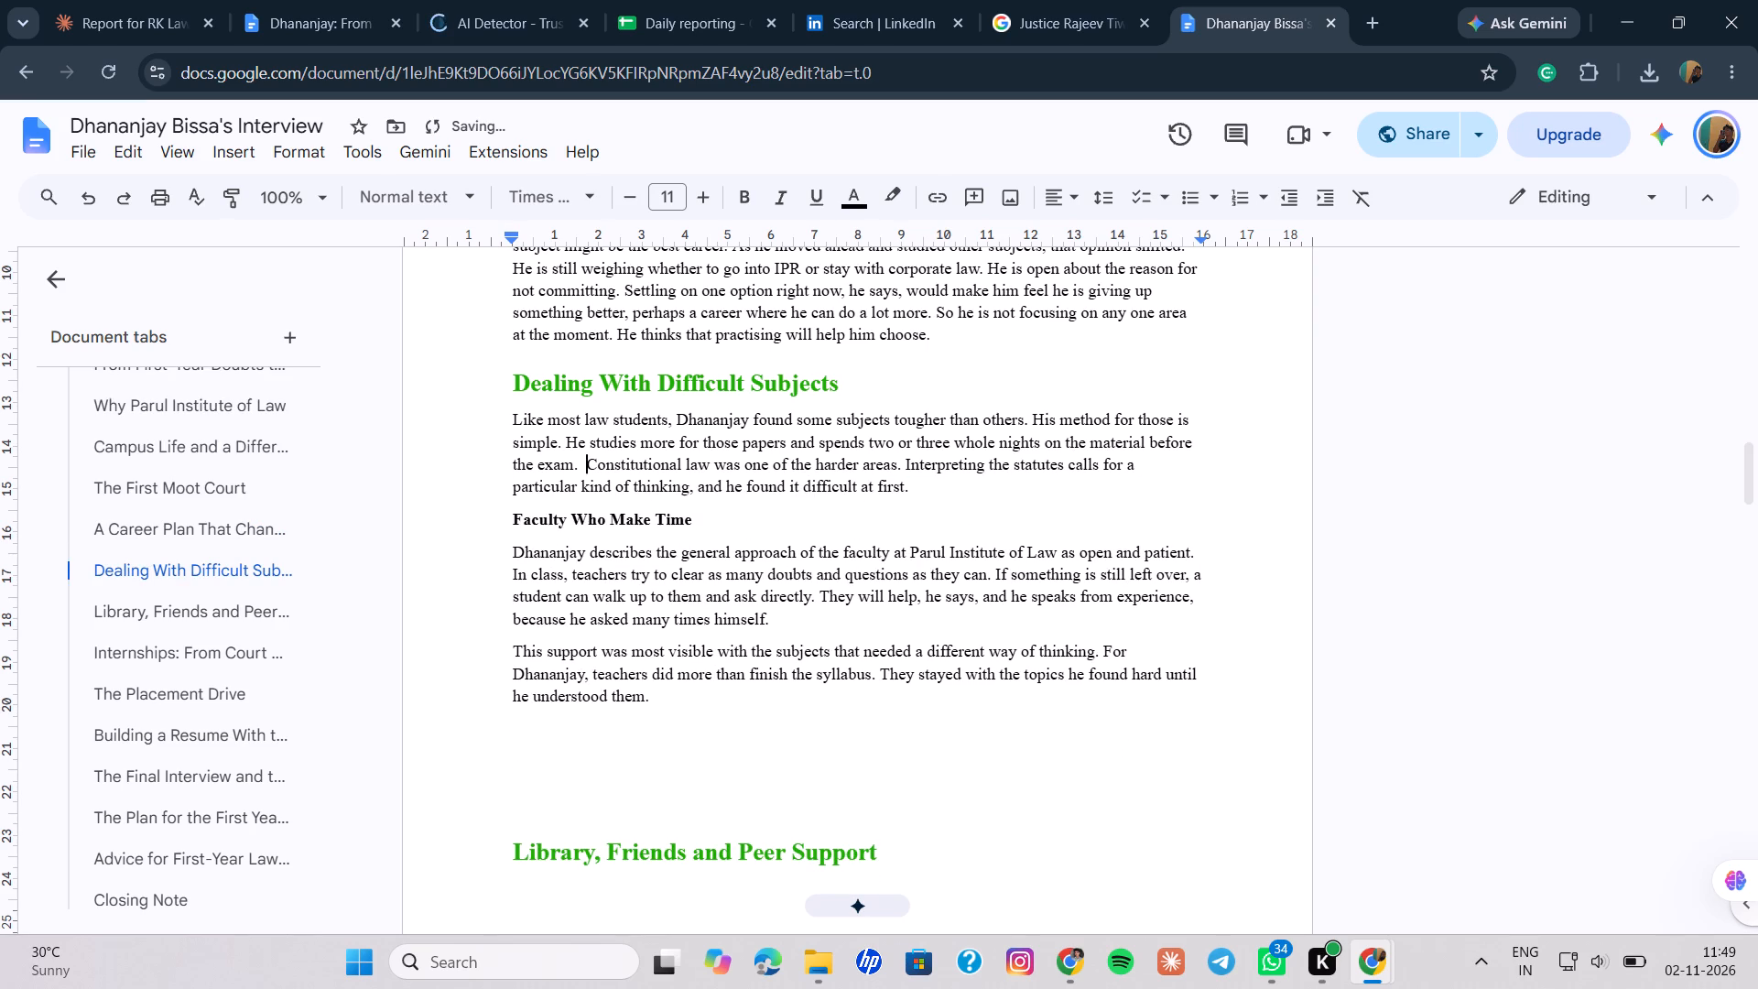
Apply the Heading 2 style to the "Faculty Who Make Time" line.
drag(509, 516, 722, 525)
click(410, 191)
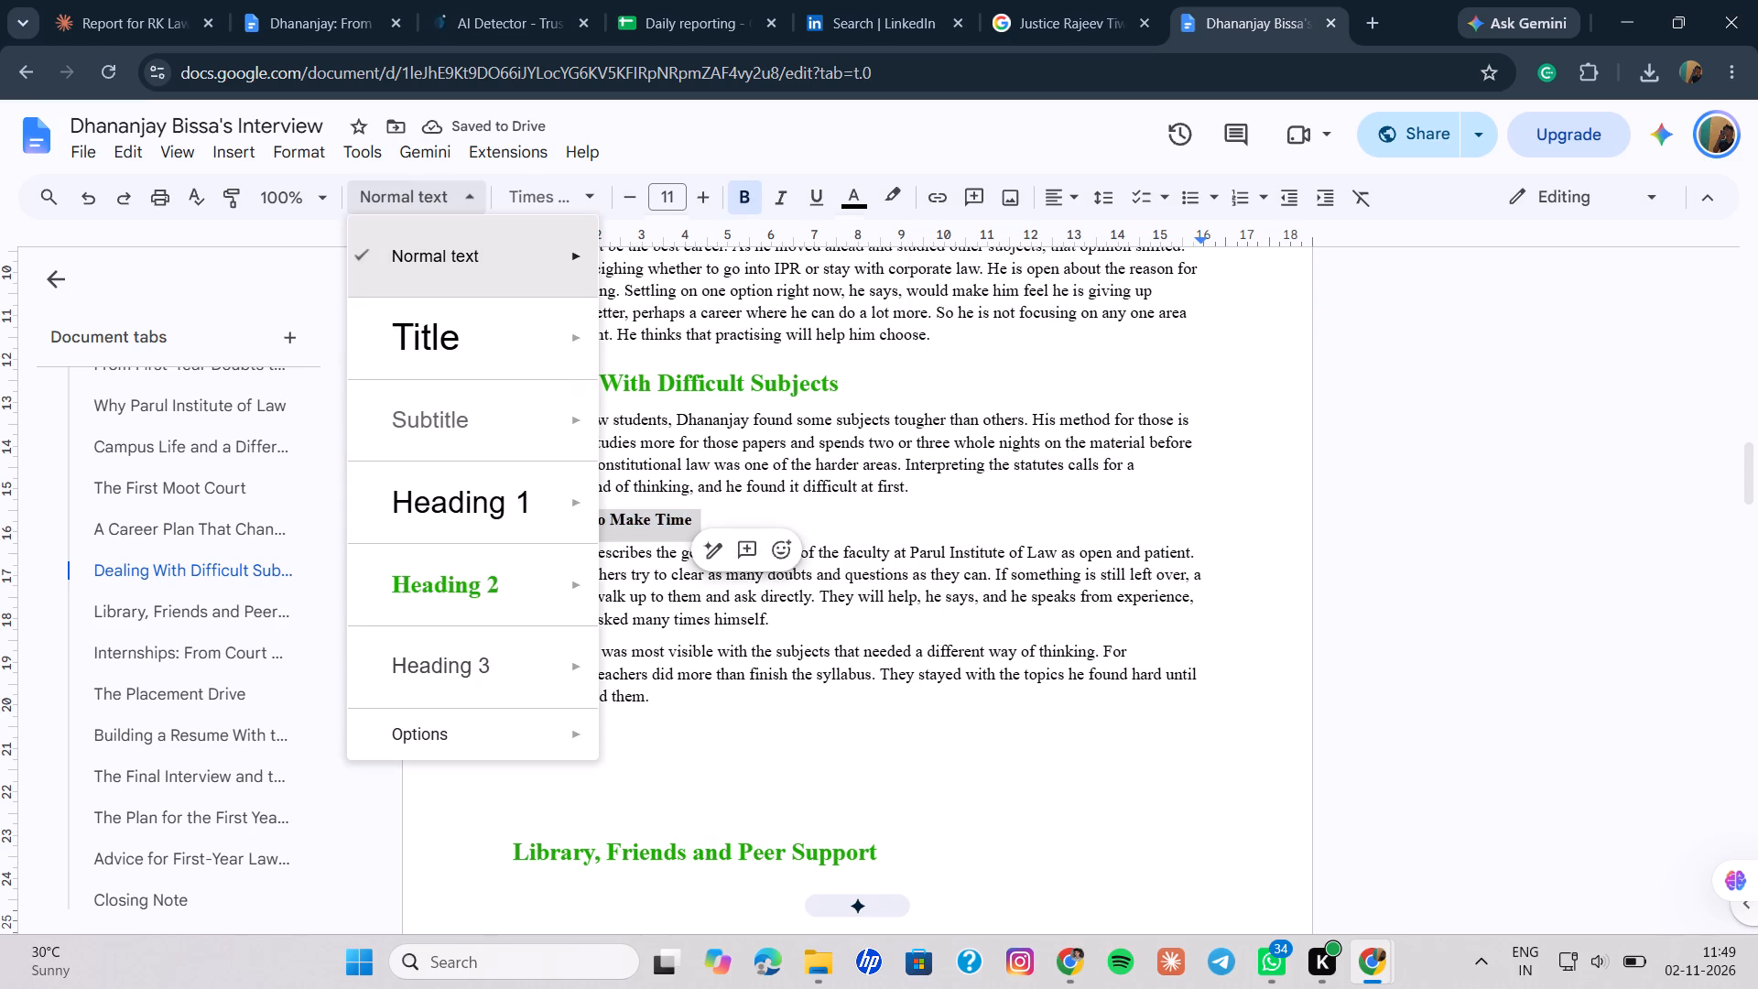
click(458, 569)
click(743, 525)
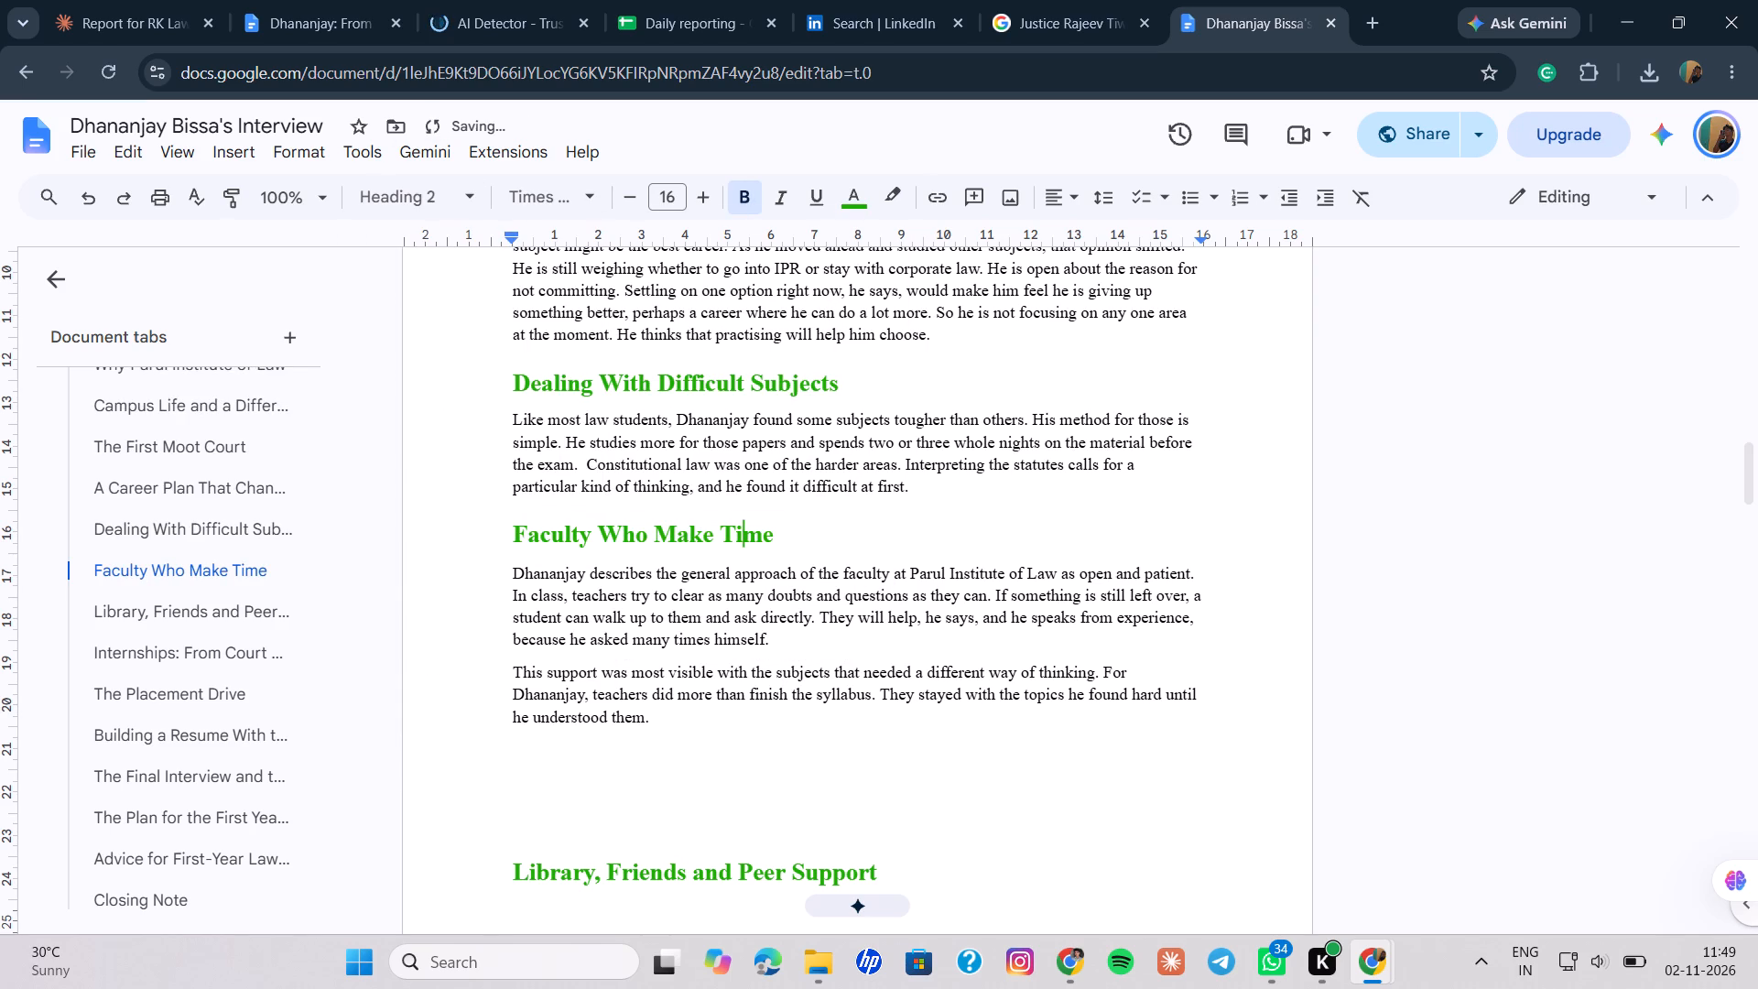
Read the end of the difficult-subjects section and both paragraphs under "Faculty Who Make Time", checking the wording.
click(663, 477)
click(813, 480)
click(566, 581)
click(765, 589)
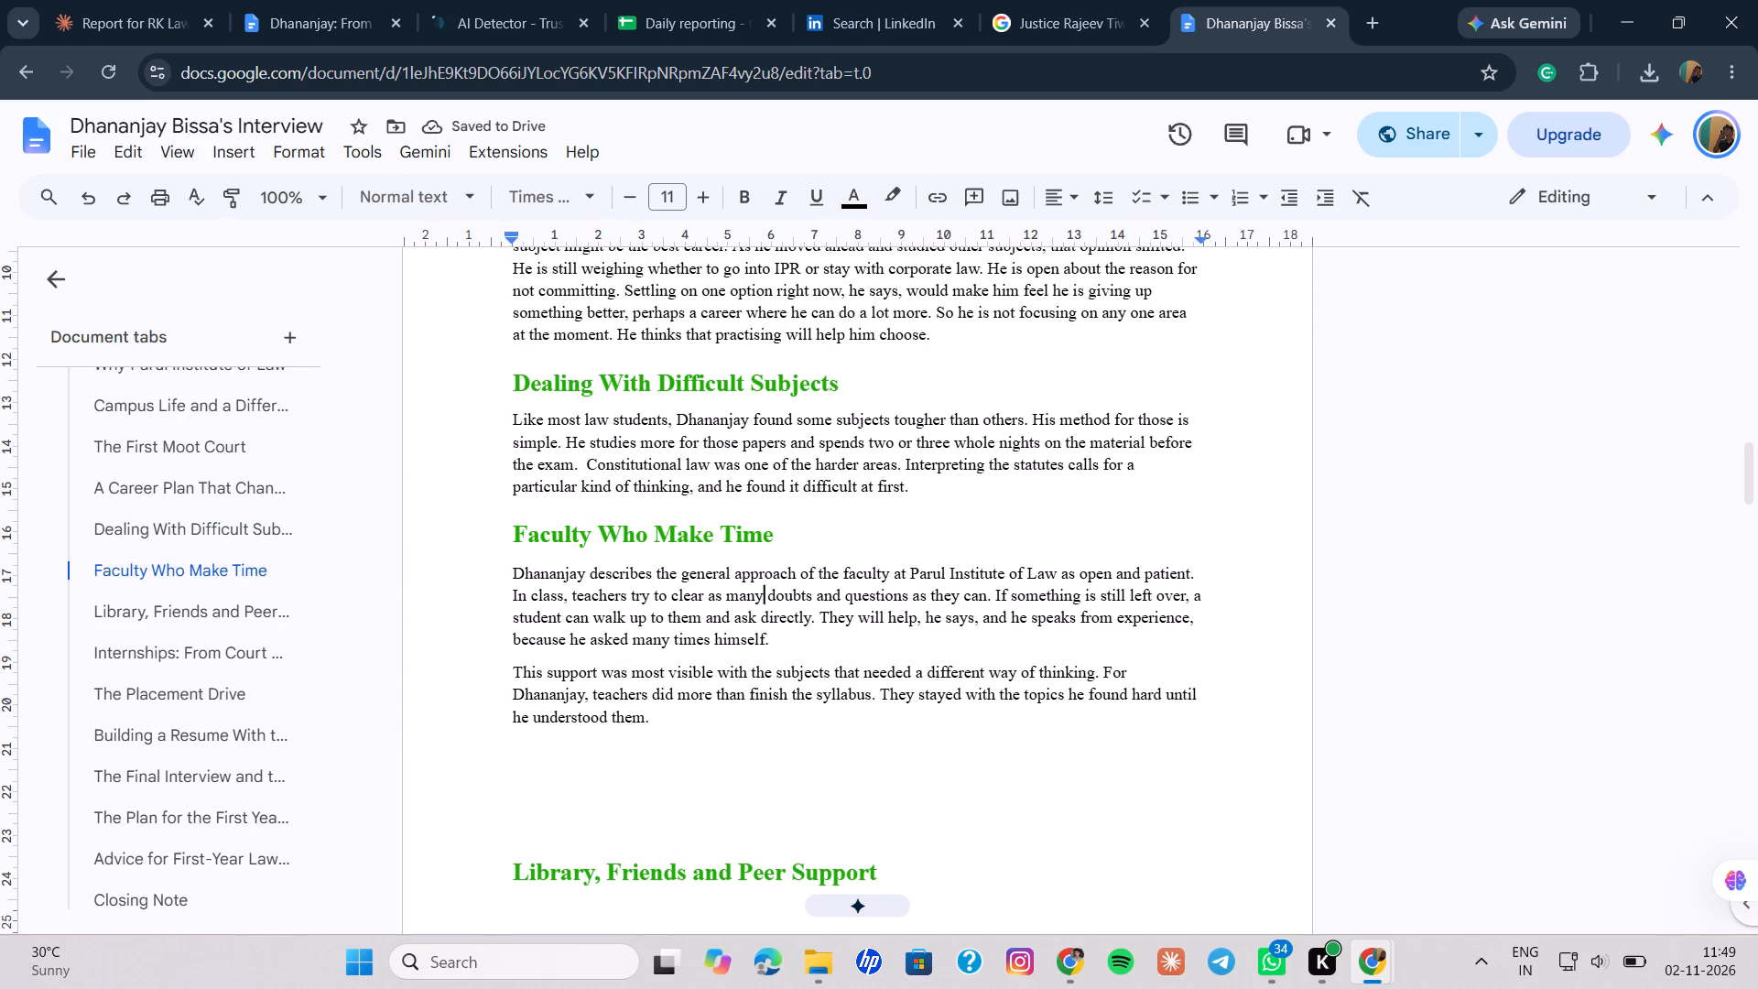
click(993, 592)
click(678, 609)
click(570, 633)
drag(542, 591, 552, 592)
click(752, 607)
click(657, 666)
click(638, 704)
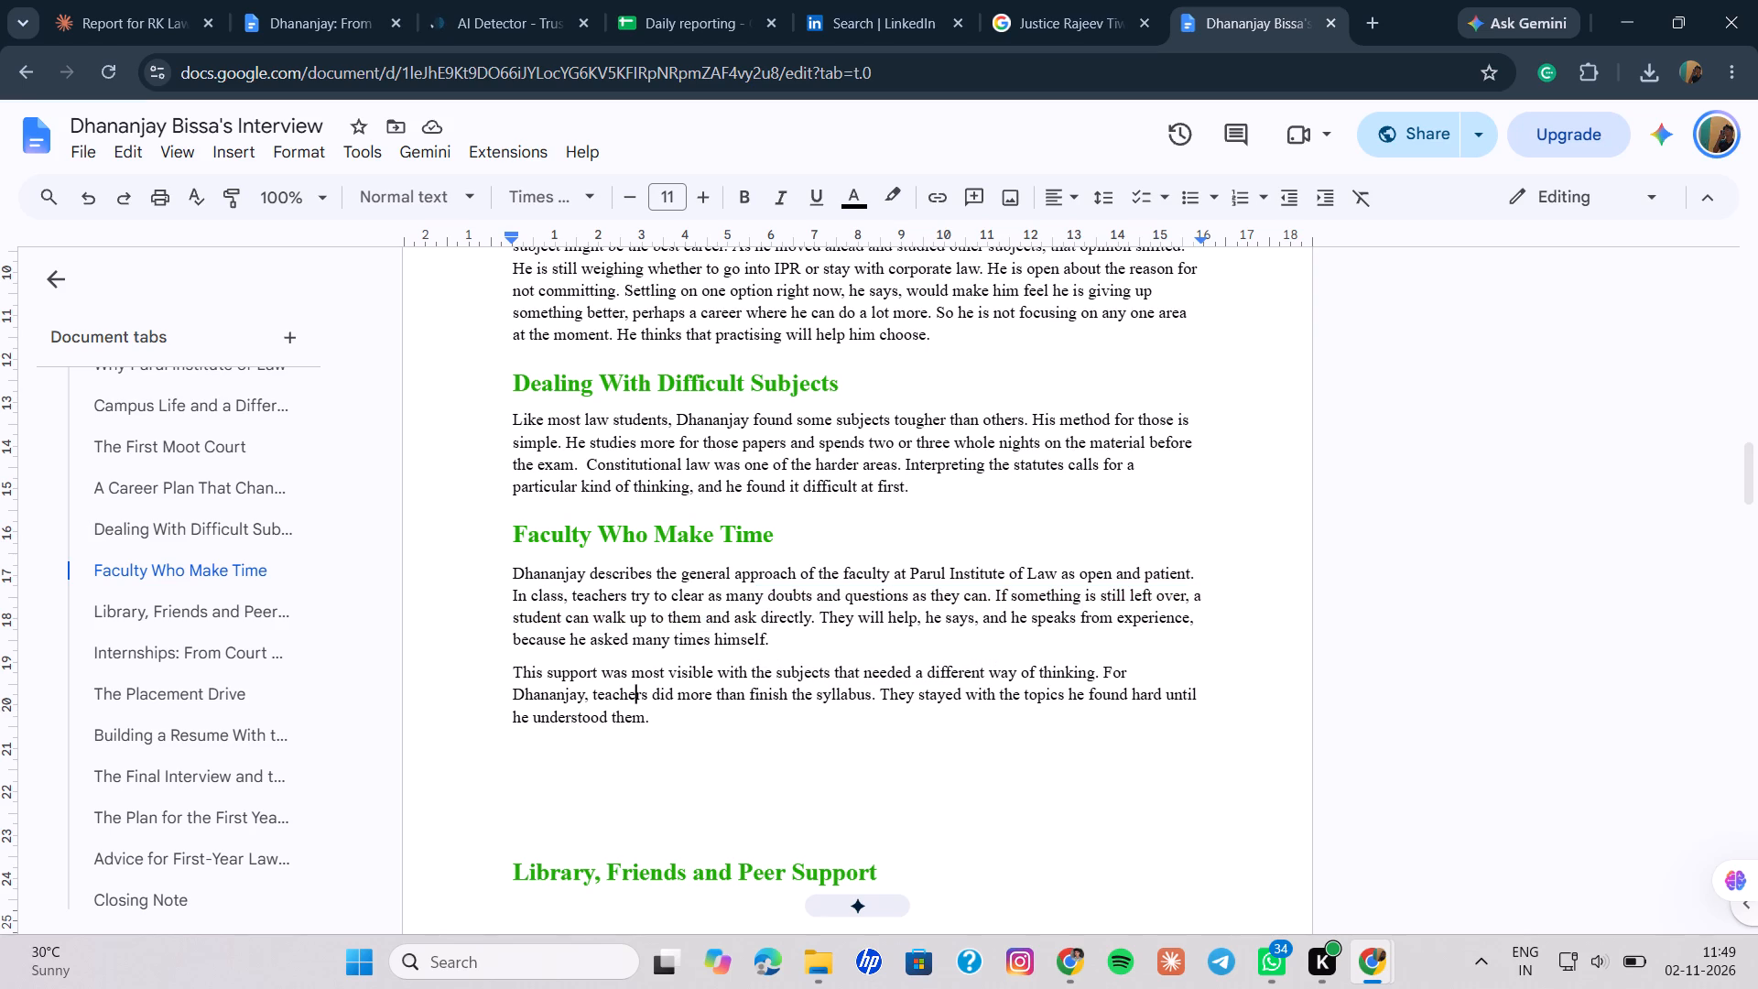
Remove the empty lines above the "Library, Friends and Peer Support" heading.
click(562, 765)
key(BackSpace)
click(531, 775)
key(BackSpace)
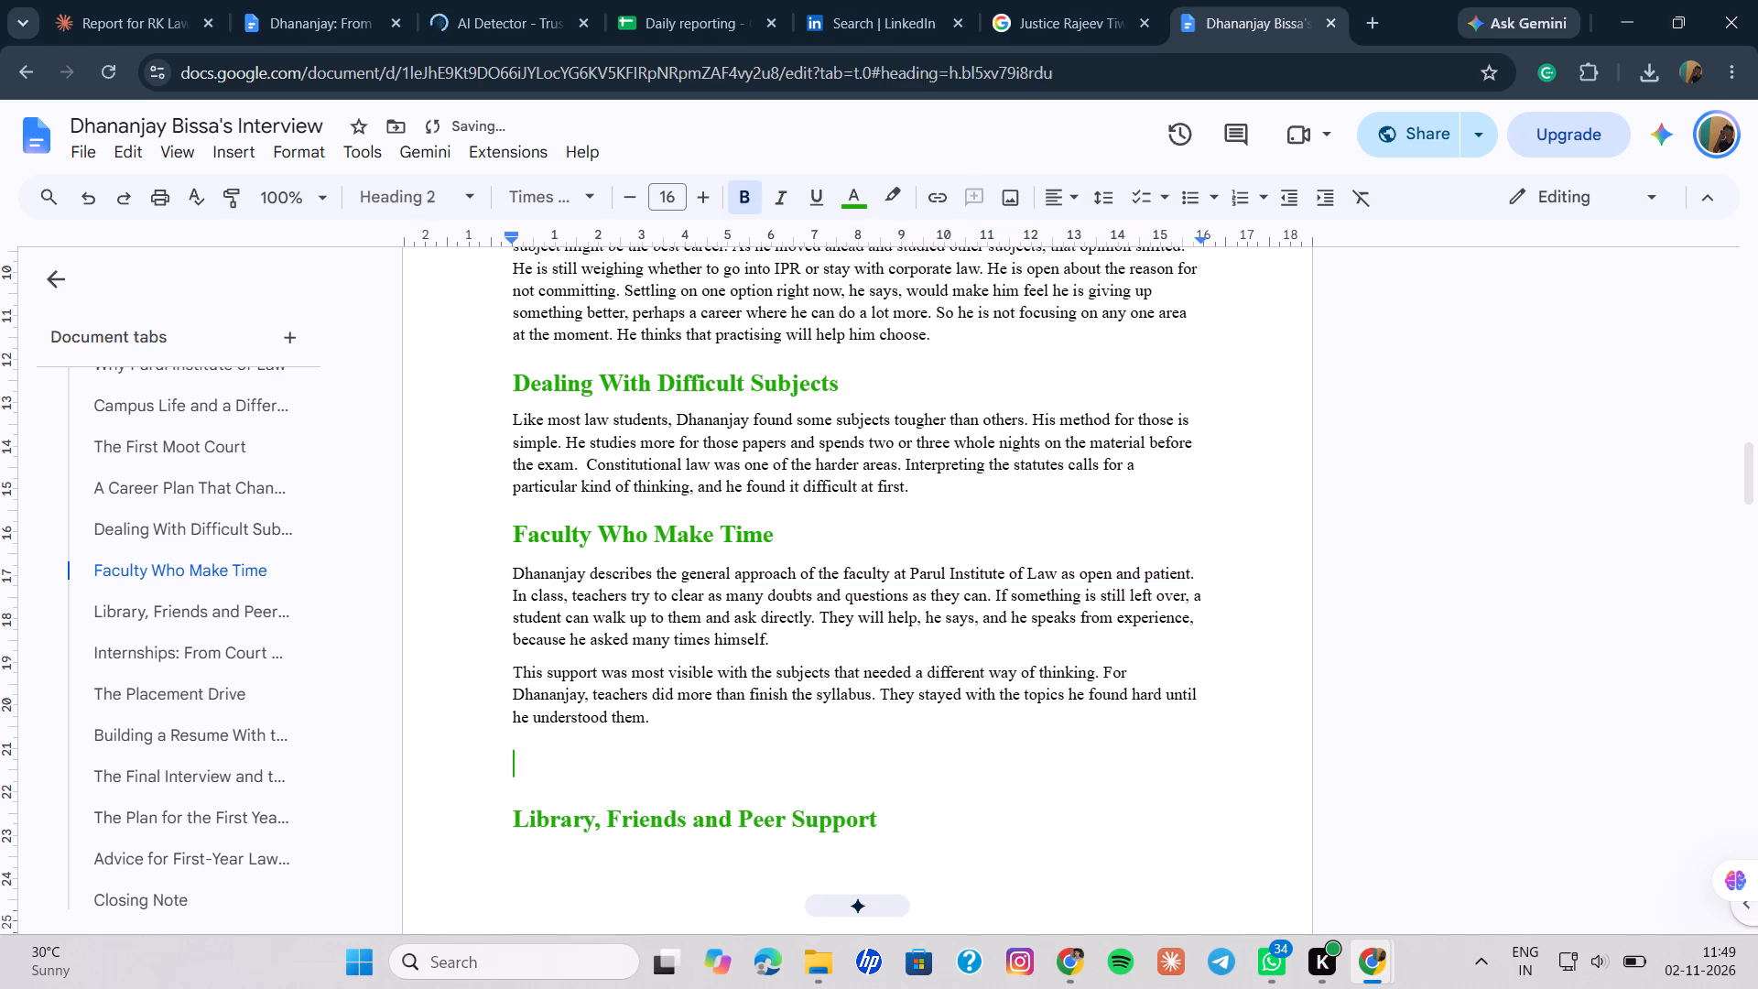
click(1019, 758)
click(947, 704)
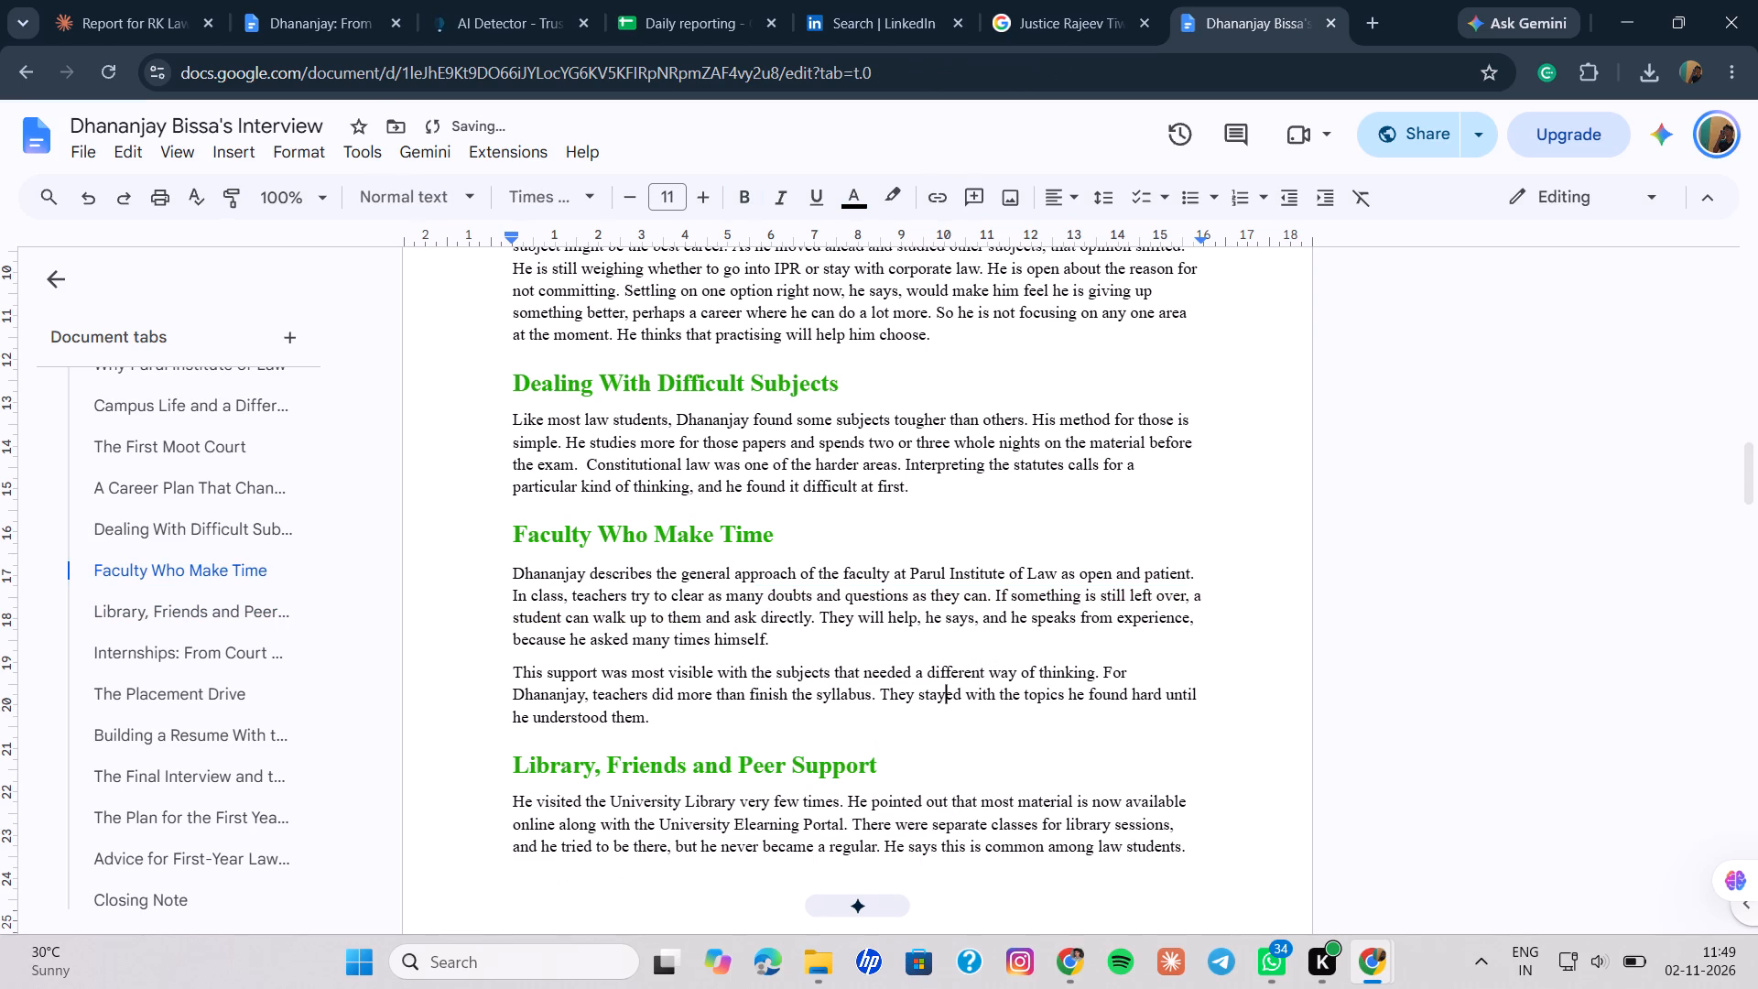
Read on through "Library, Friends and Peer Support" and the internships section, checking the wording and layout, and save the document.
scroll(937, 709, down, 2)
click(559, 567)
scroll(890, 578, down, 1)
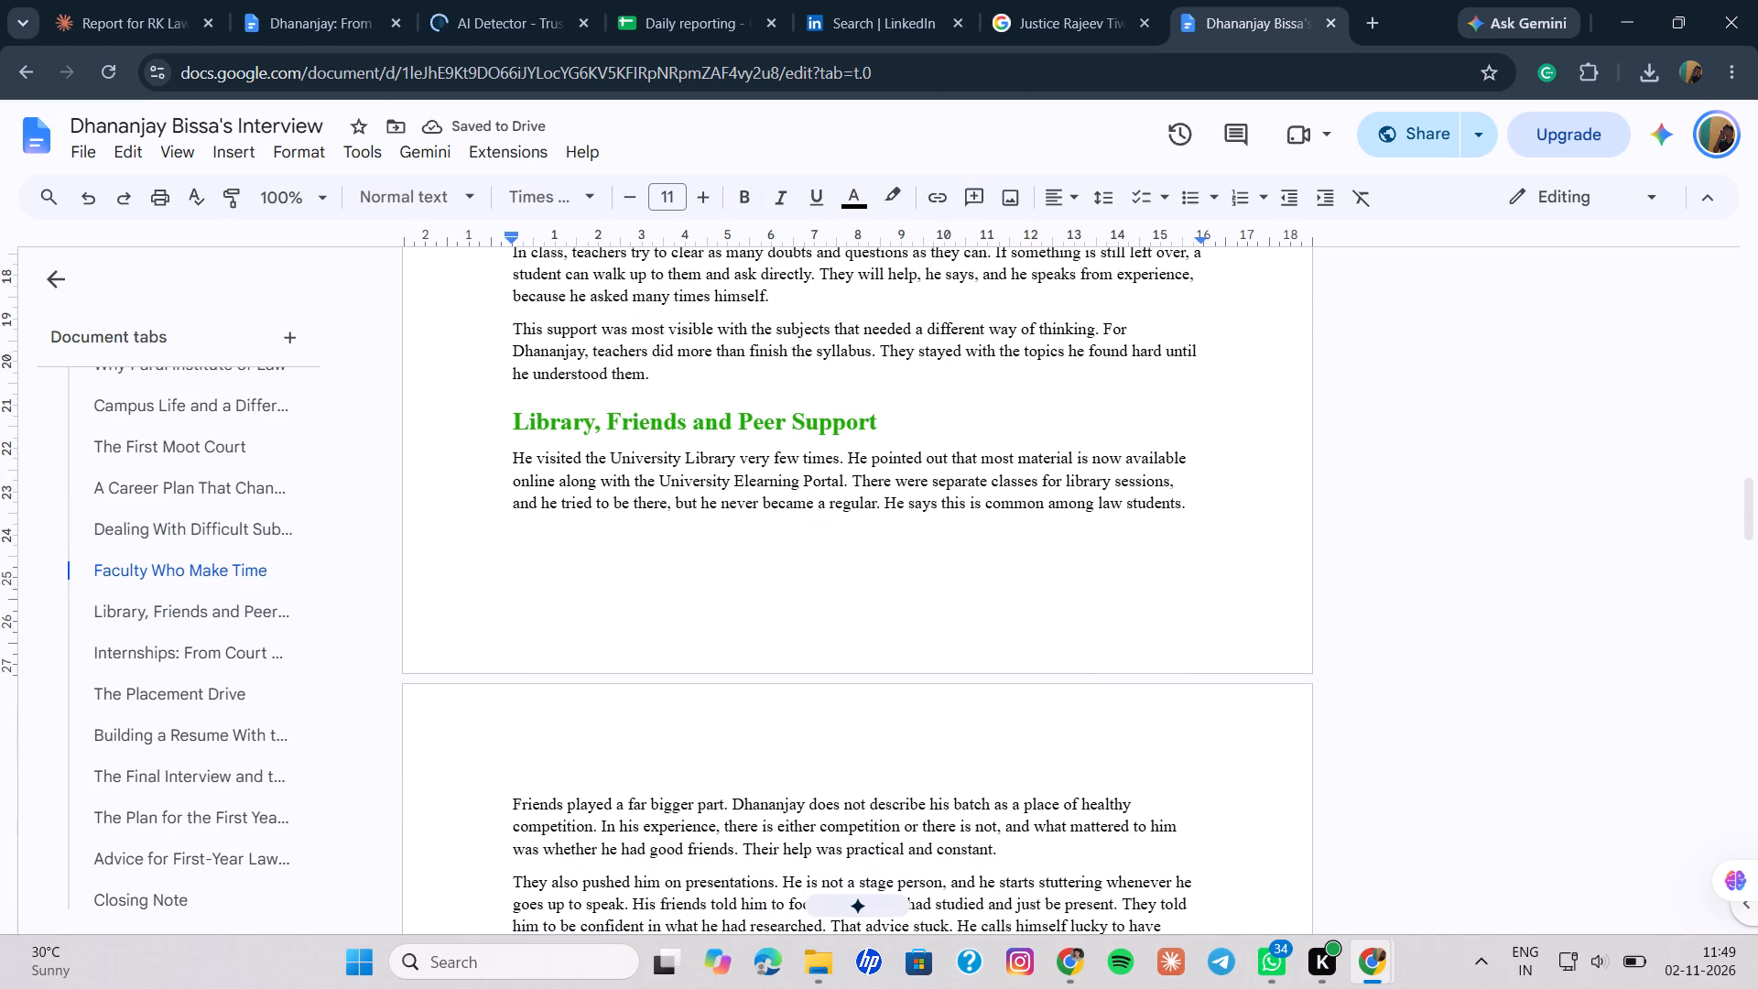
click(841, 492)
scroll(665, 538, down, 2)
click(603, 642)
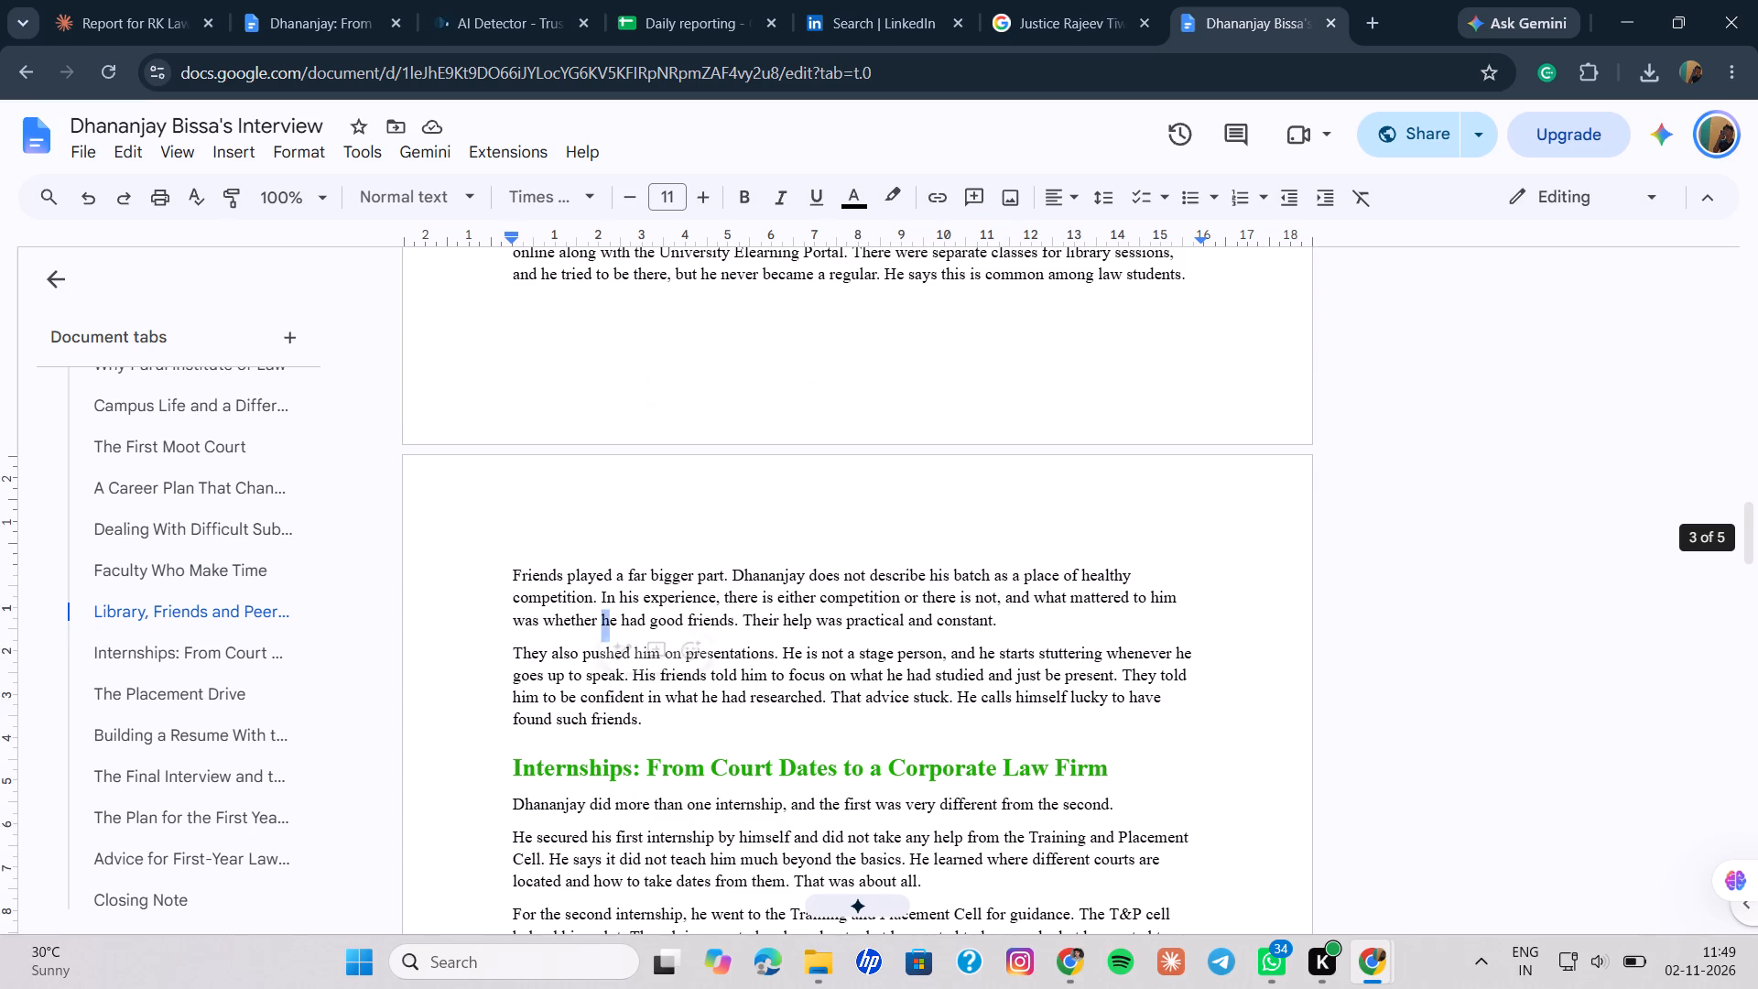
scroll(914, 615, down, 1)
click(842, 610)
key(ctrl+s)
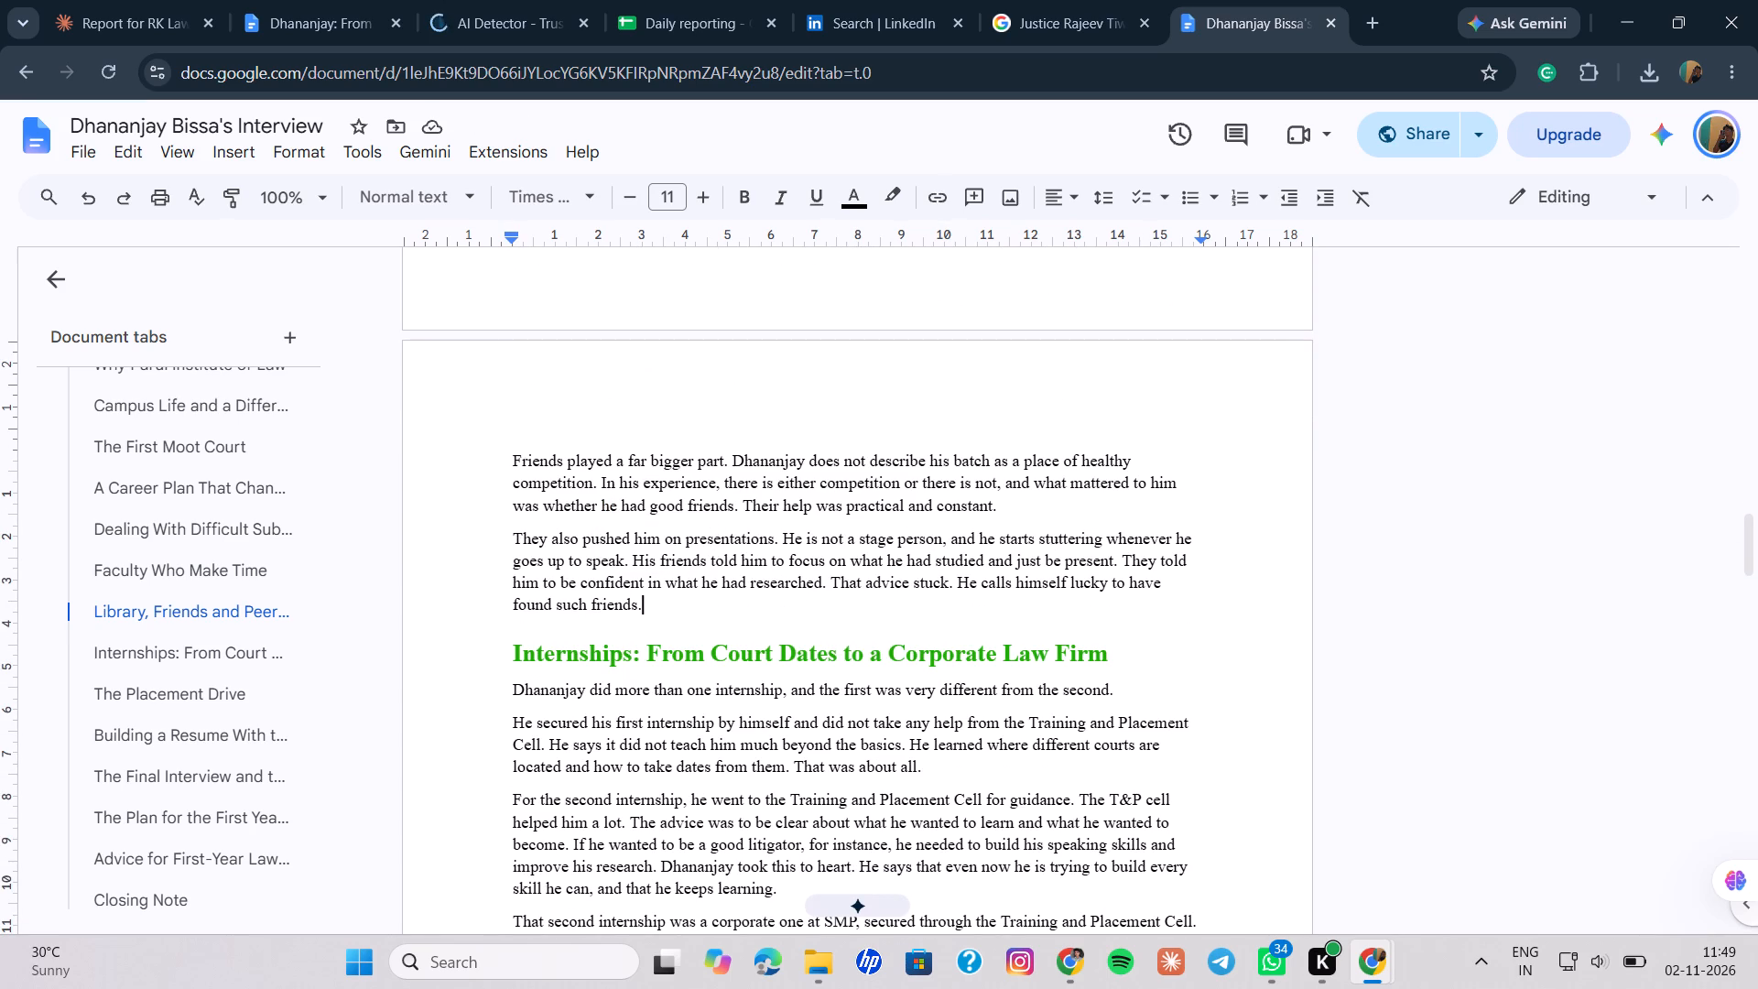
click(672, 510)
click(581, 505)
scroll(660, 690, down, 3)
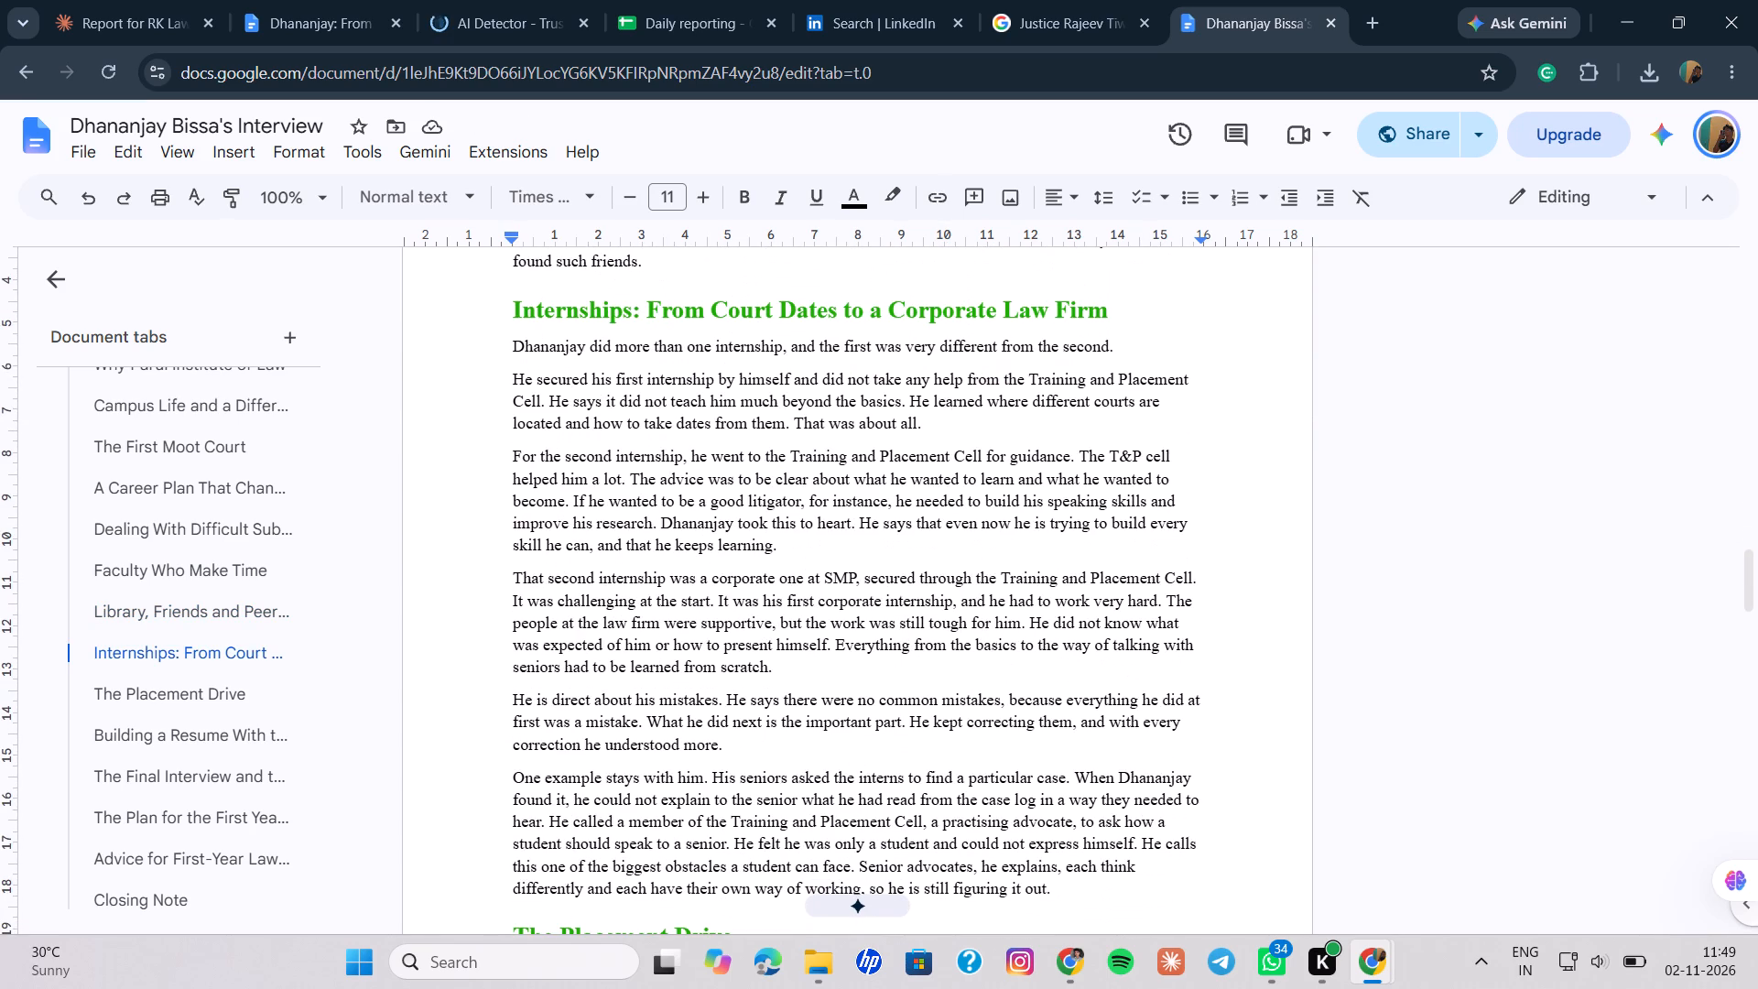
key(ctrl+s)
Search the document for "ganes" and clear the search term.
key(ctrl+f)
text(gan)
text(es)
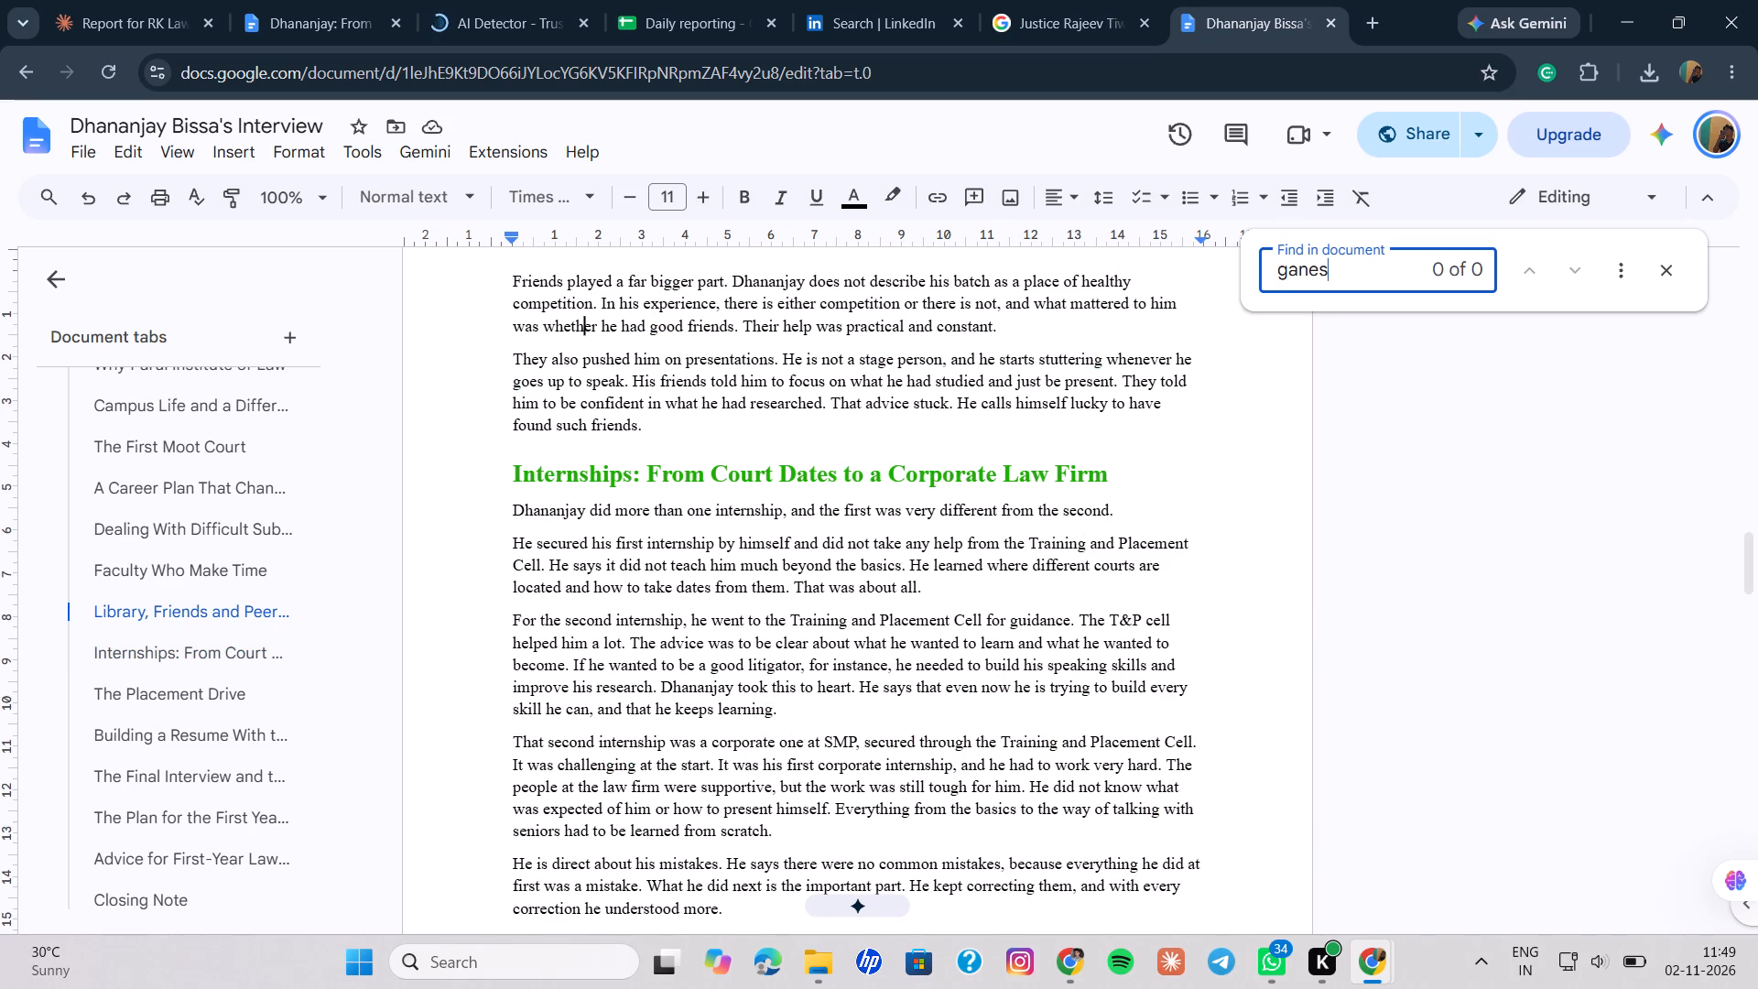
key(backslash)
key(BackSpace)
key(BackSpace)
key(BackSpace)
key(BackSpace)
key(BackSpace)
key(BackSpace)
key(BackSpace)
key(BackSpace)
key(BackSpace)
key(BackSpace)
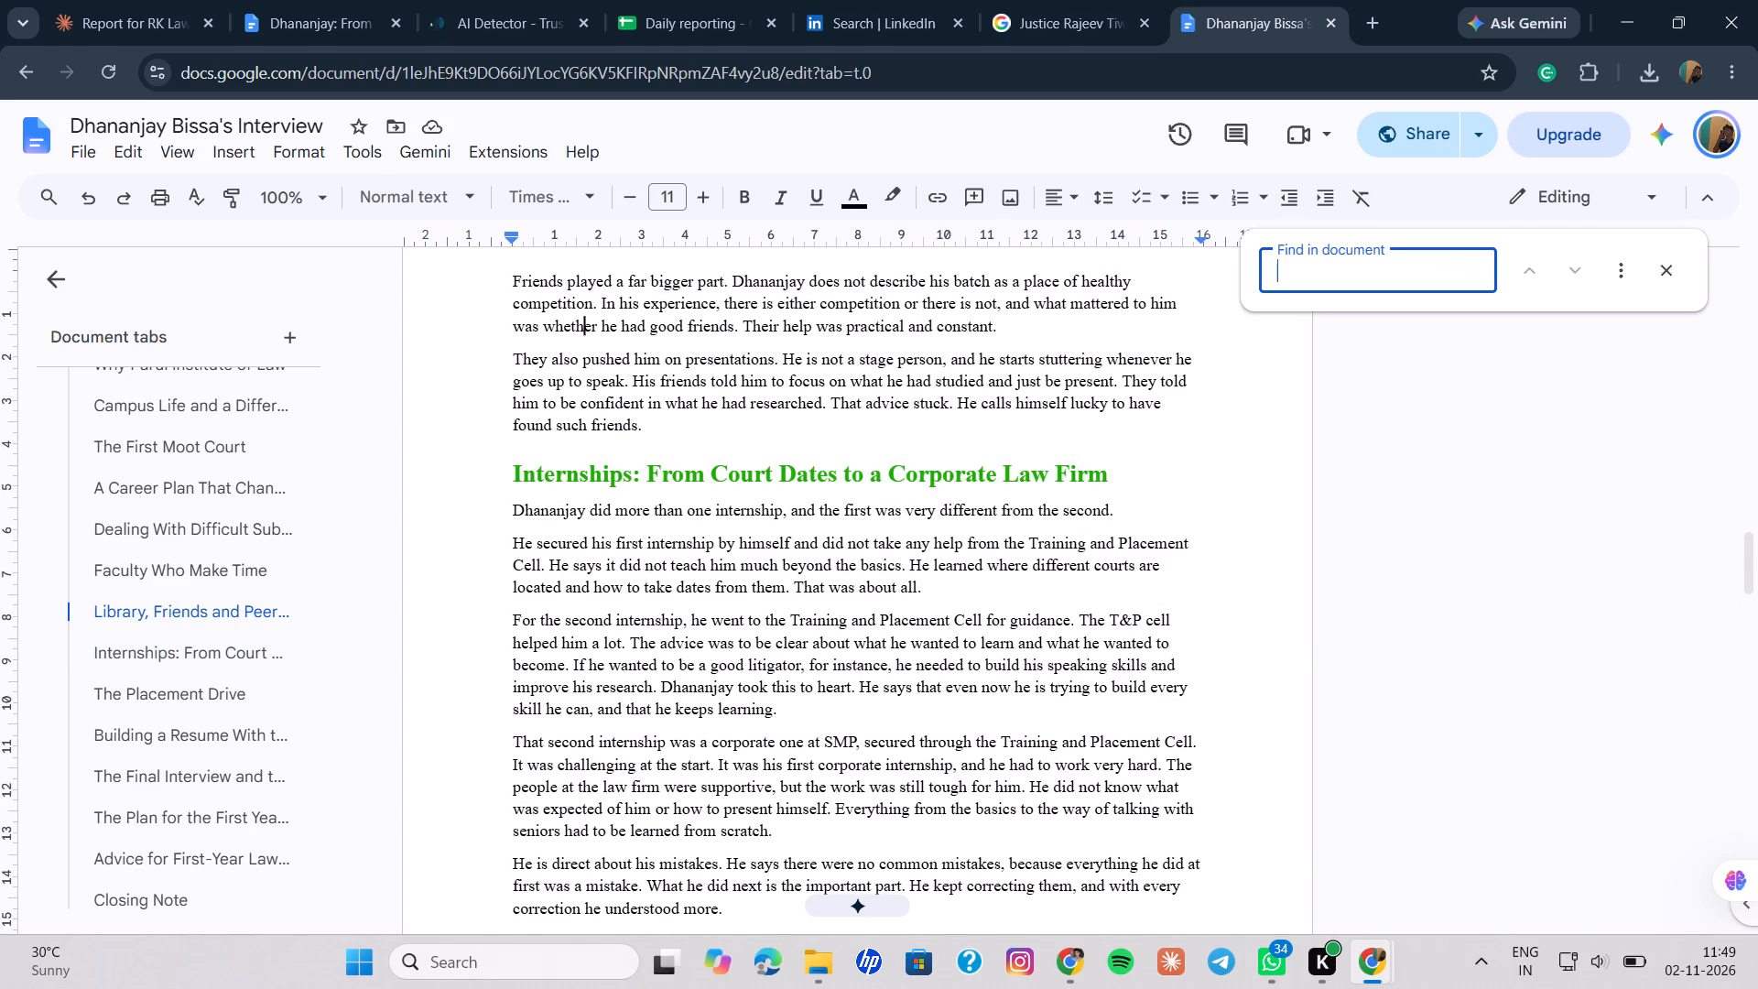
Download the interview document as a PDF.
click(81, 147)
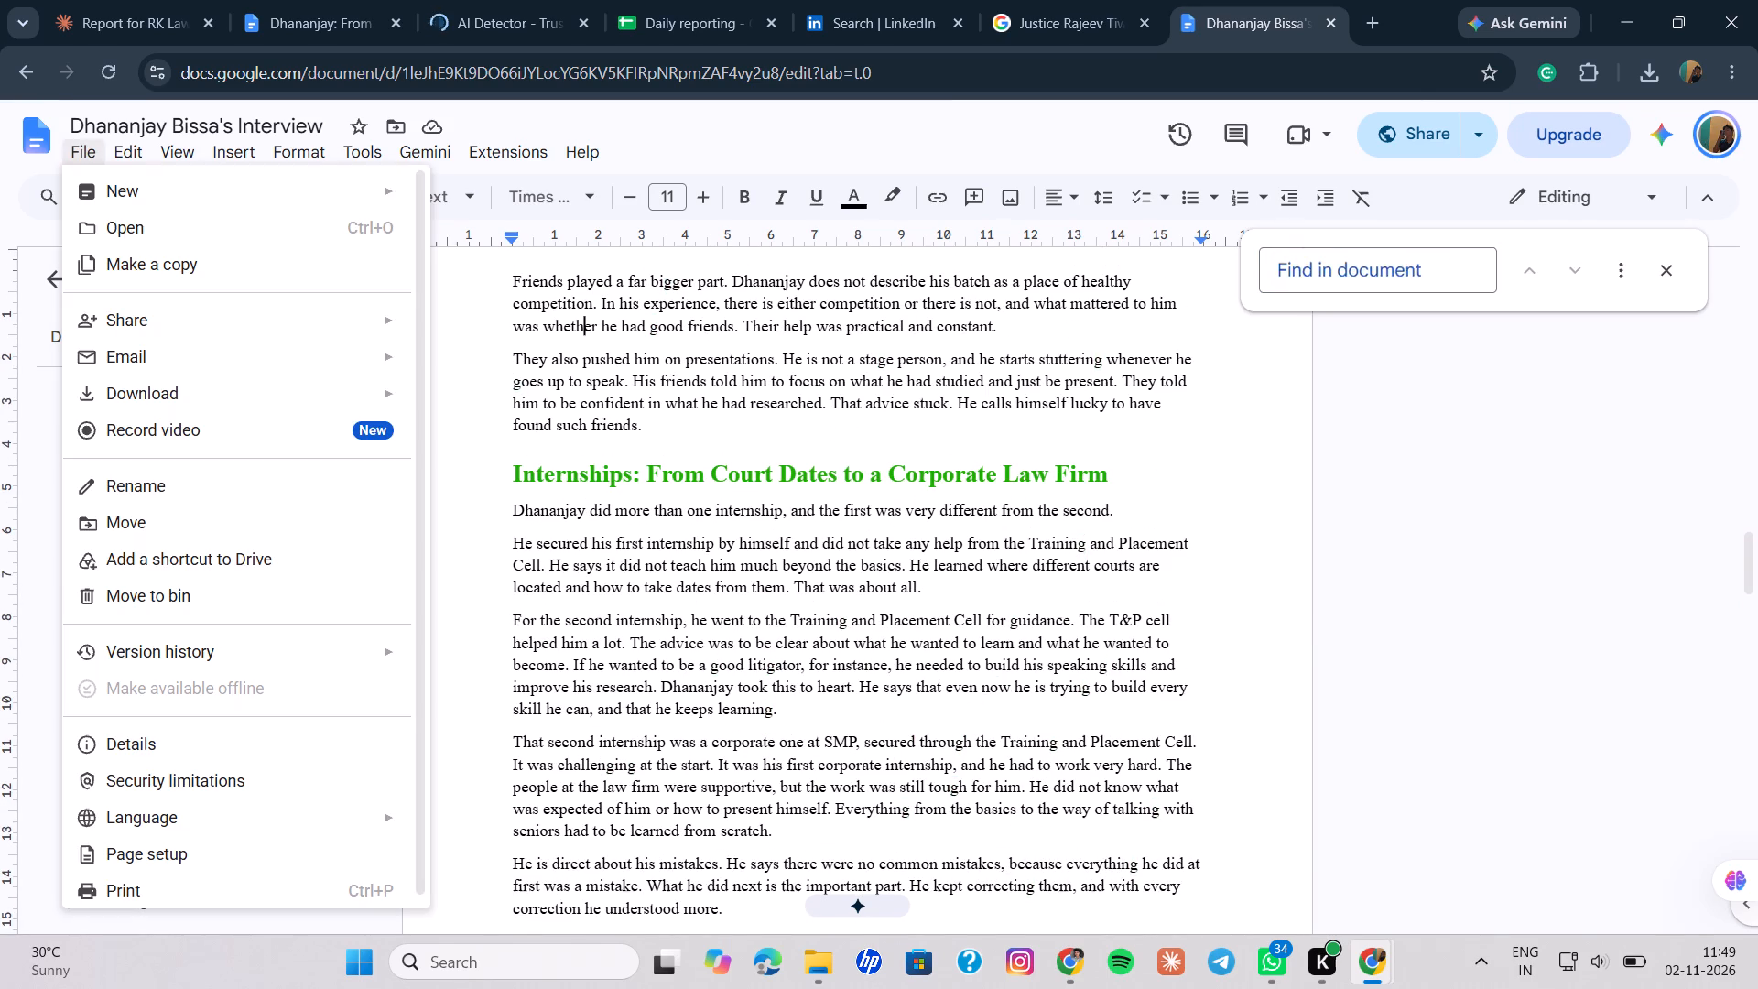
click(200, 382)
click(464, 434)
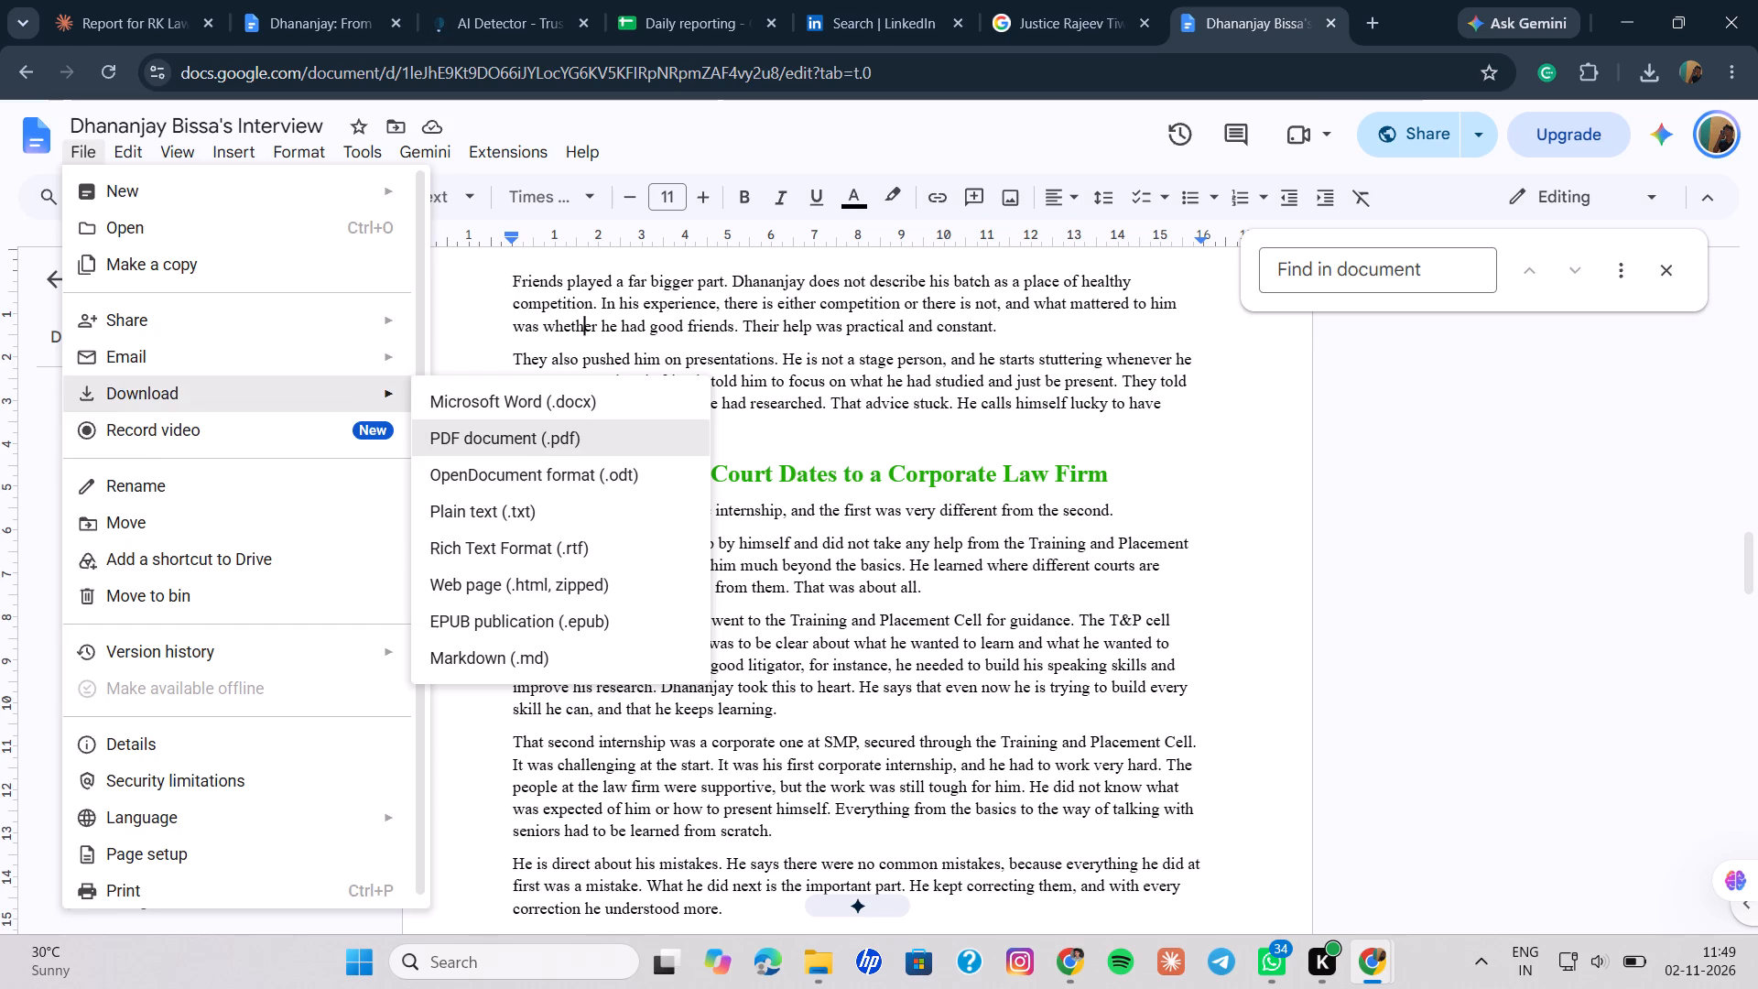
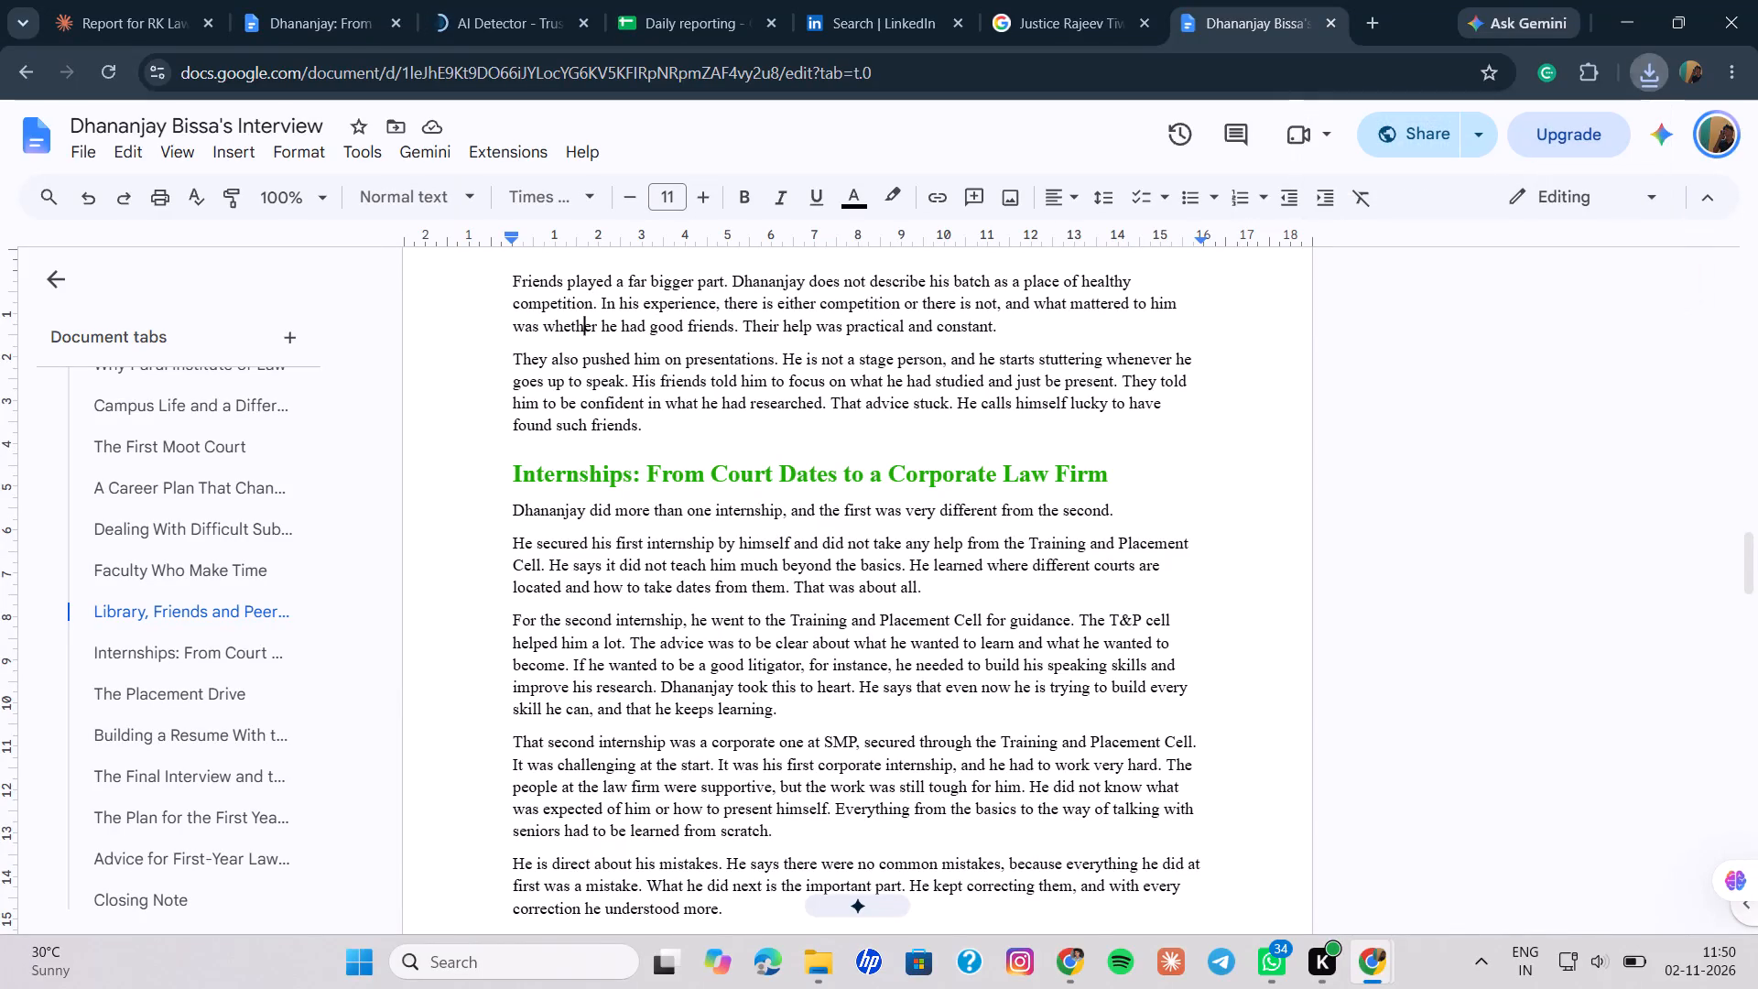
Switch to the "From Nervous Moot Court Rounds" article and read from the specialisation paragraph into "Getting Through the Hard Subjects".
click(277, 26)
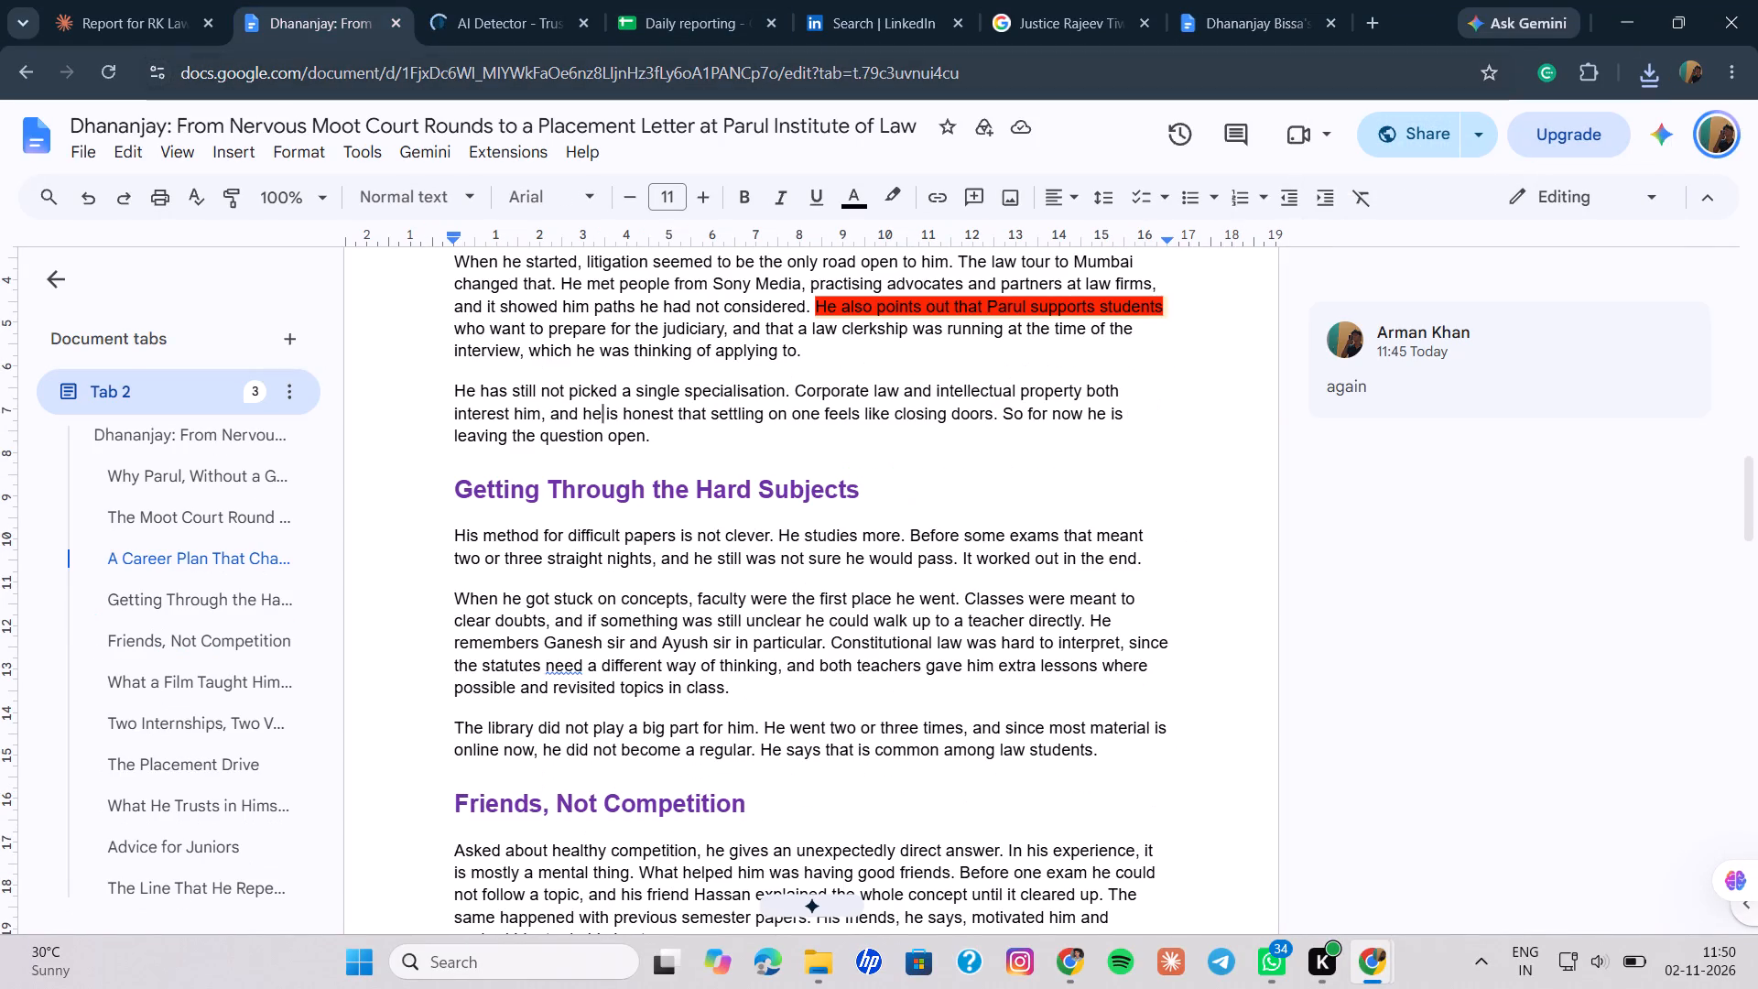
click(682, 512)
drag(880, 390, 868, 382)
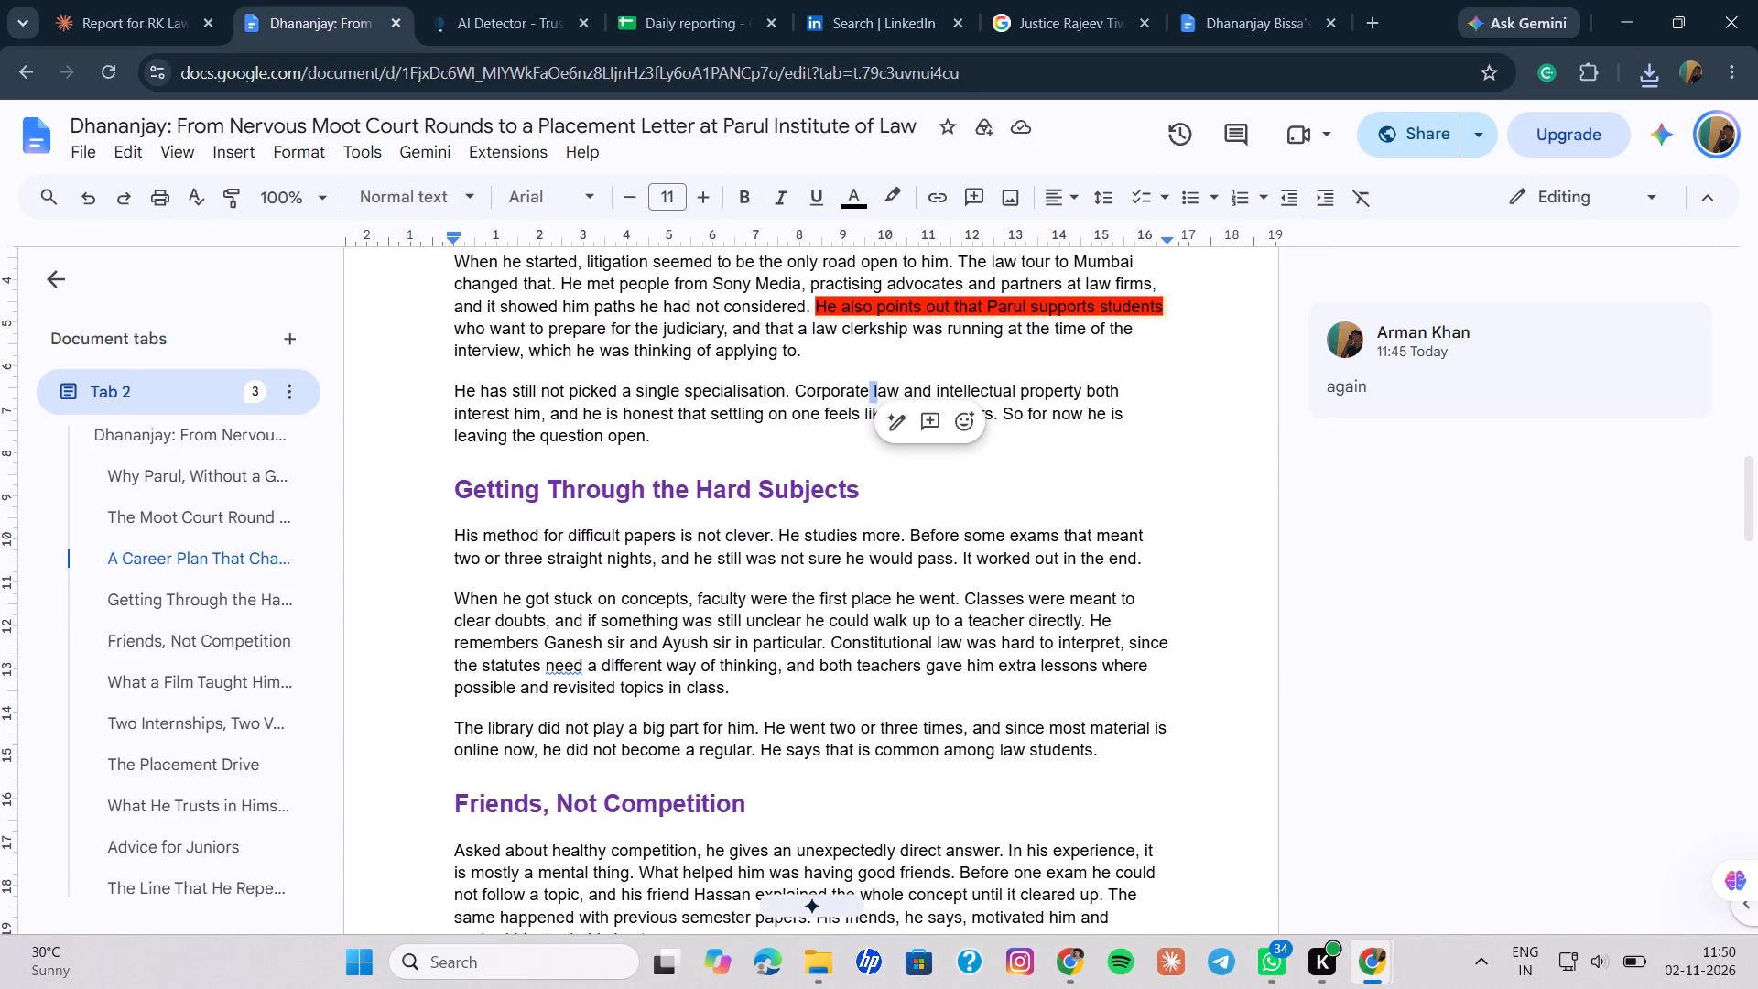
click(461, 397)
click(573, 408)
click(810, 392)
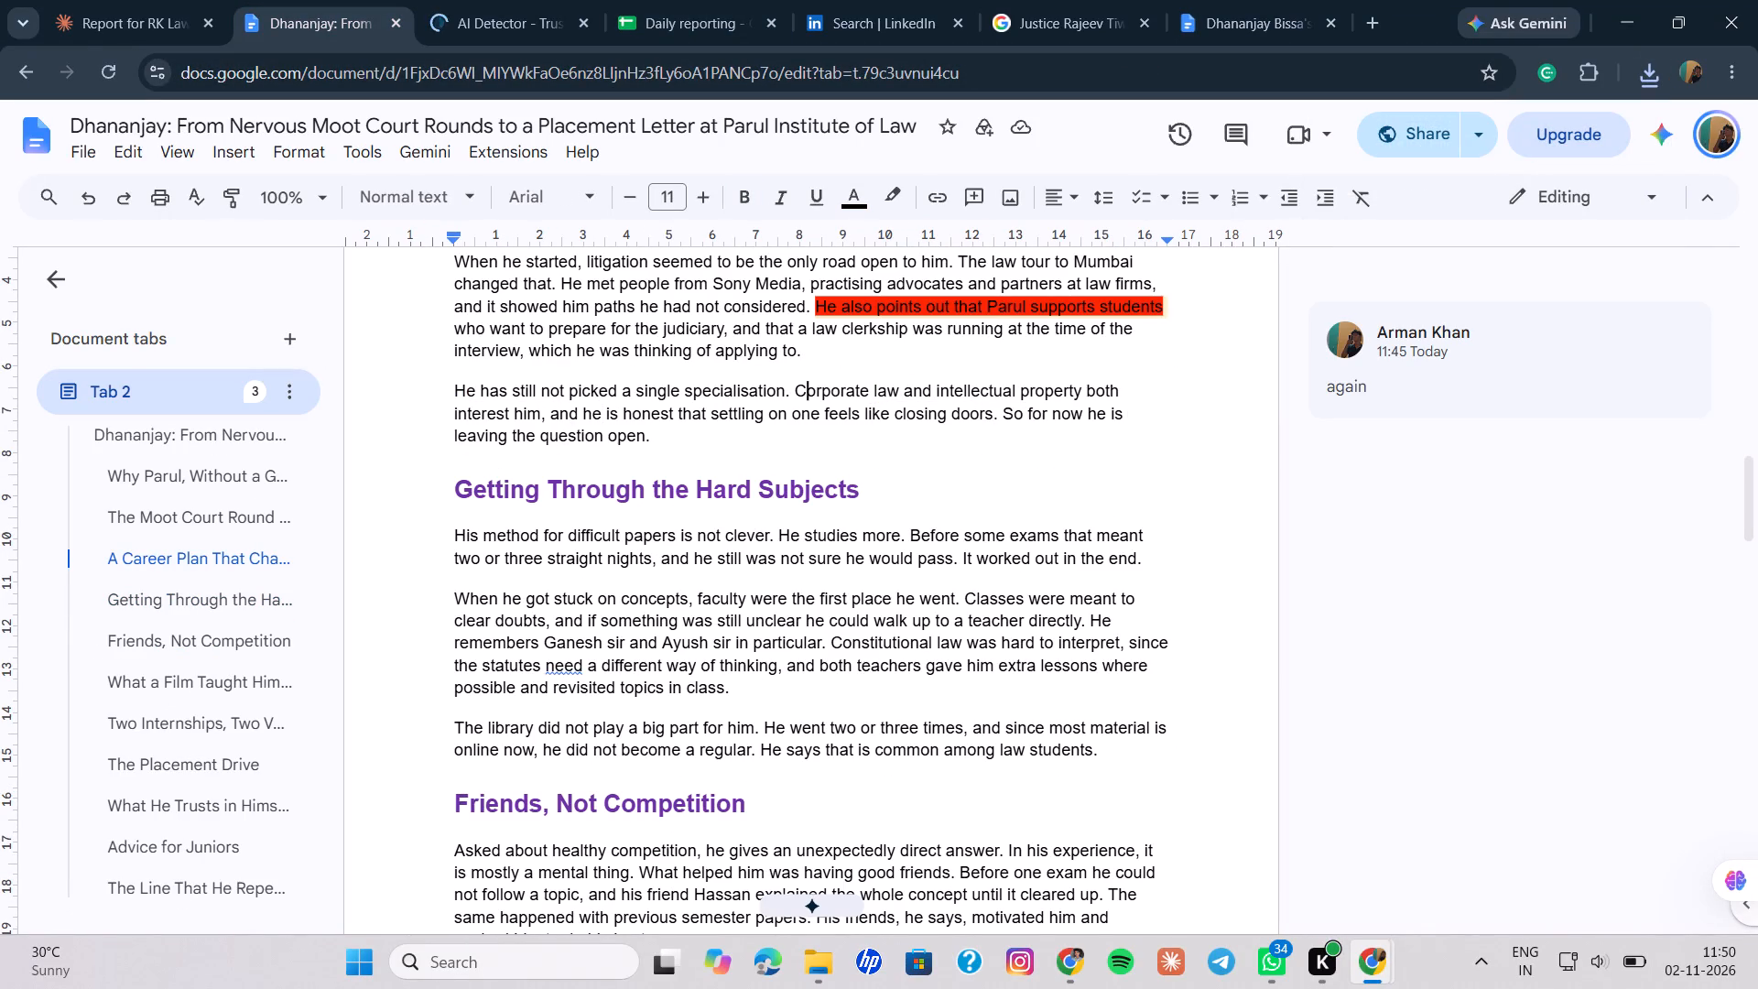
click(538, 527)
click(668, 538)
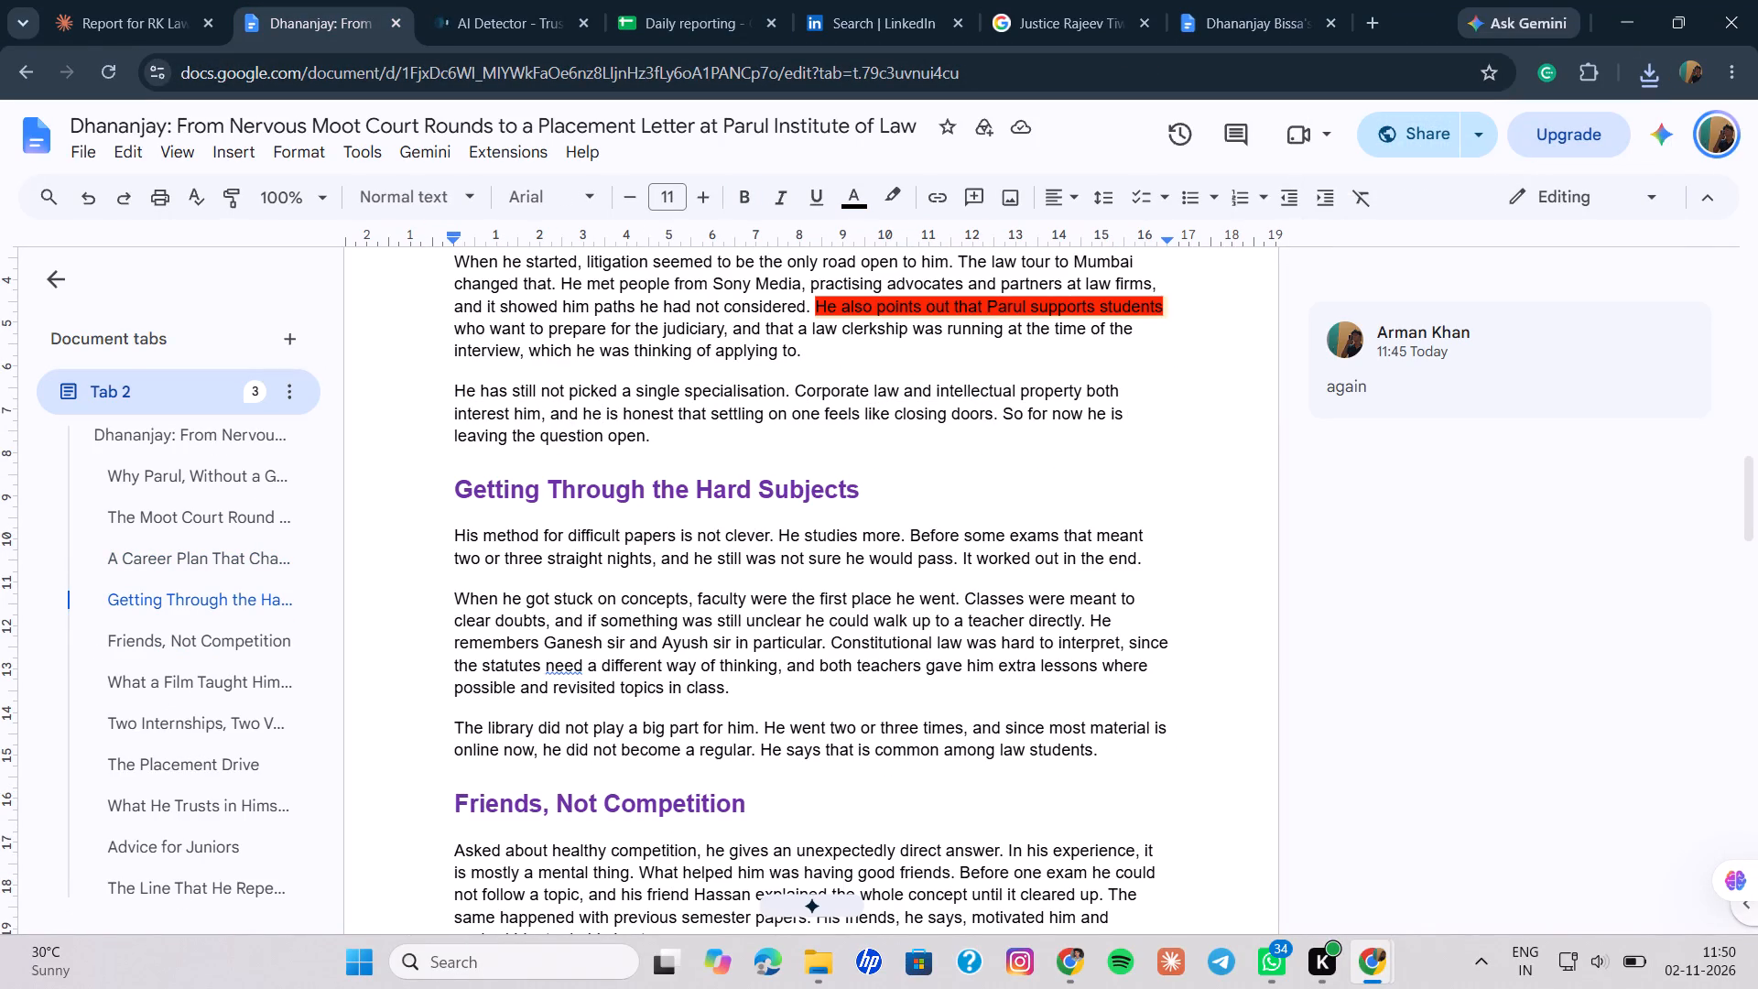
Highlight the first paragraph under "Getting Through the Hard Subjects", starting "His method for difficult papers", in red.
drag(450, 538, 1172, 565)
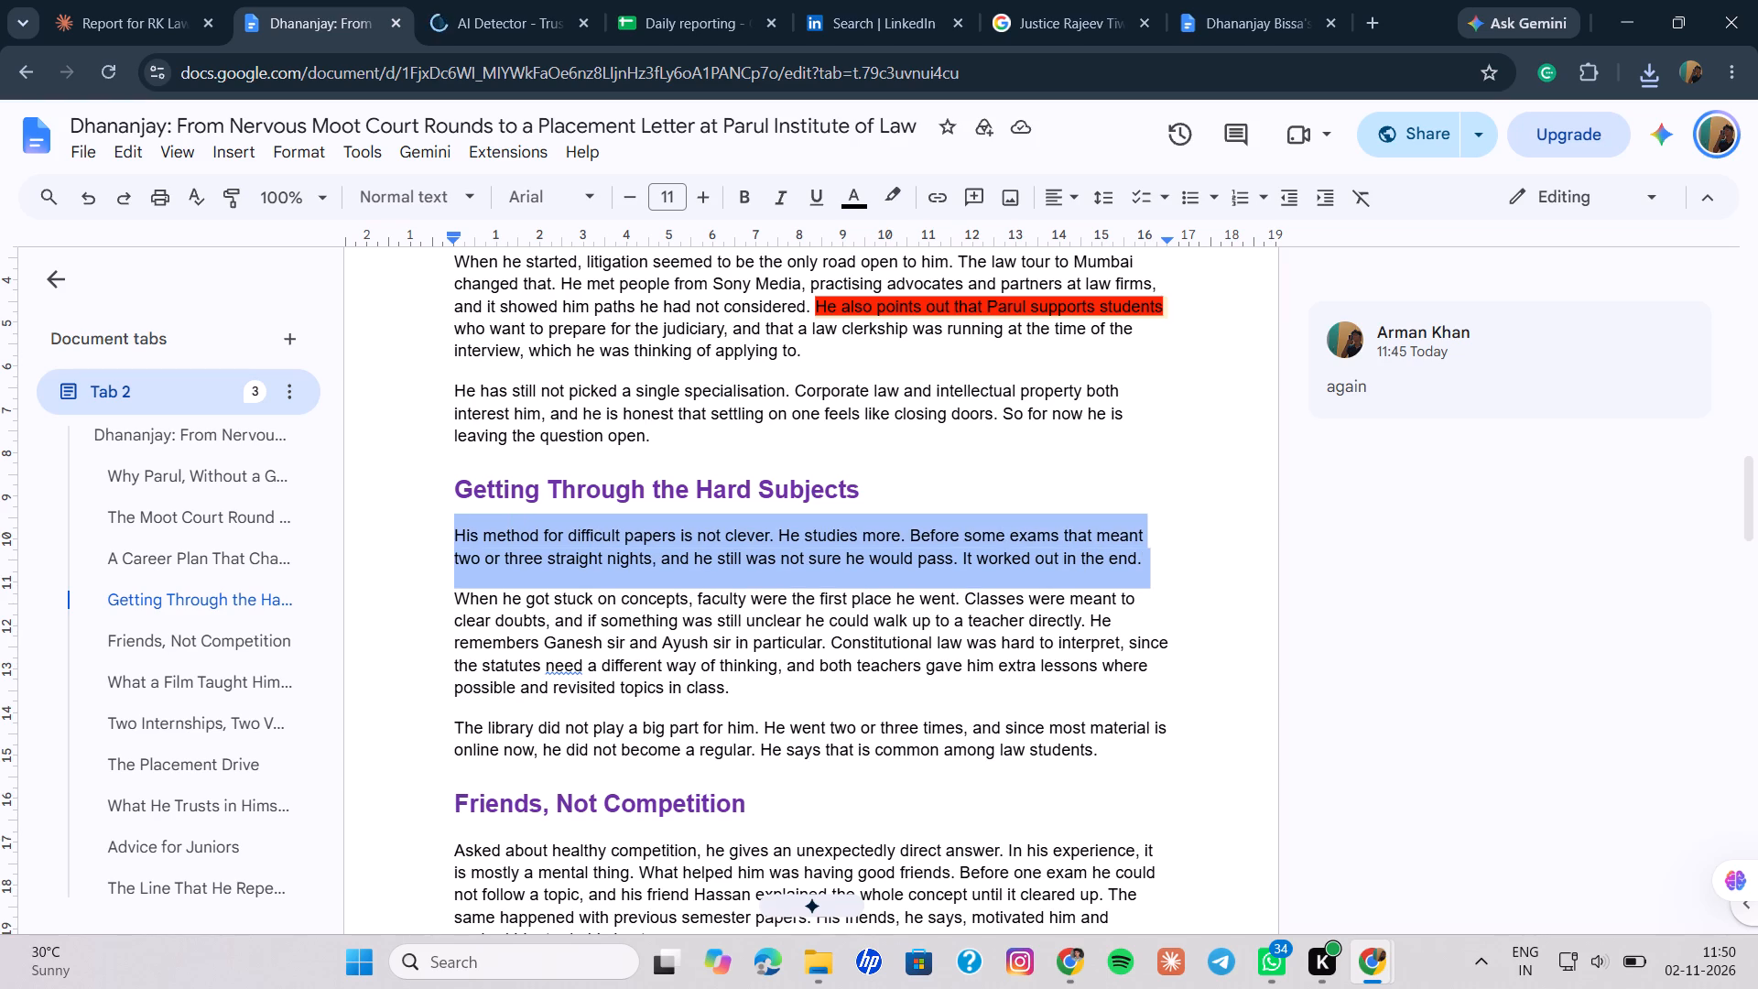
drag(1172, 565, 1159, 565)
drag(1159, 565, 1148, 565)
drag(1148, 565, 1140, 565)
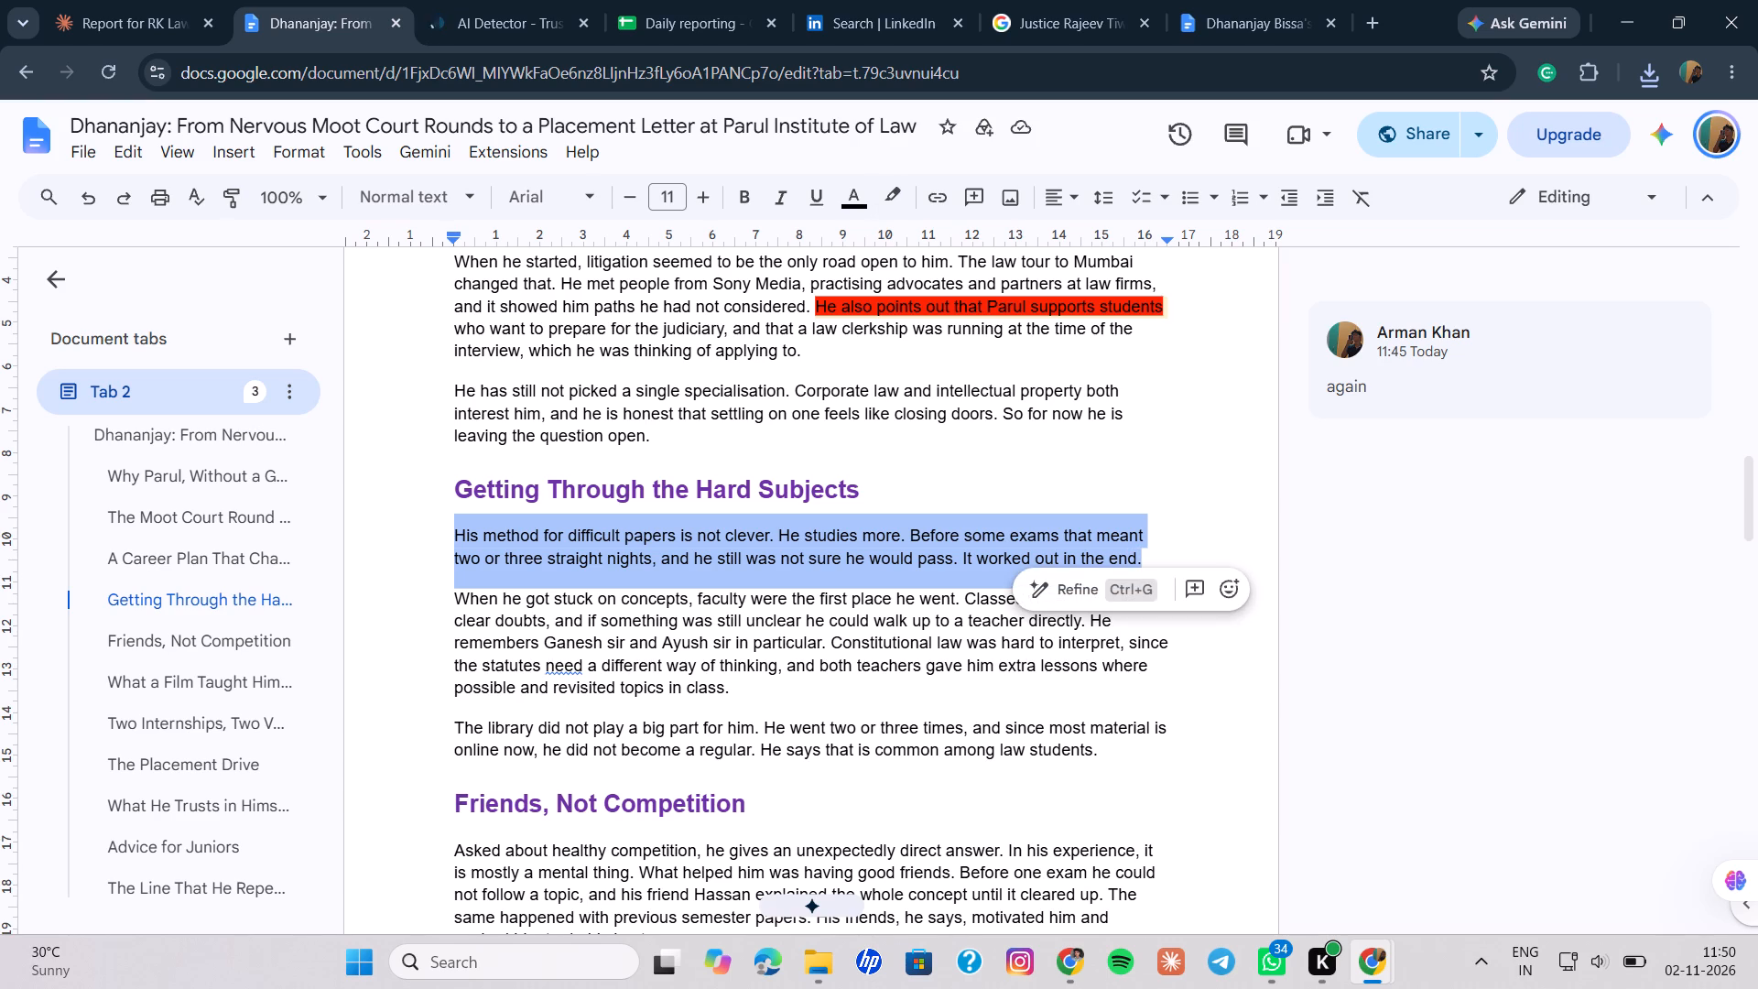
click(885, 187)
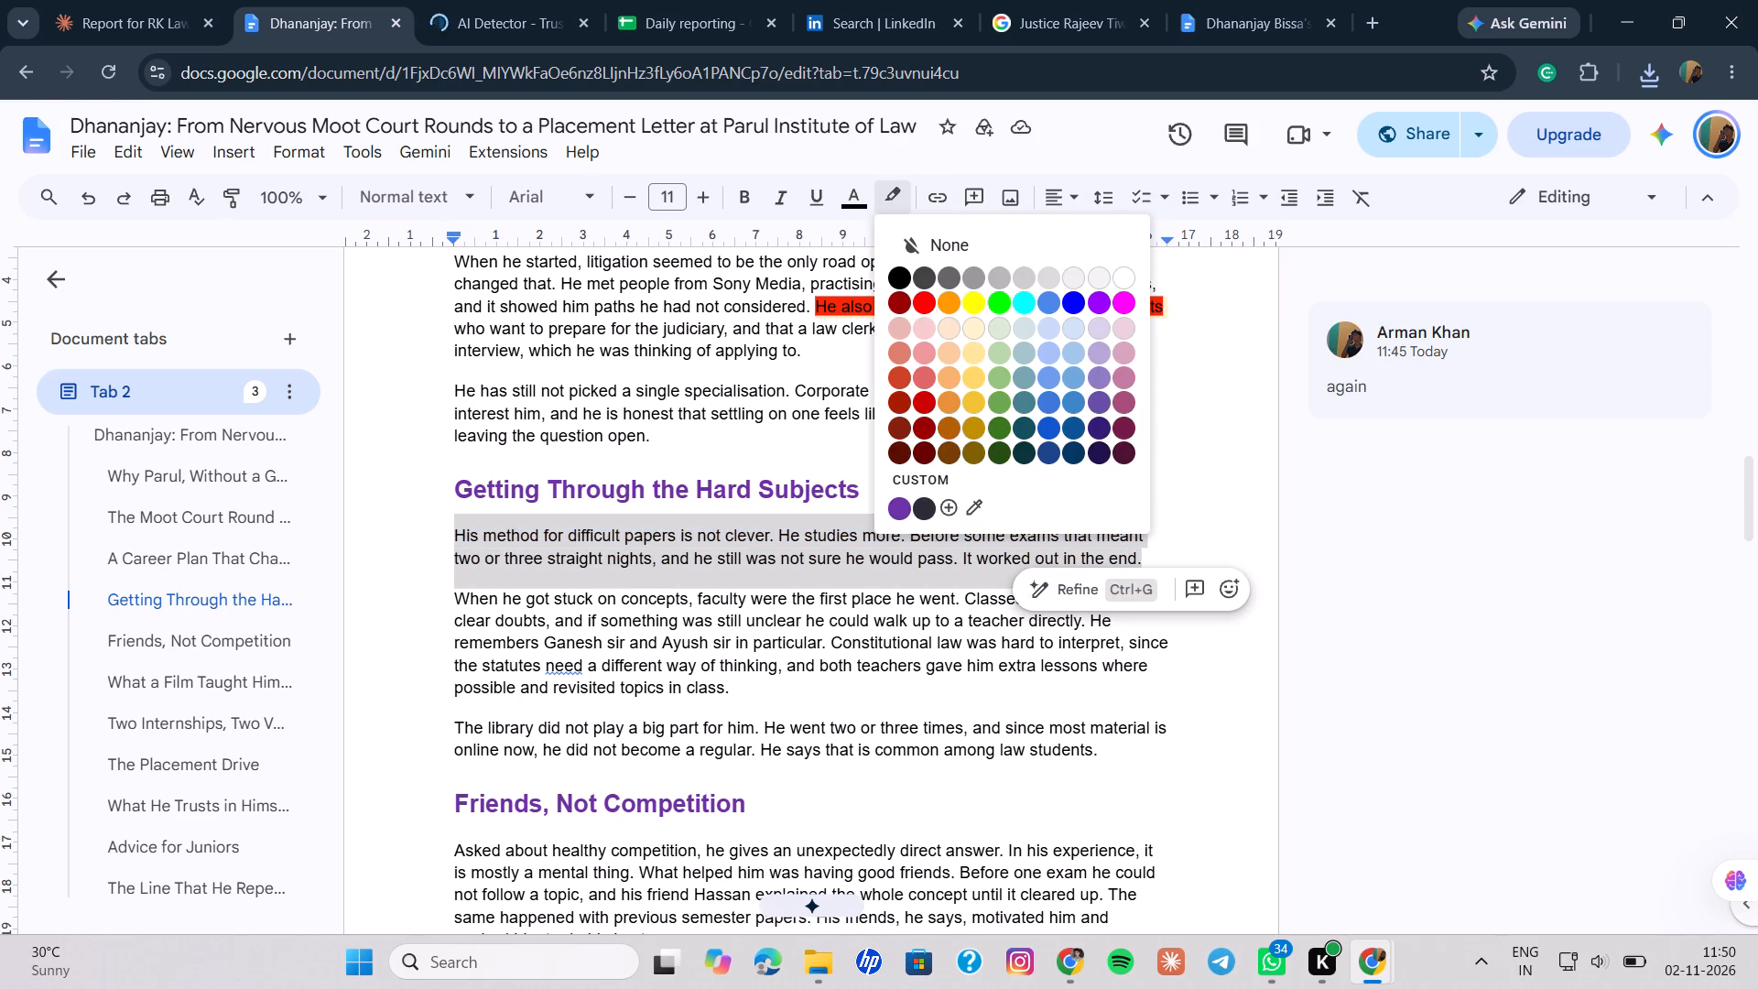
click(928, 307)
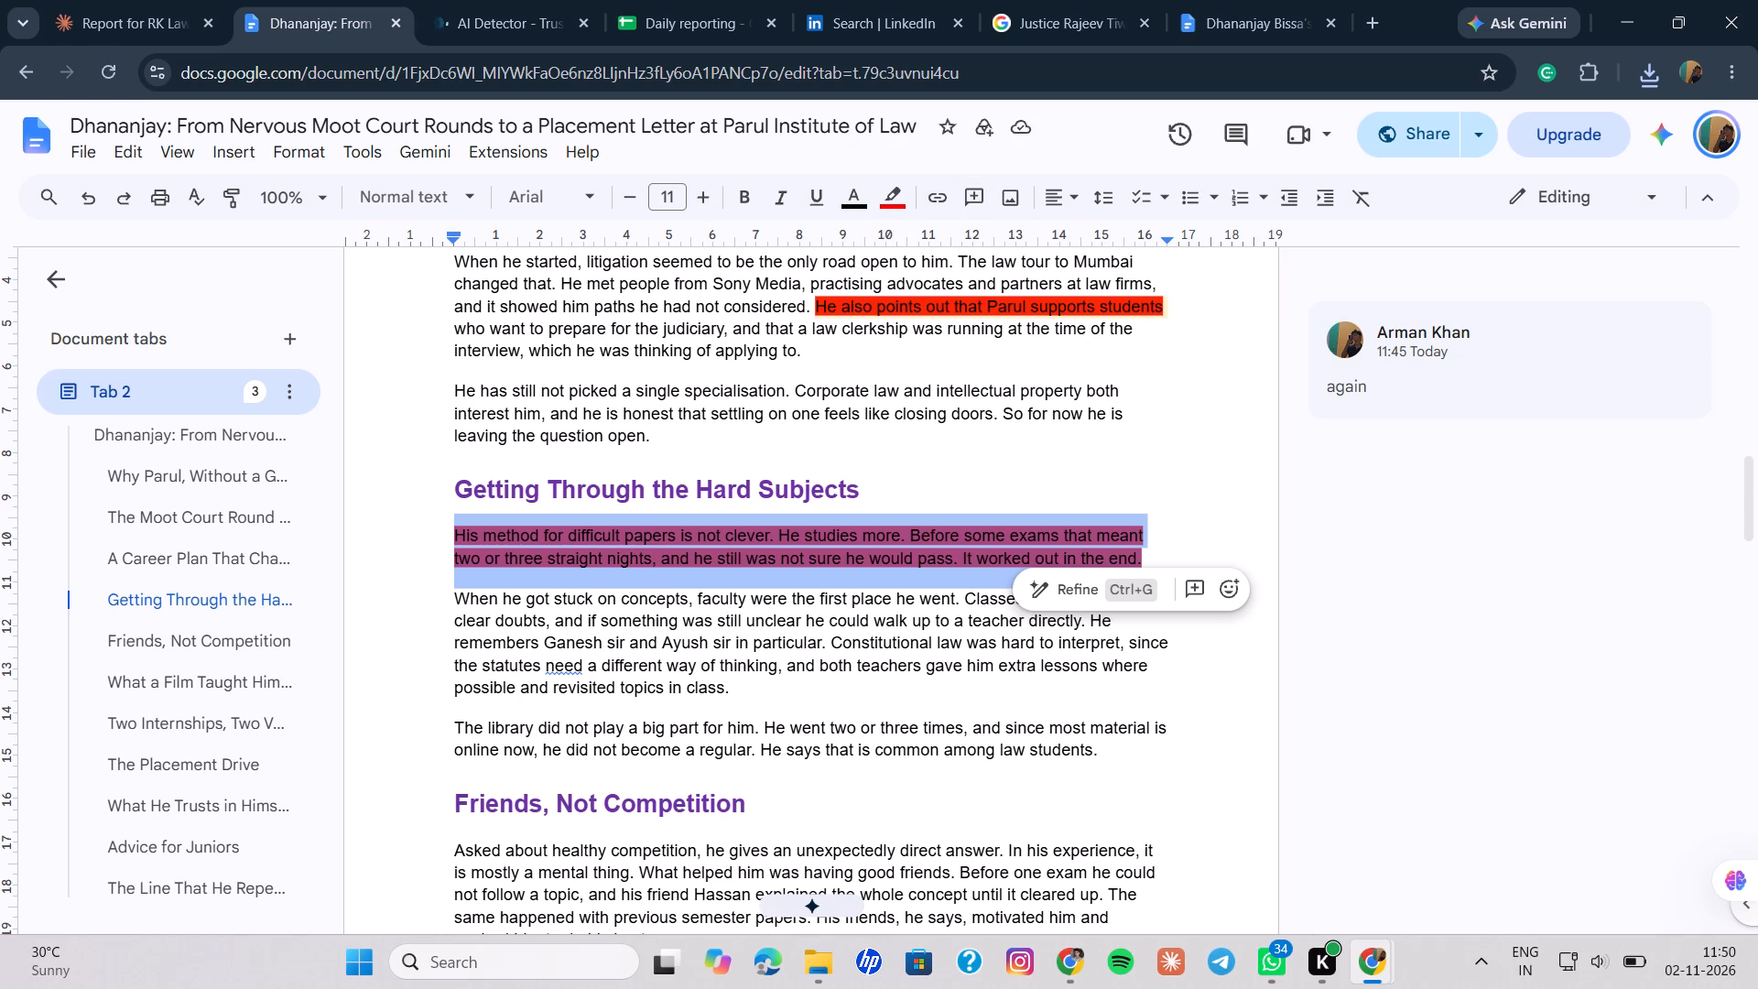
Attach the comment "Its a negative point remove it." to the red paragraph about his method for difficult papers.
click(981, 201)
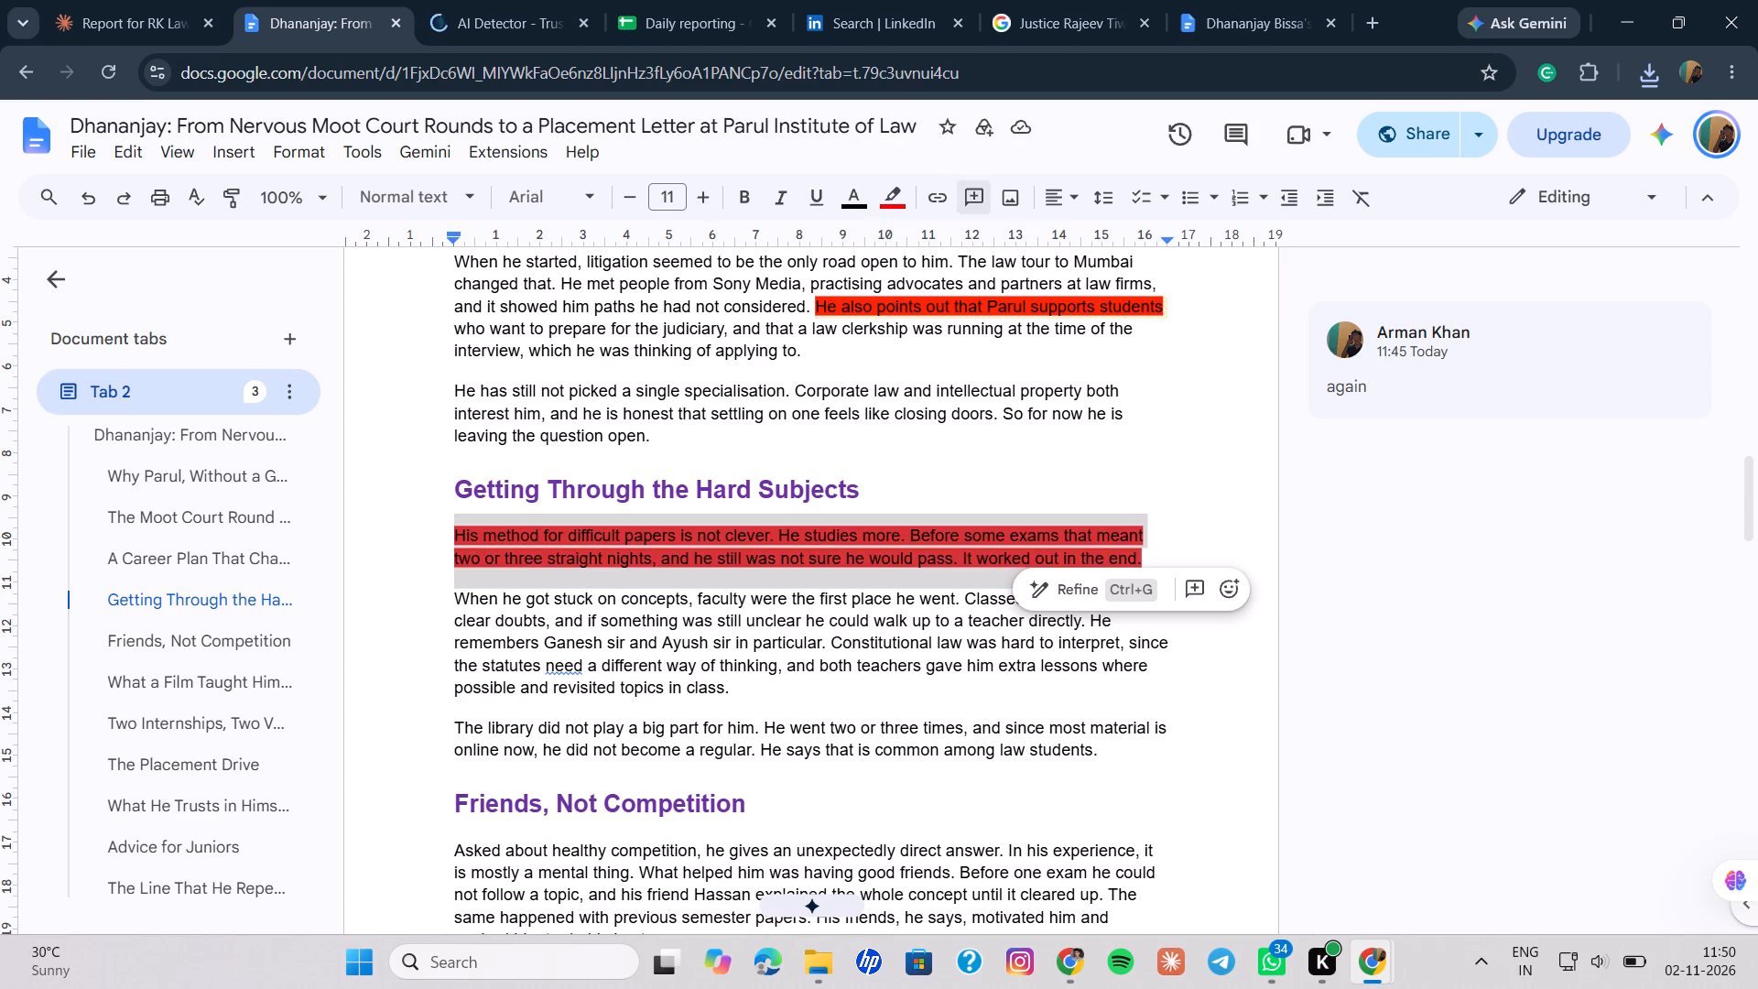
text(Its a negative point)
key(space)
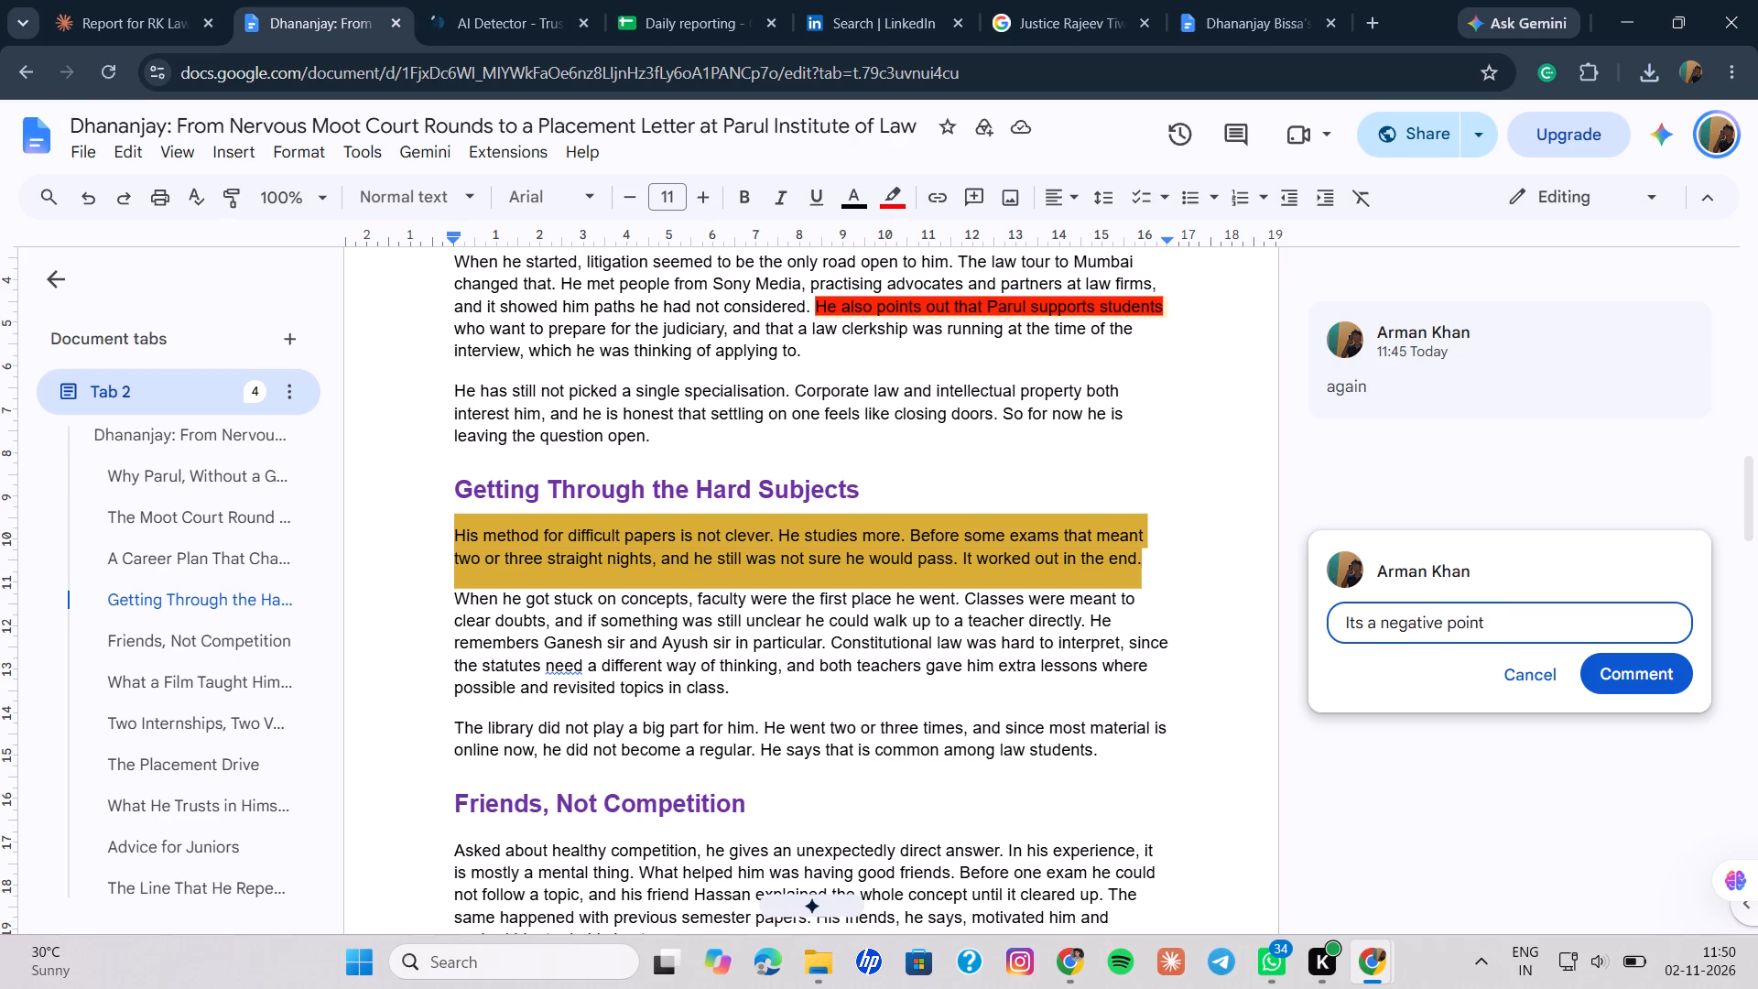
text(remoc)
key(BackSpace)
text(ve it.)
click(1630, 676)
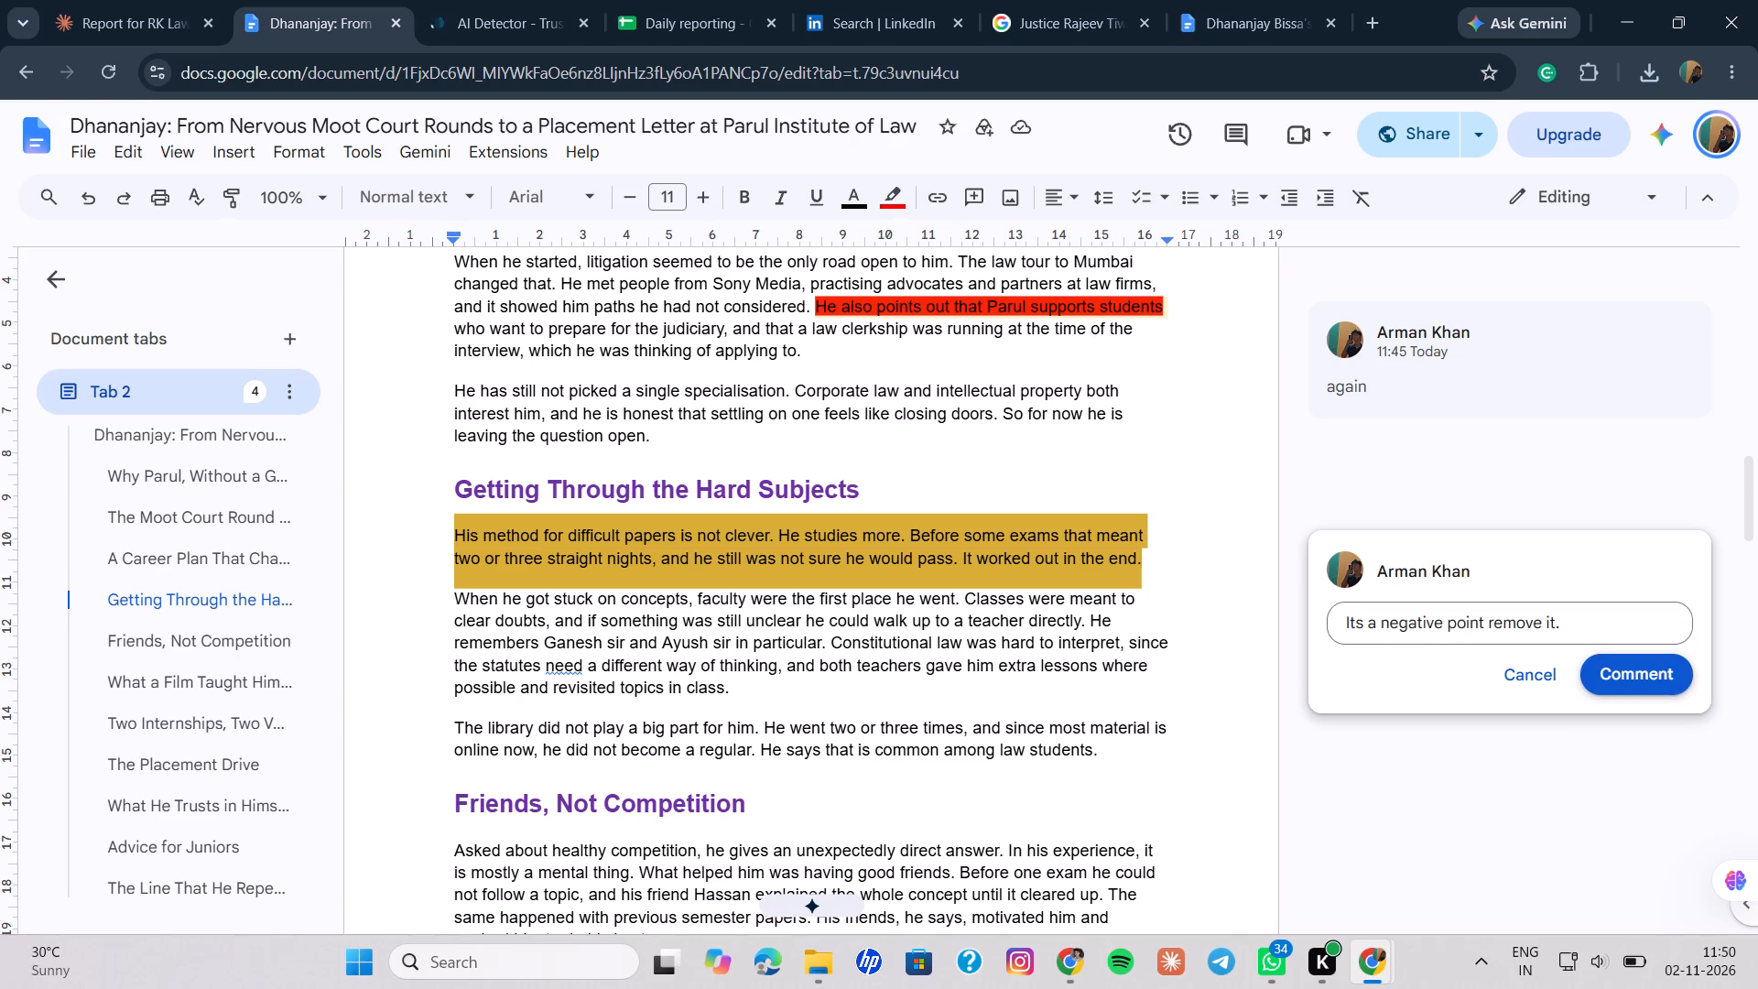
Read through the paragraph on faculty help and highlight "Ganesh sir and Ayush sir in particular." in red.
click(555, 666)
click(466, 617)
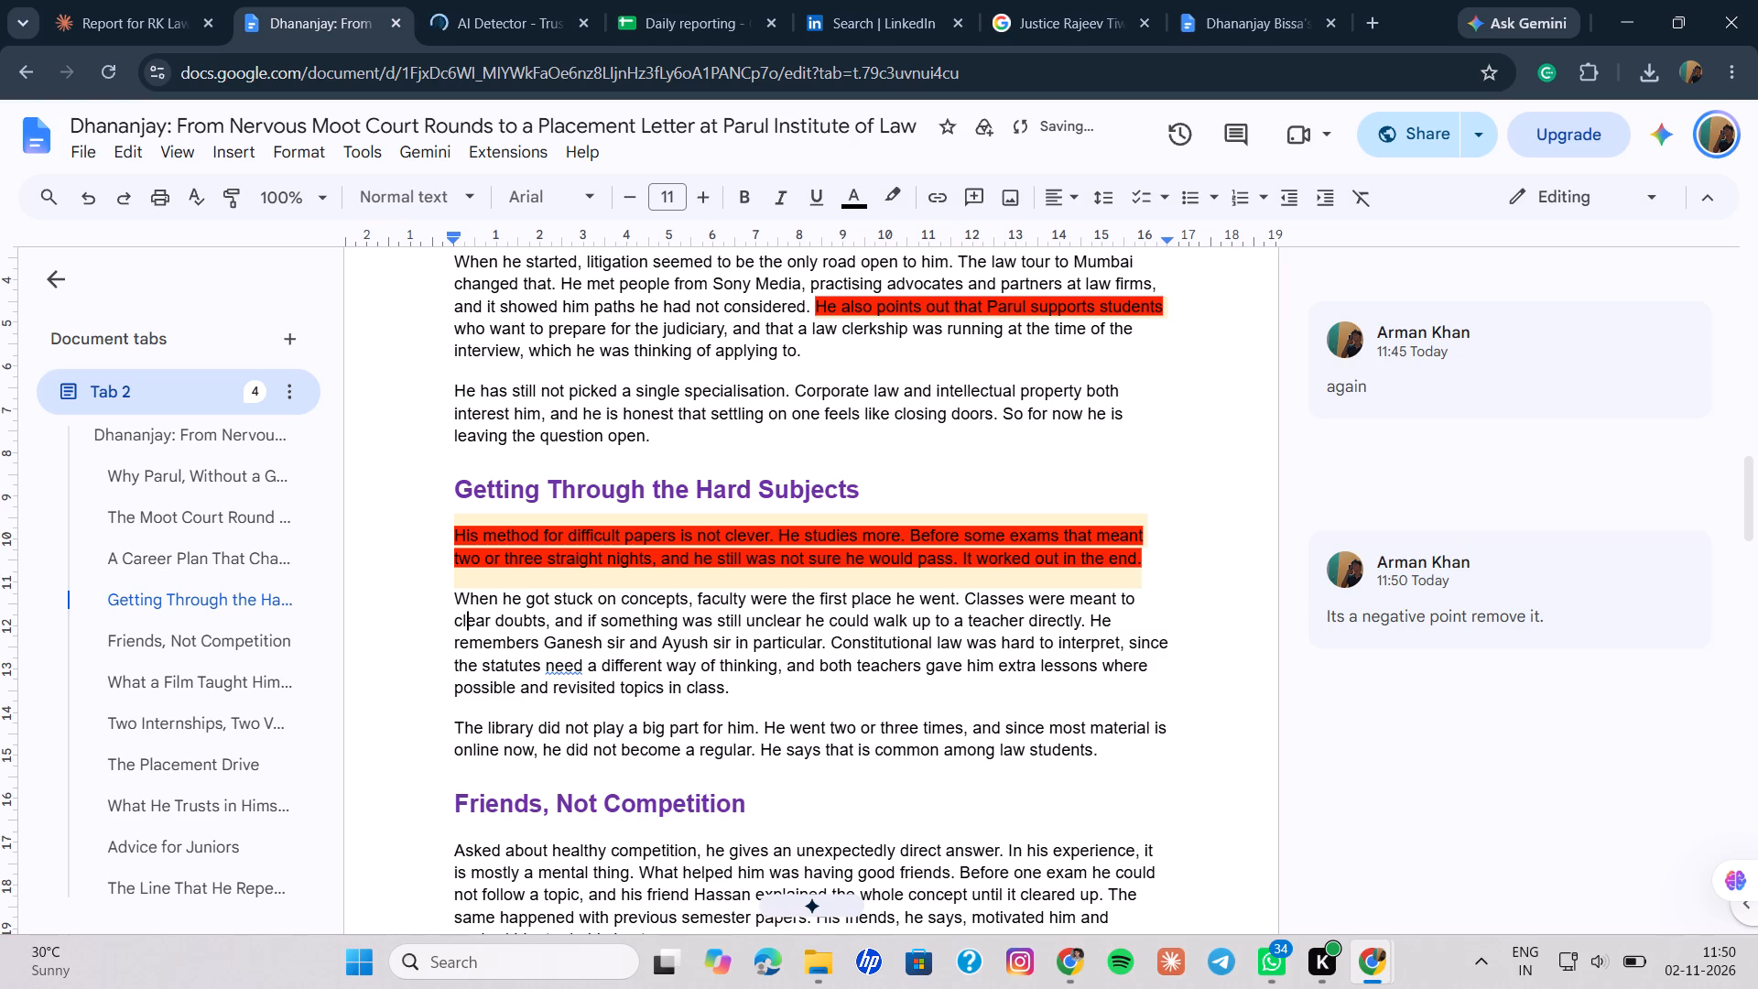
click(739, 617)
click(966, 621)
click(560, 662)
click(467, 671)
drag(545, 644, 736, 651)
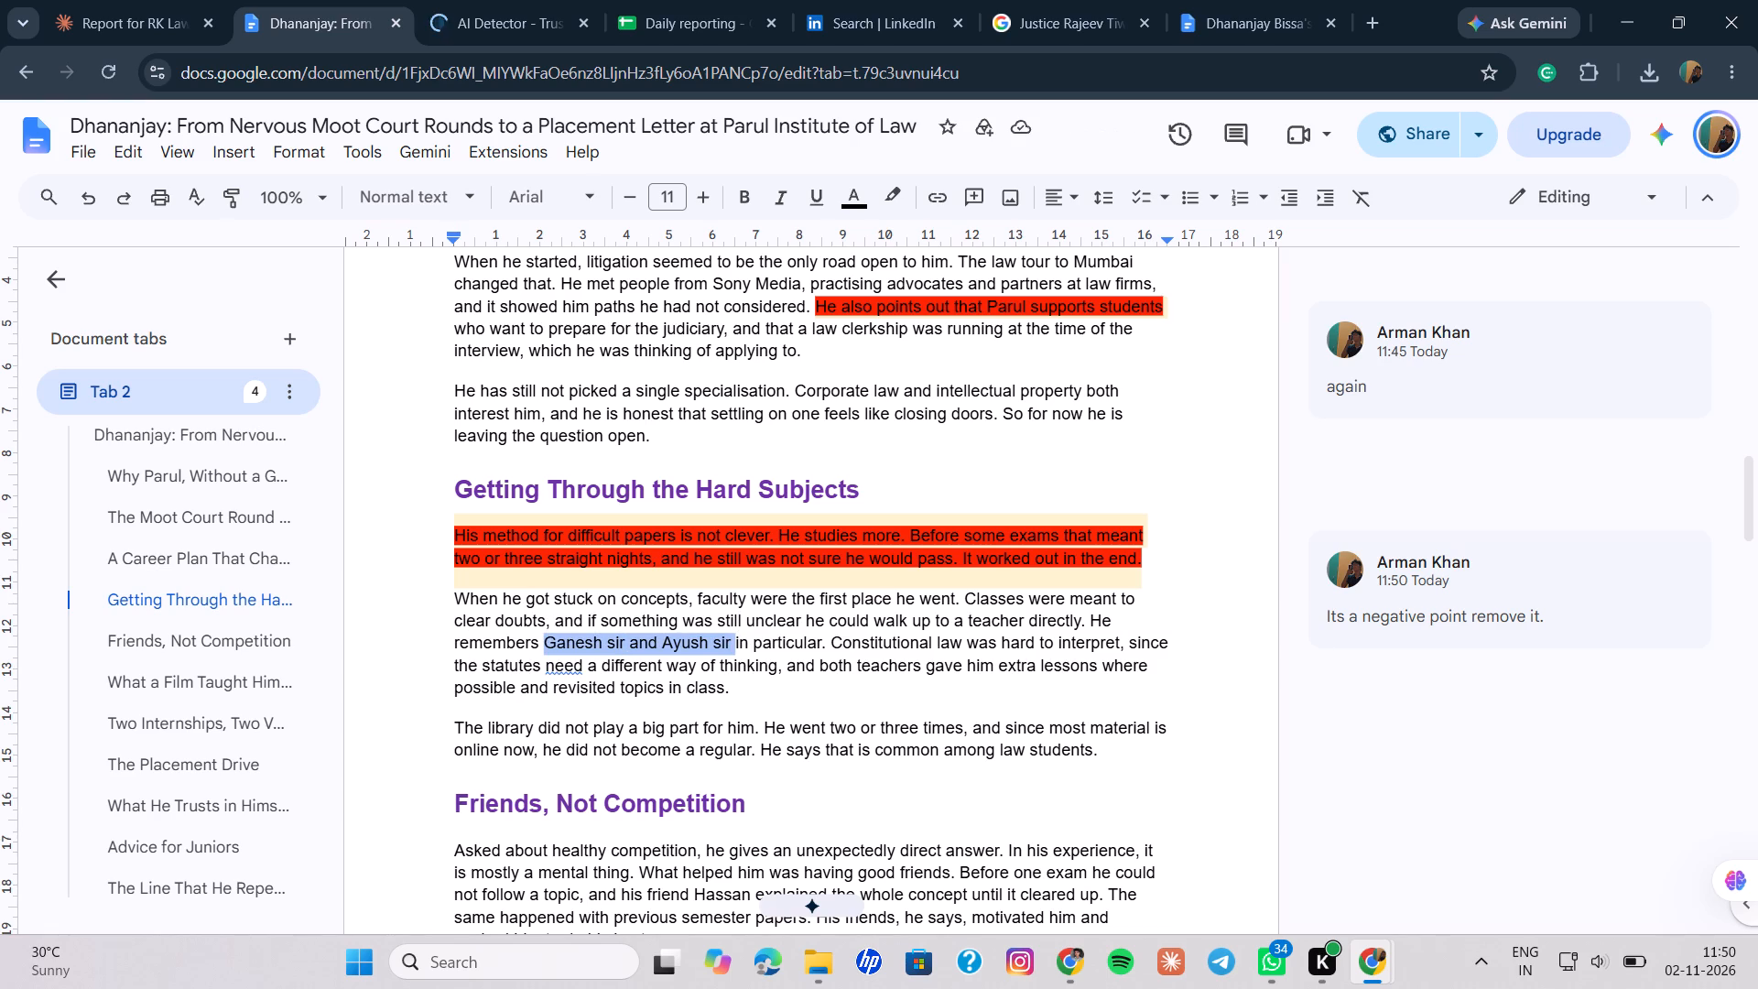
drag(736, 651, 829, 648)
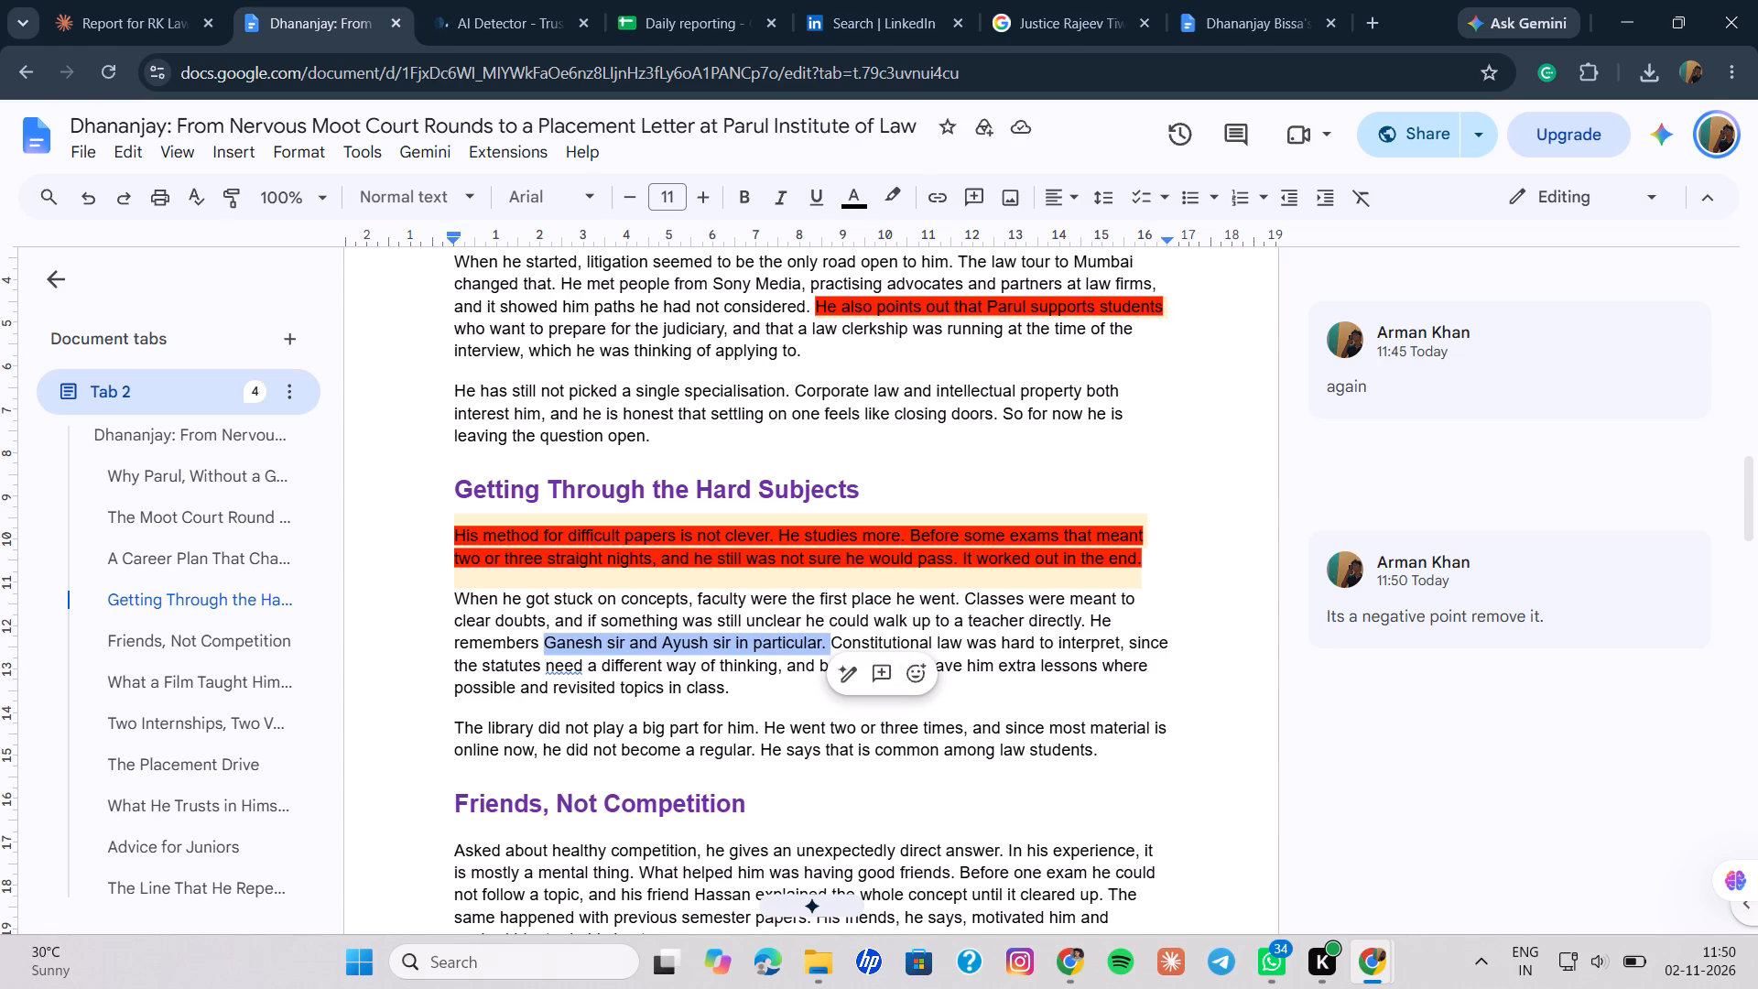
click(905, 199)
click(918, 299)
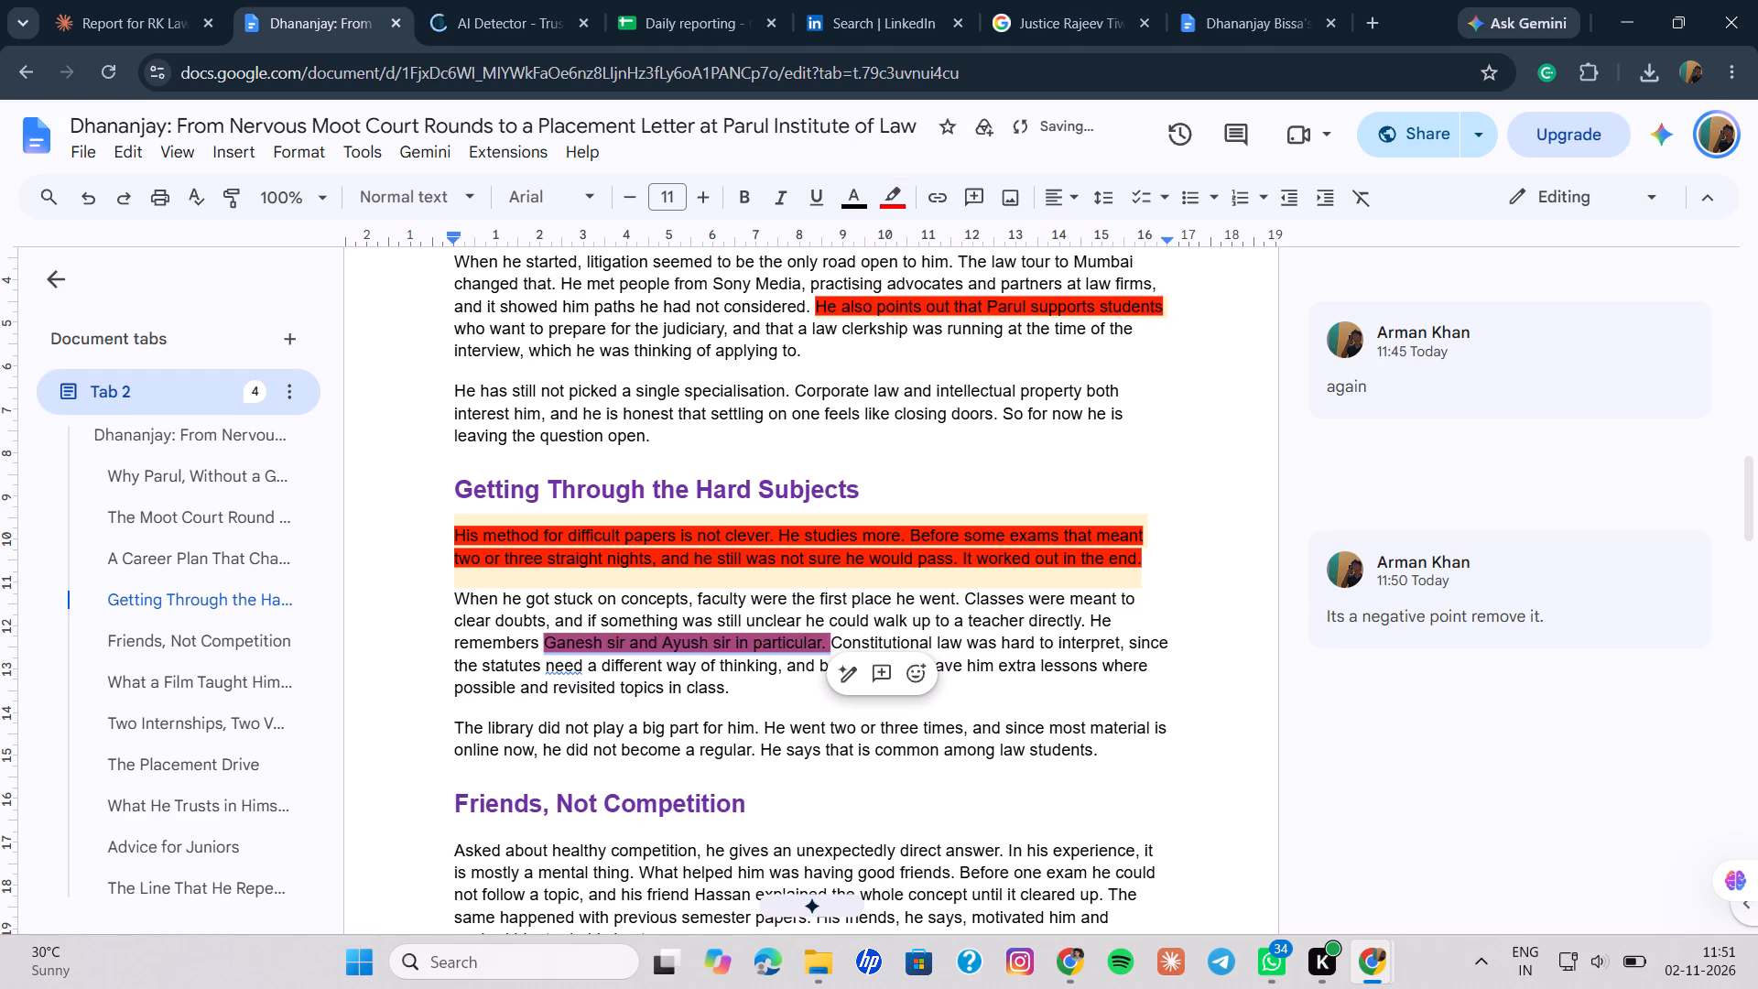
Attach a comment containing only "." to the highlighted phrase naming the two teachers.
click(967, 191)
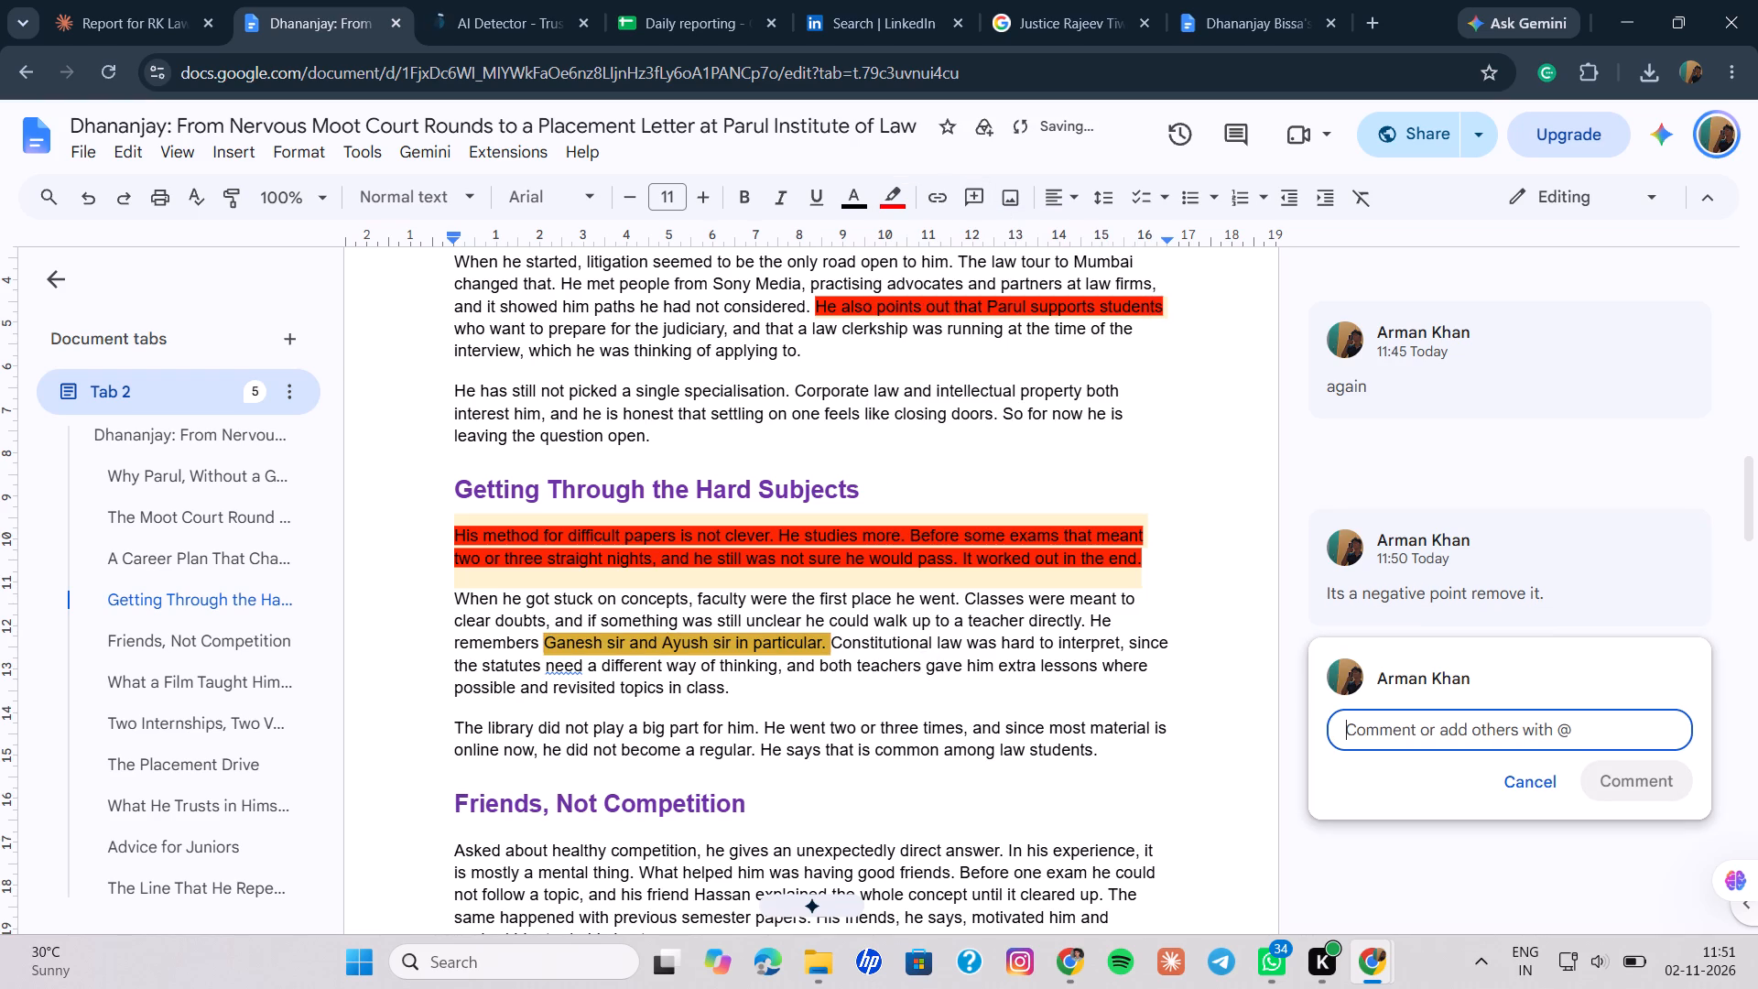
key(period)
click(1598, 766)
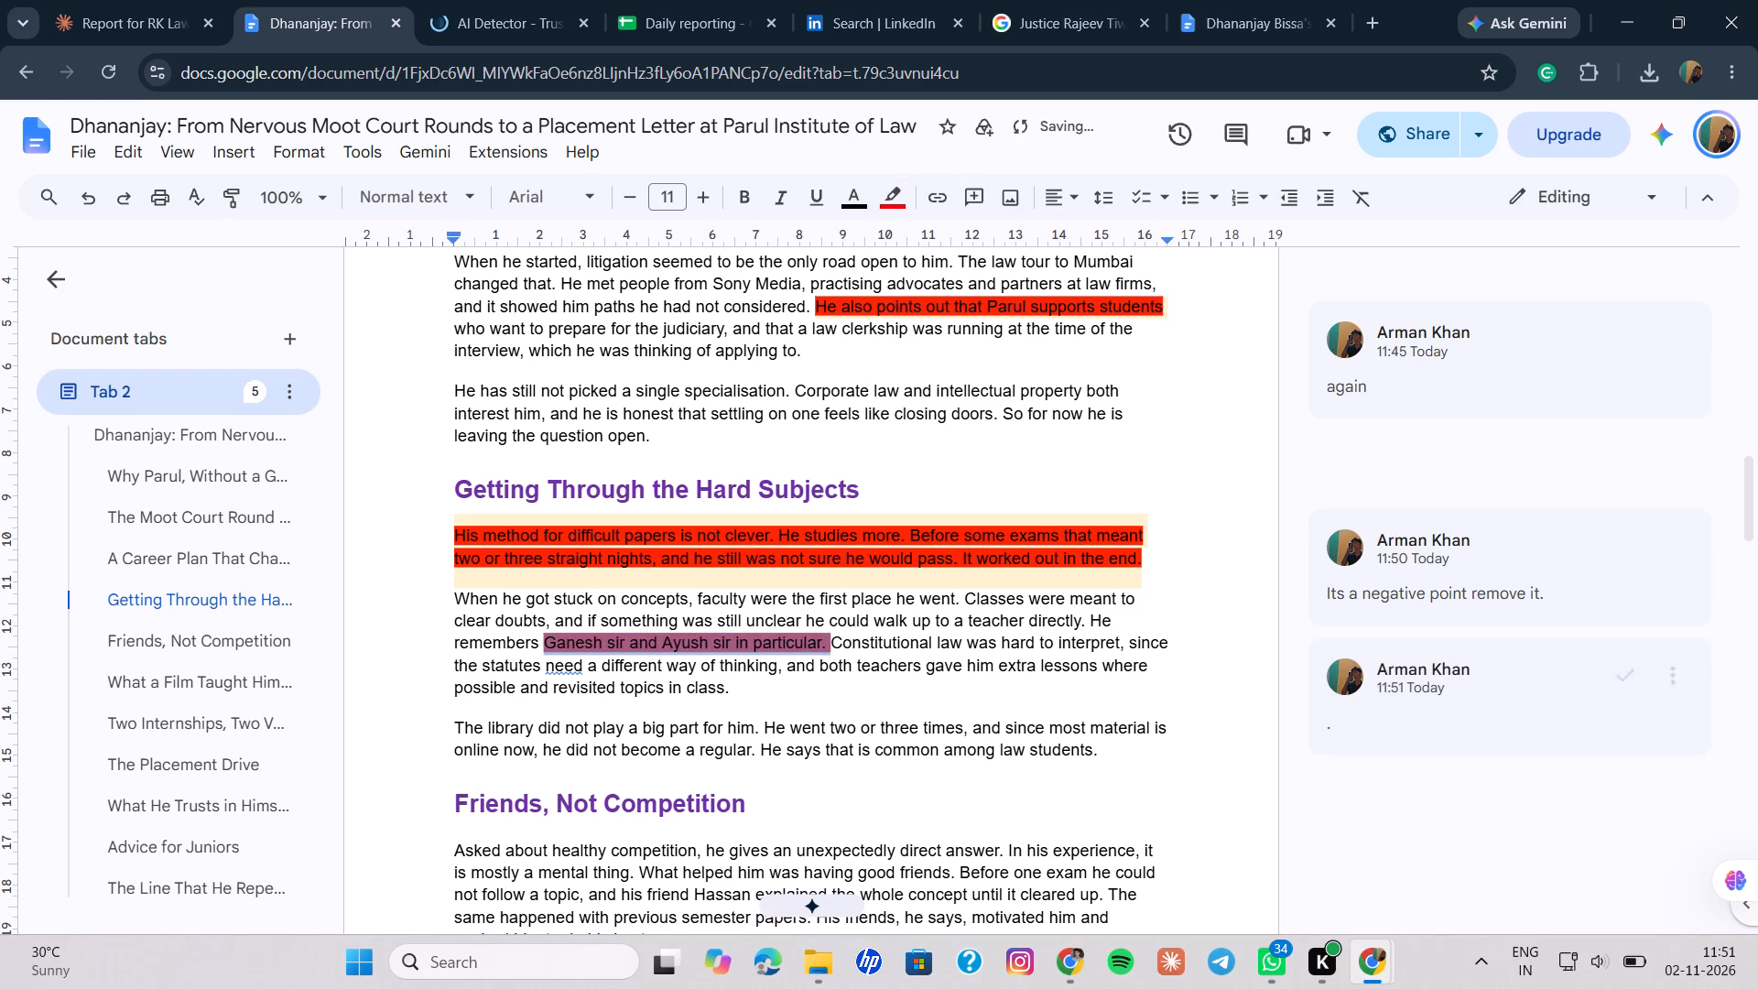
Highlight the whole paragraph starting "The library did not play a big part for him" in red.
click(991, 723)
click(678, 723)
scroll(757, 723, down, 1)
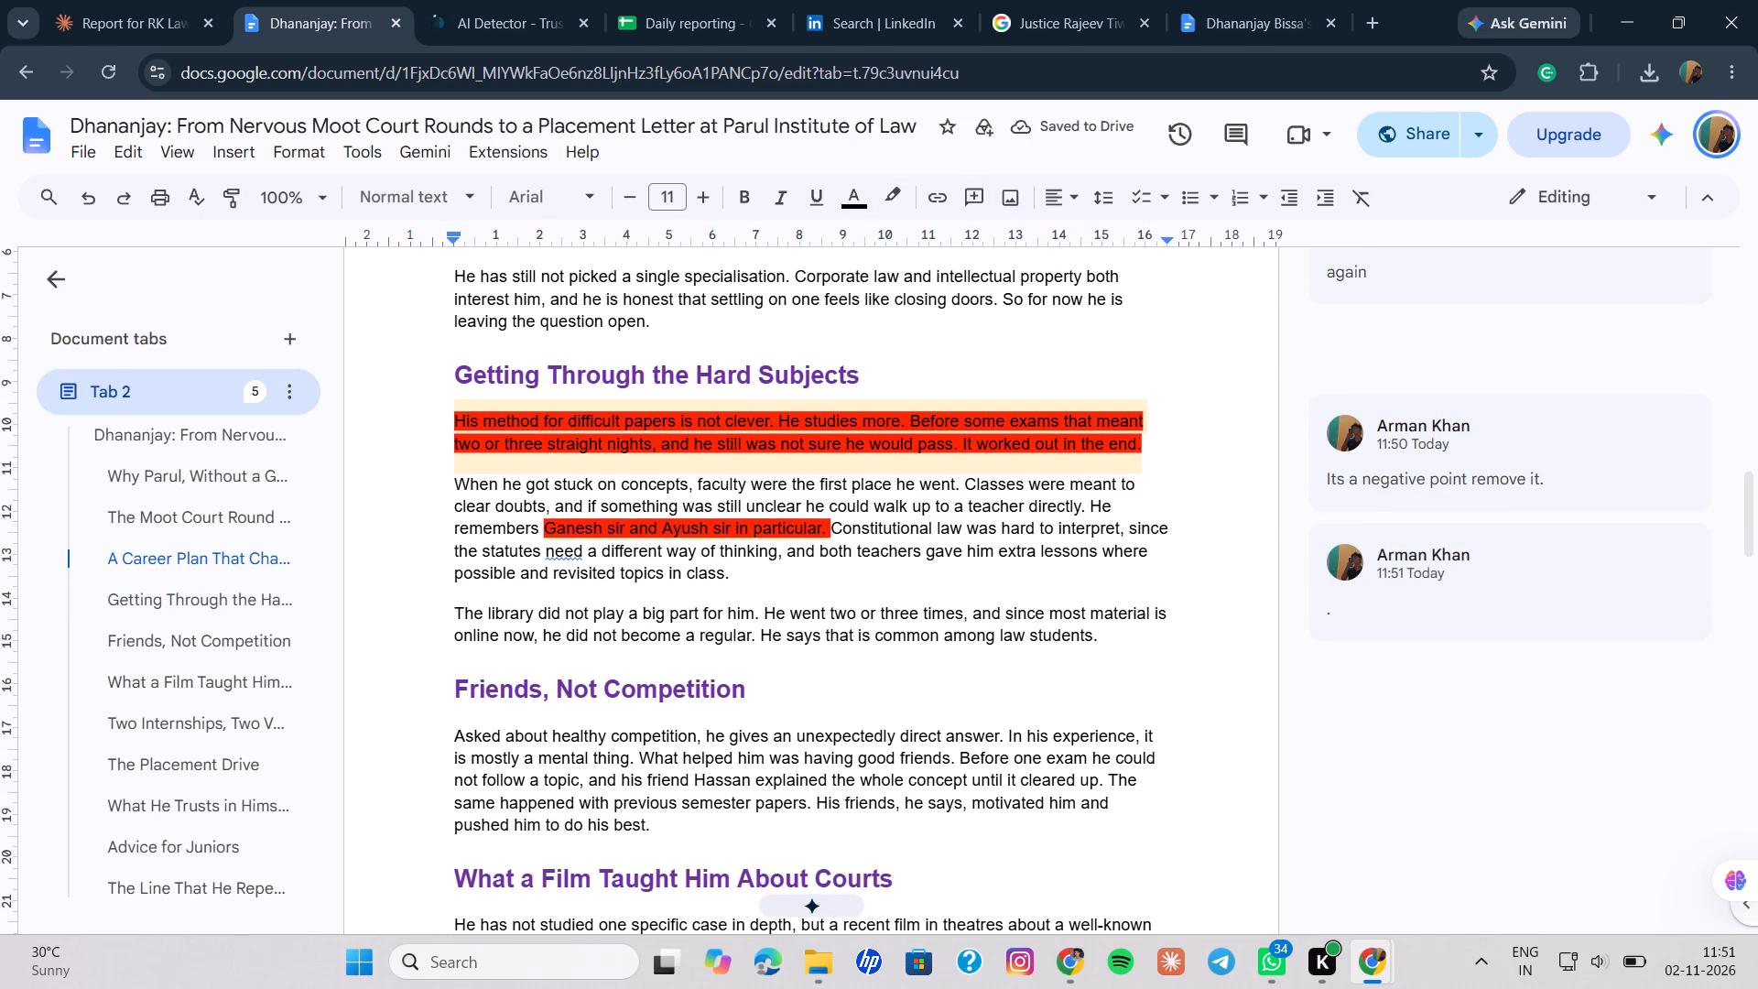
drag(445, 614, 966, 618)
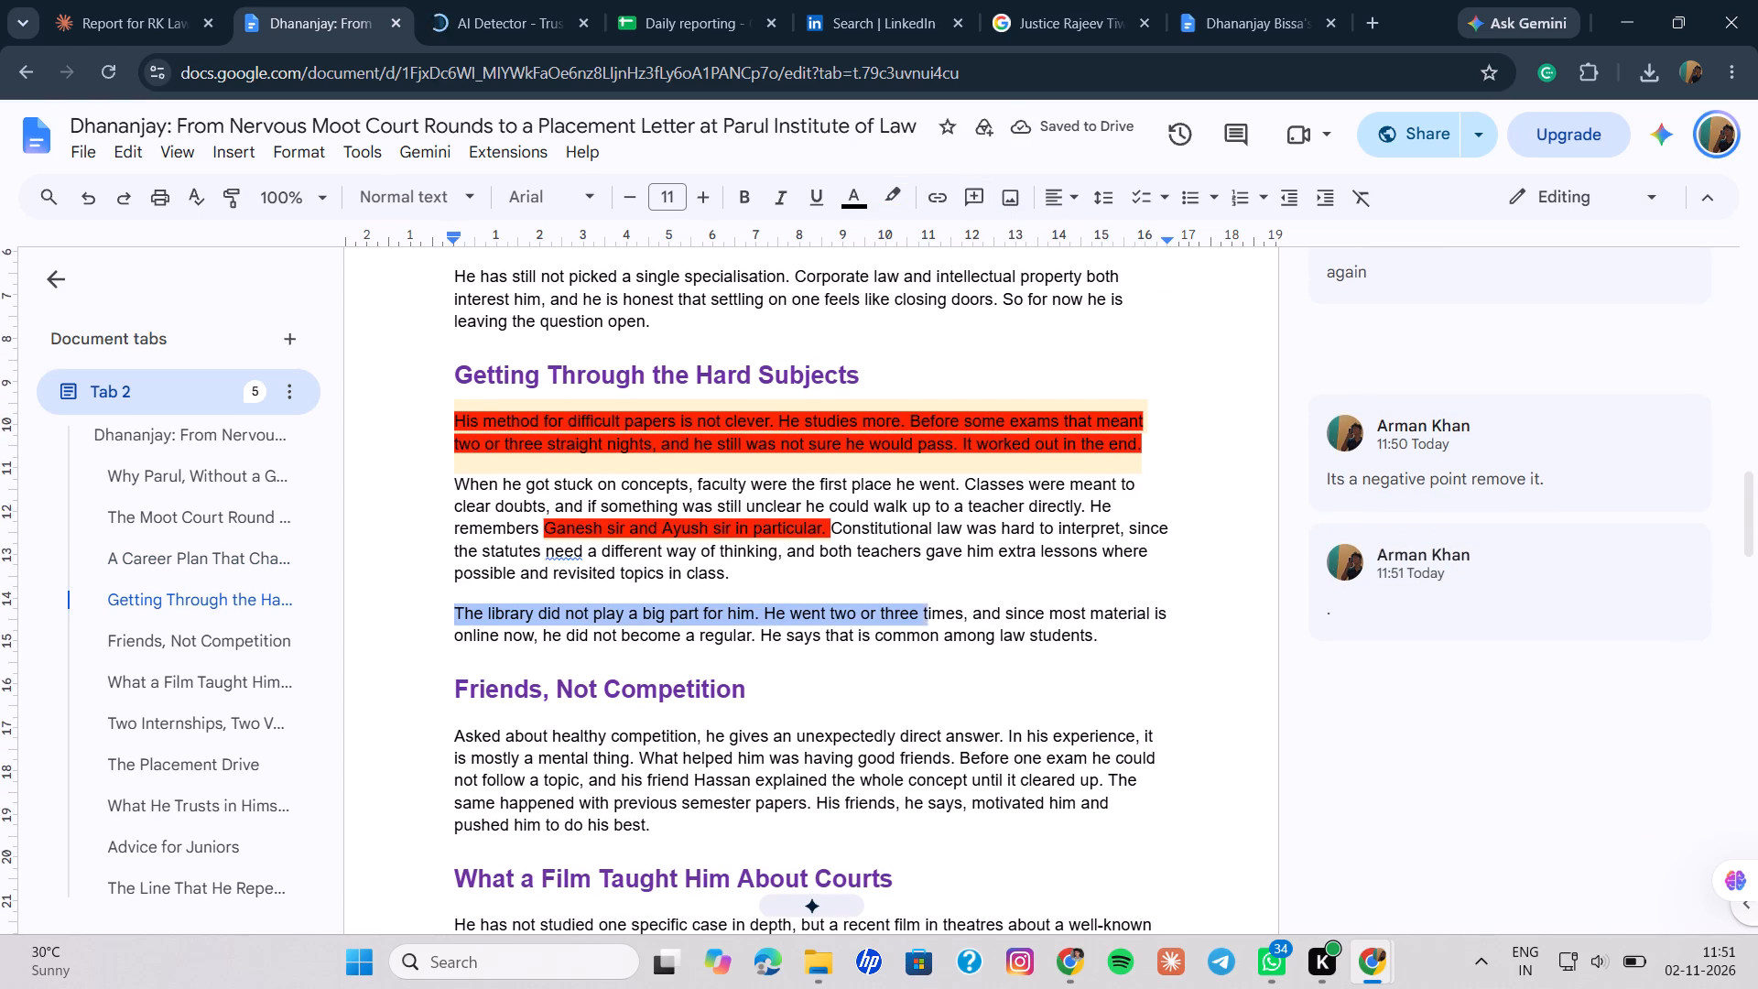
drag(966, 618, 1044, 655)
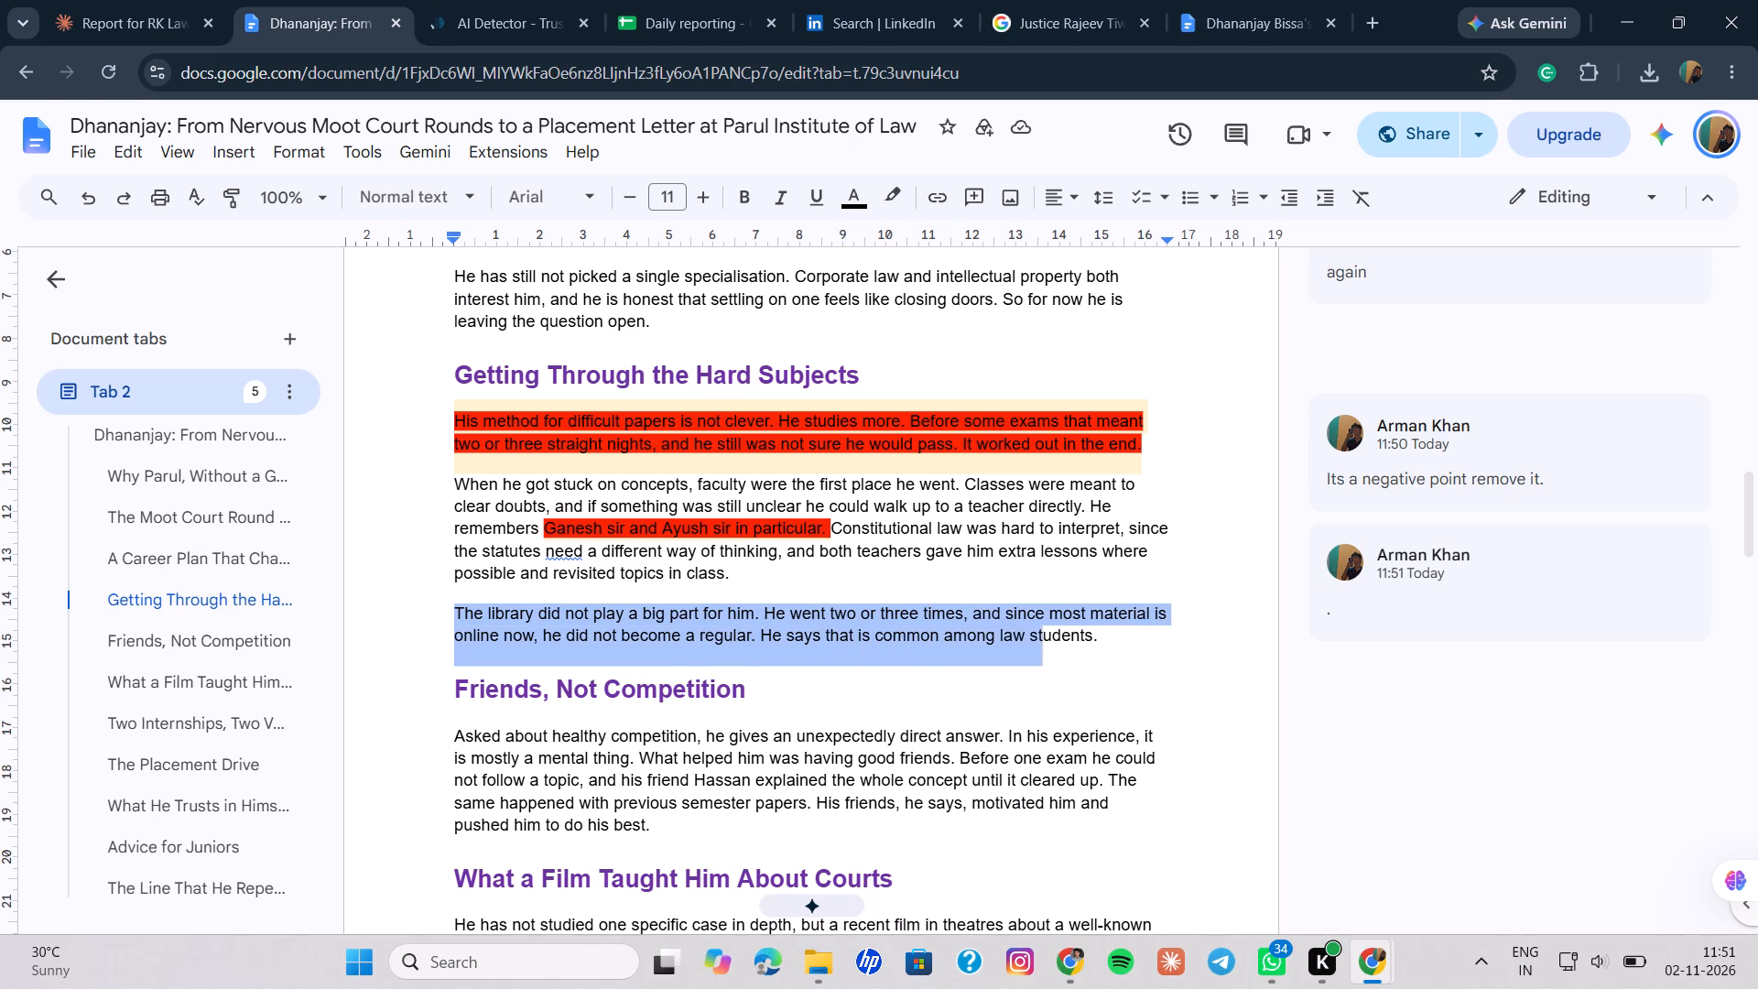
drag(1044, 655, 1104, 642)
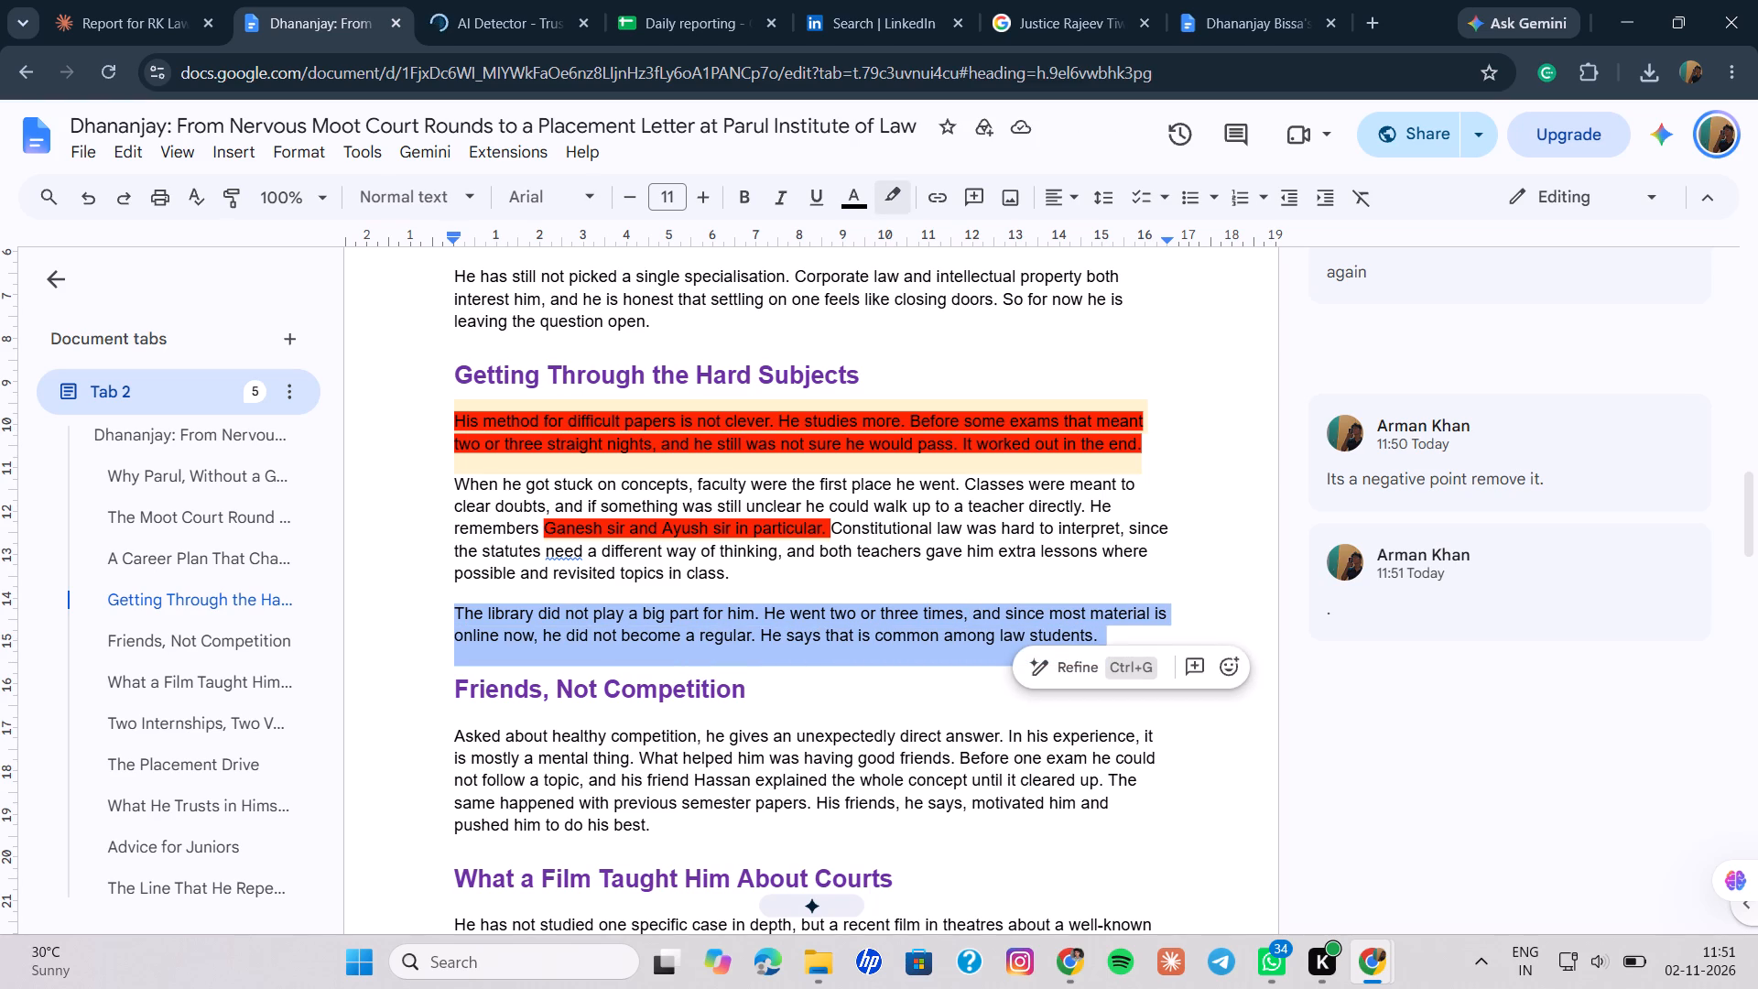
click(882, 198)
click(917, 299)
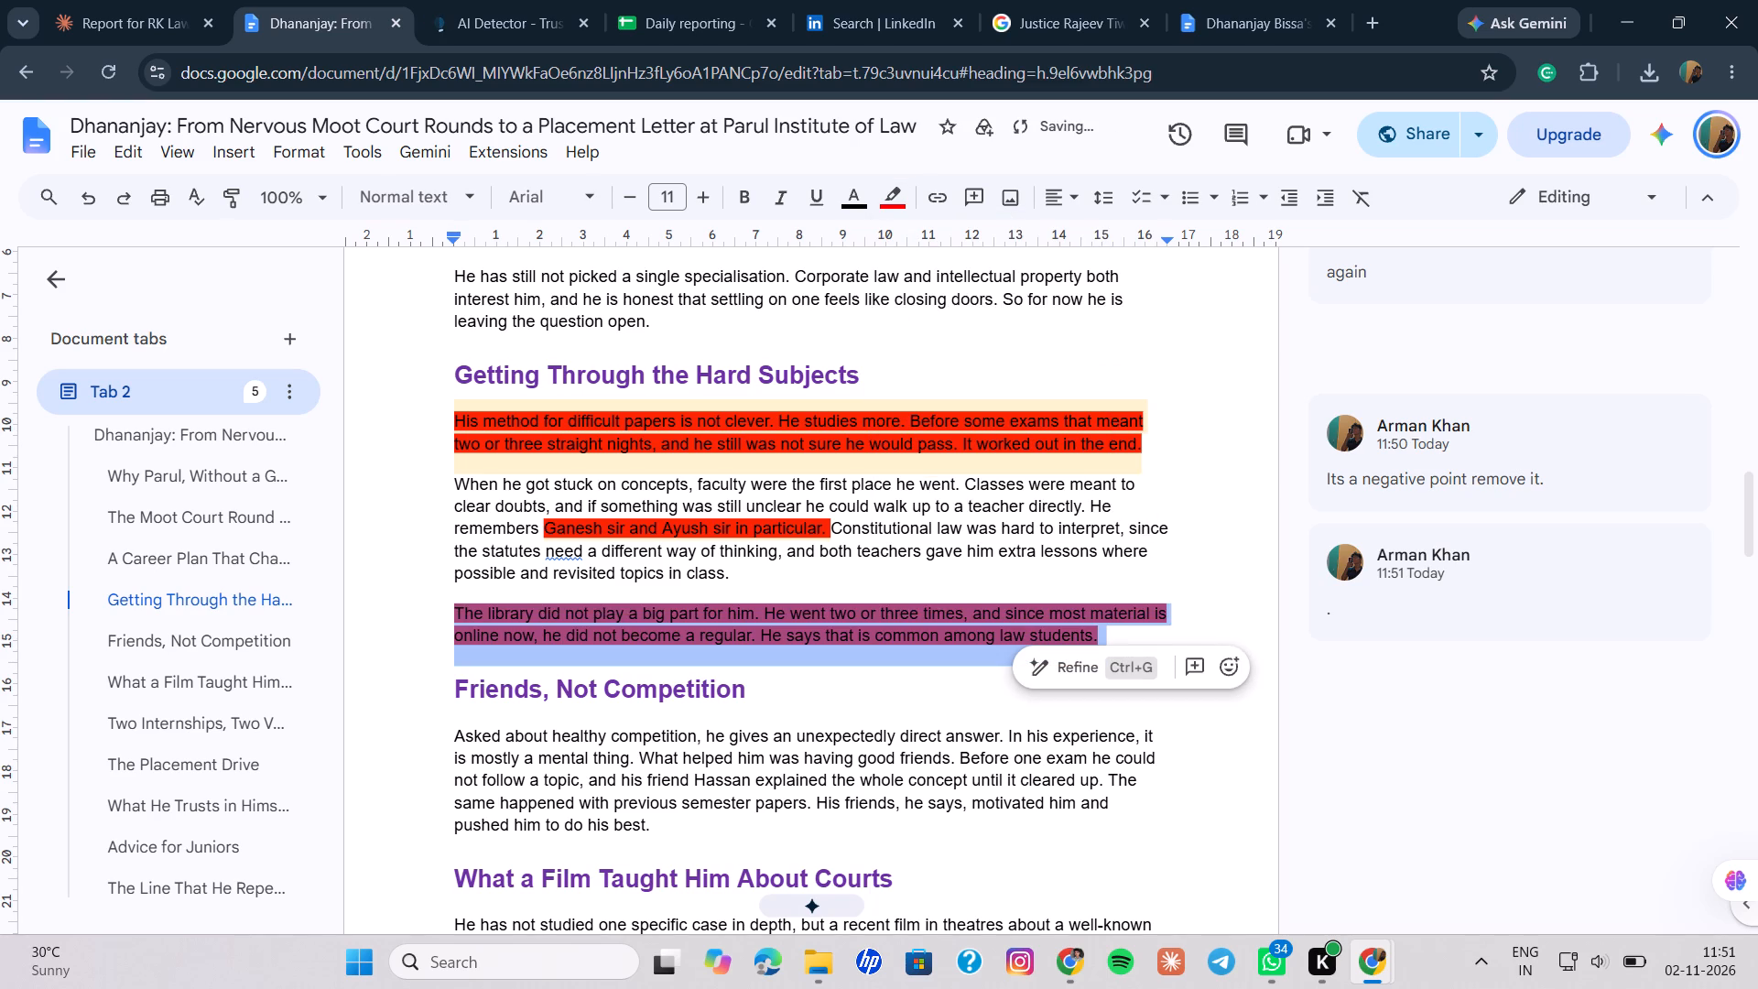
Comment on the library paragraph: "Reframe it. directly saying that the library didnt play a big role is negative again".
drag(1184, 663, 1136, 725)
click(973, 194)
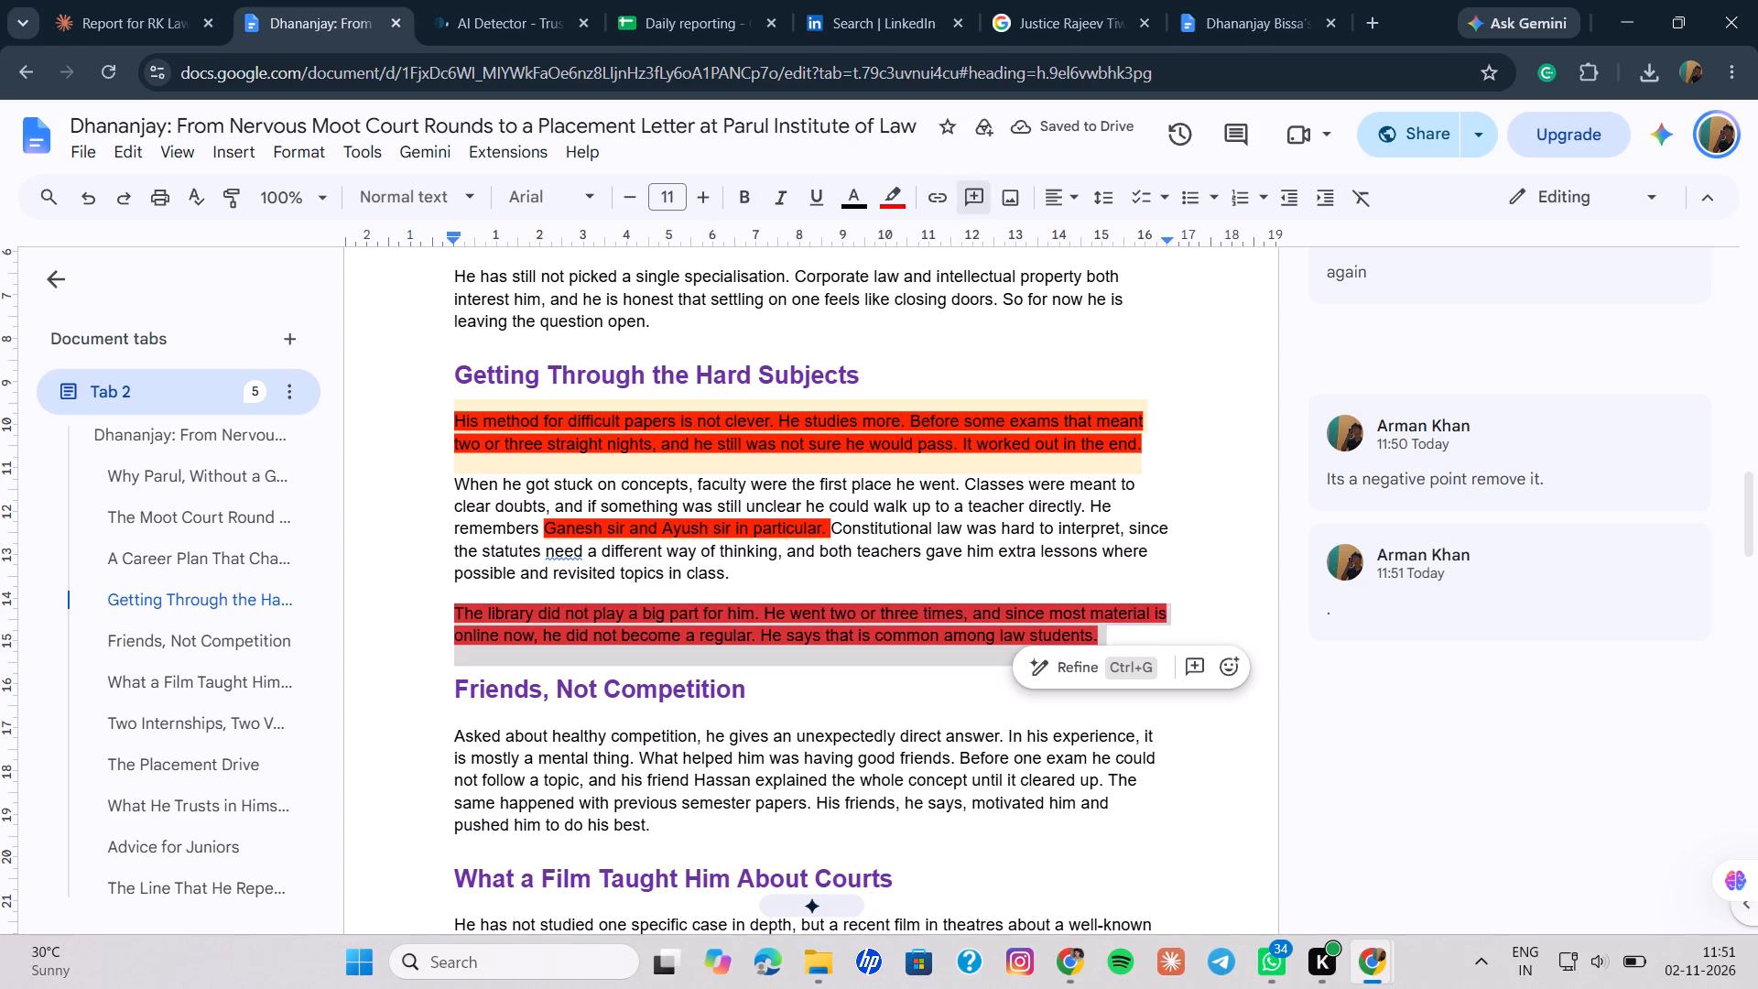
text(Reframe it.)
key(space)
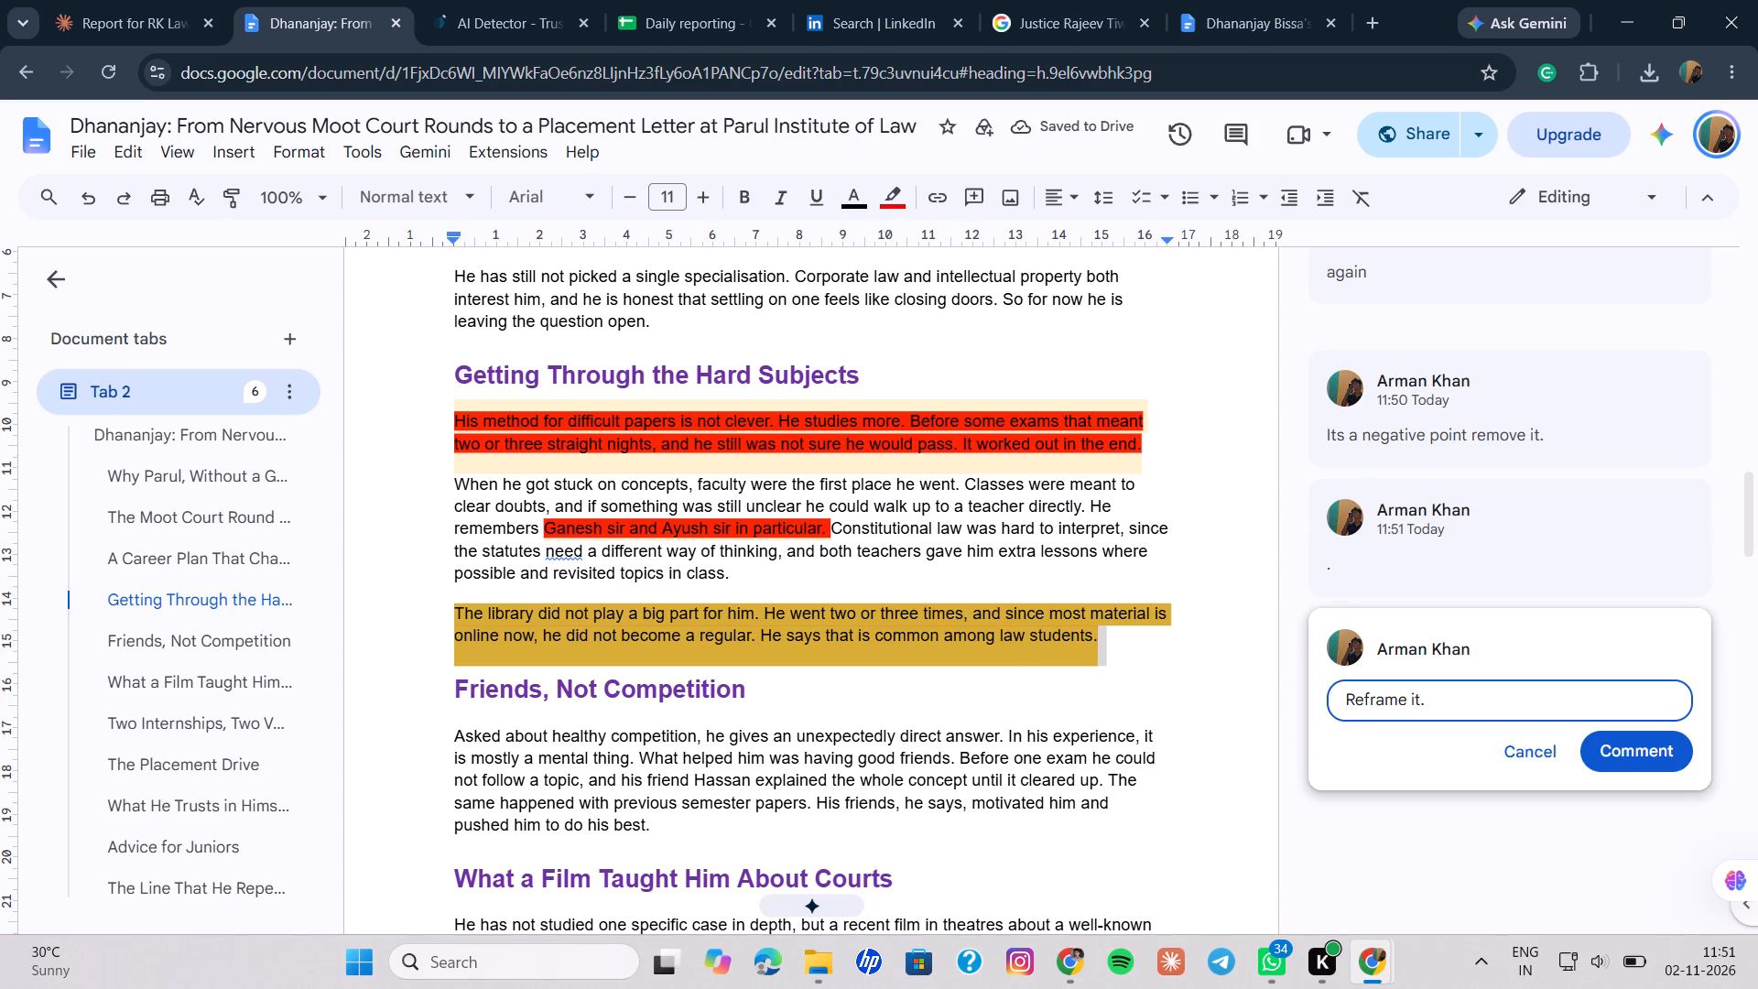
text(dird)
key(BackSpace)
text(ectly saying that thr l)
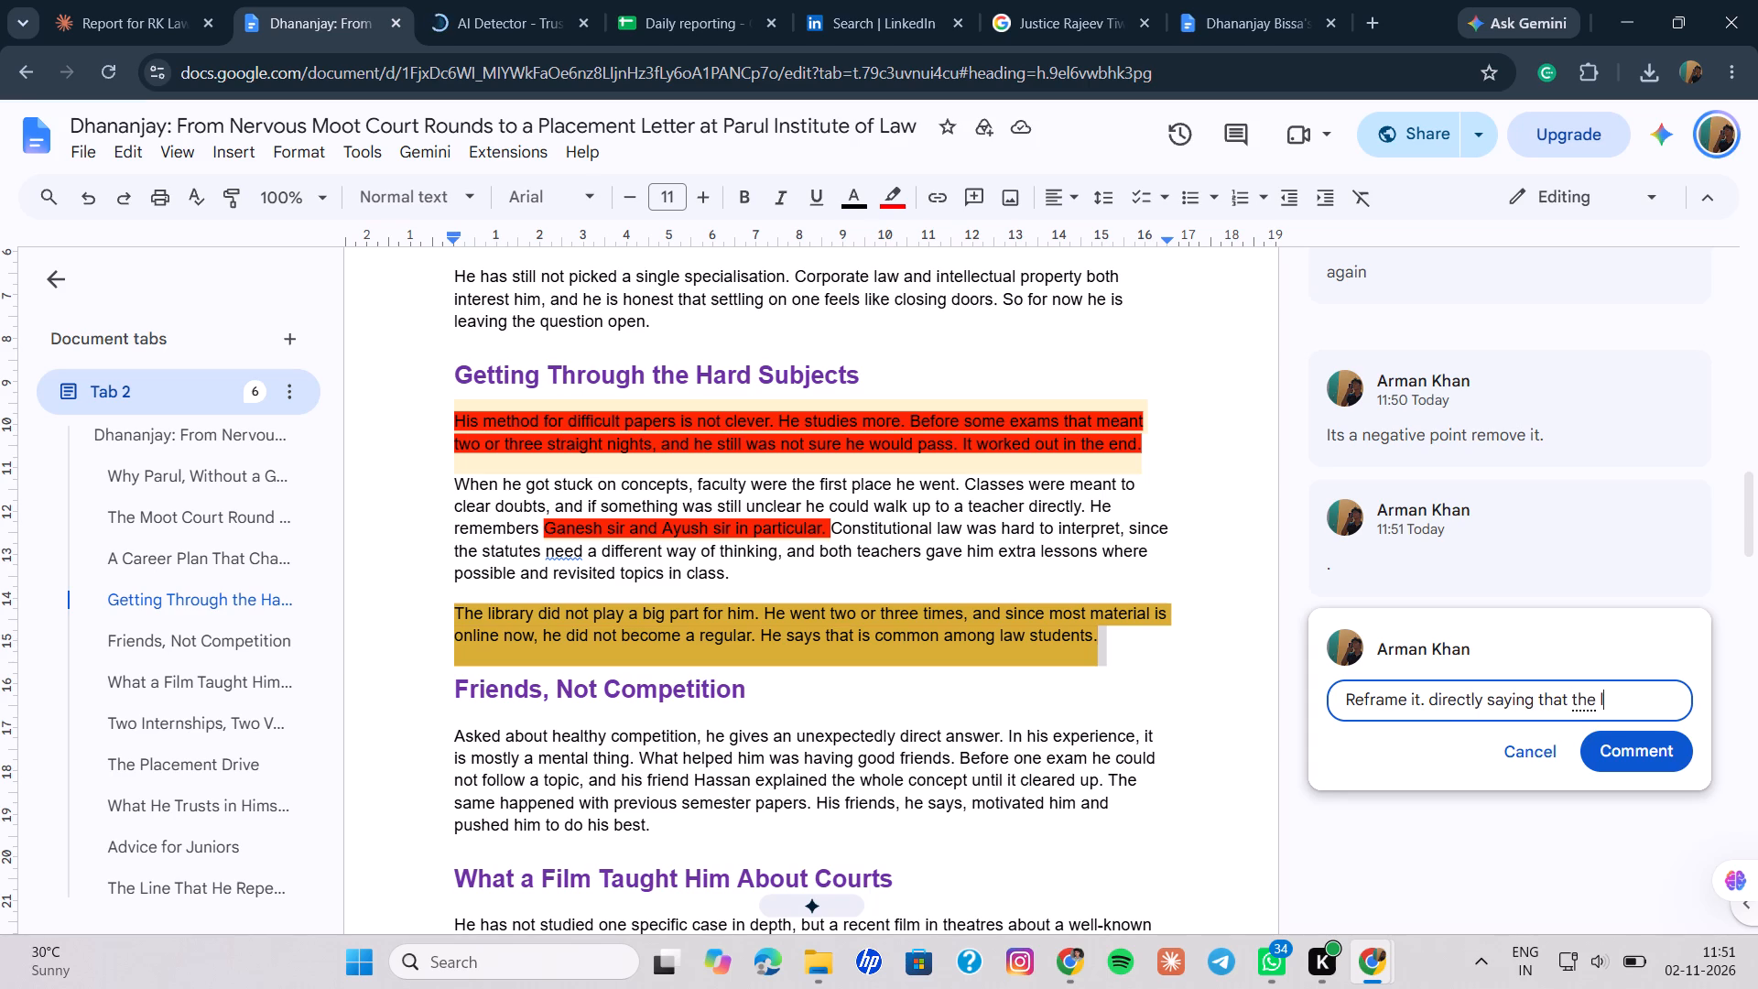
text(ibrary didn)
text(t play a big role is)
key(space)
key(e)
key(BackSpace)
text(negative again)
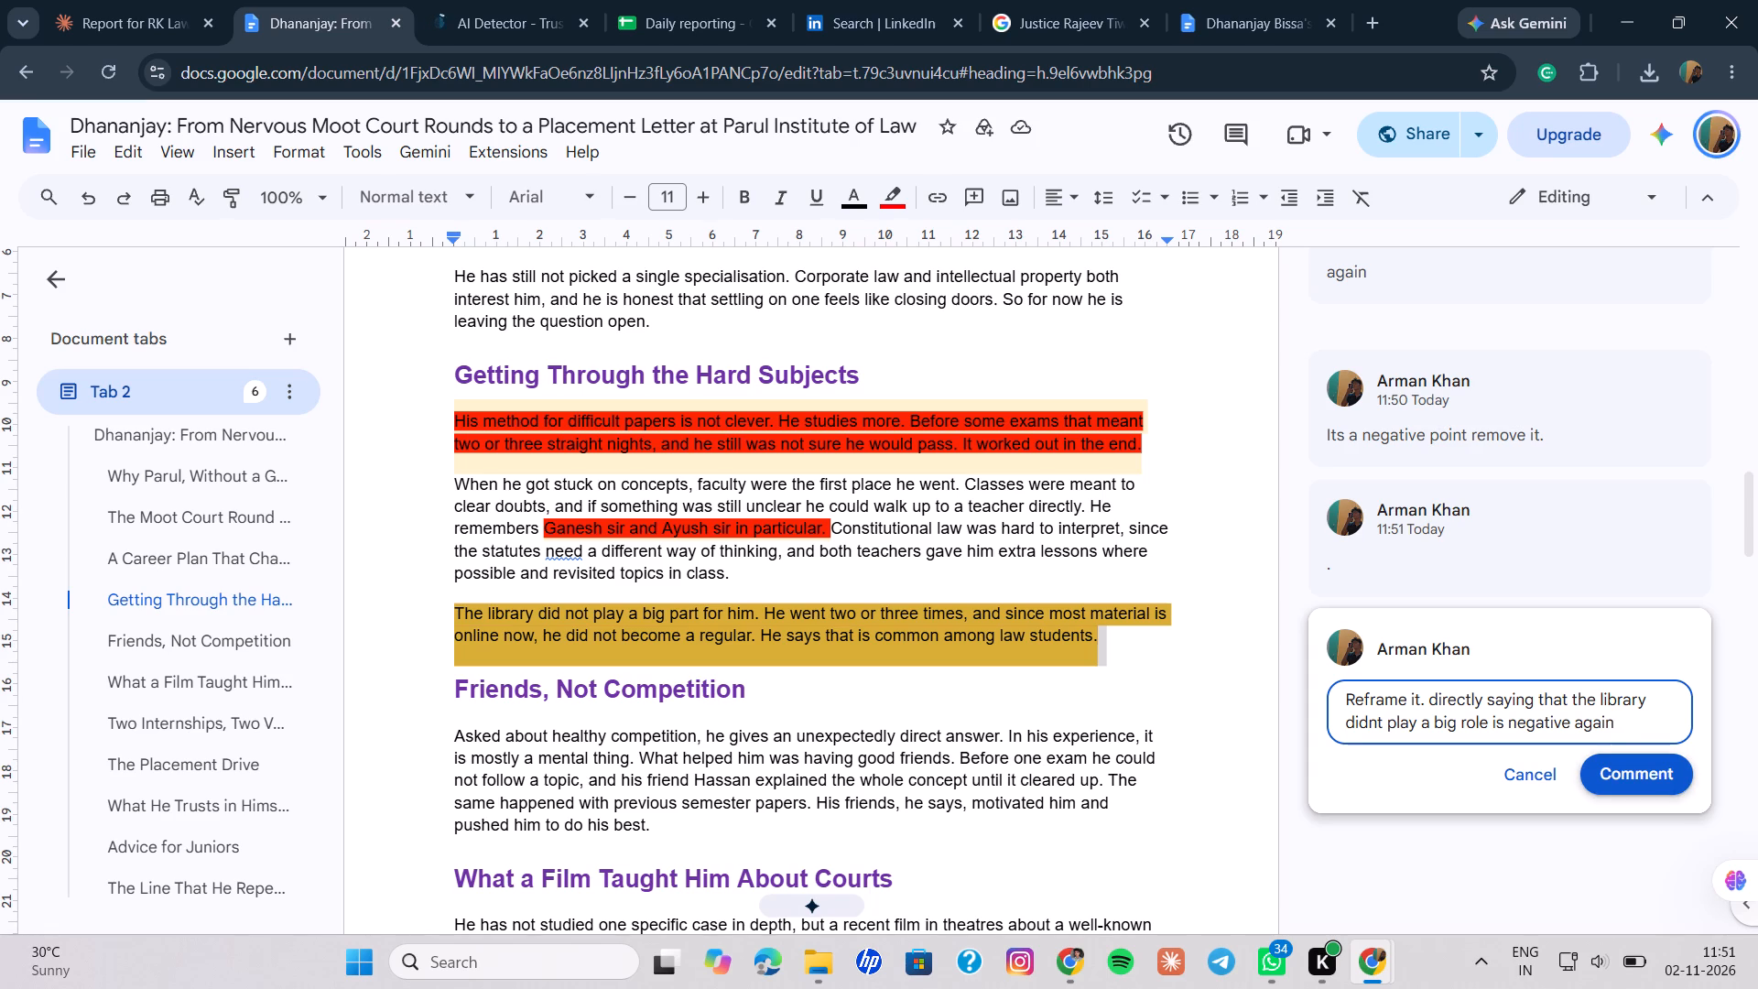
click(1644, 782)
click(1167, 643)
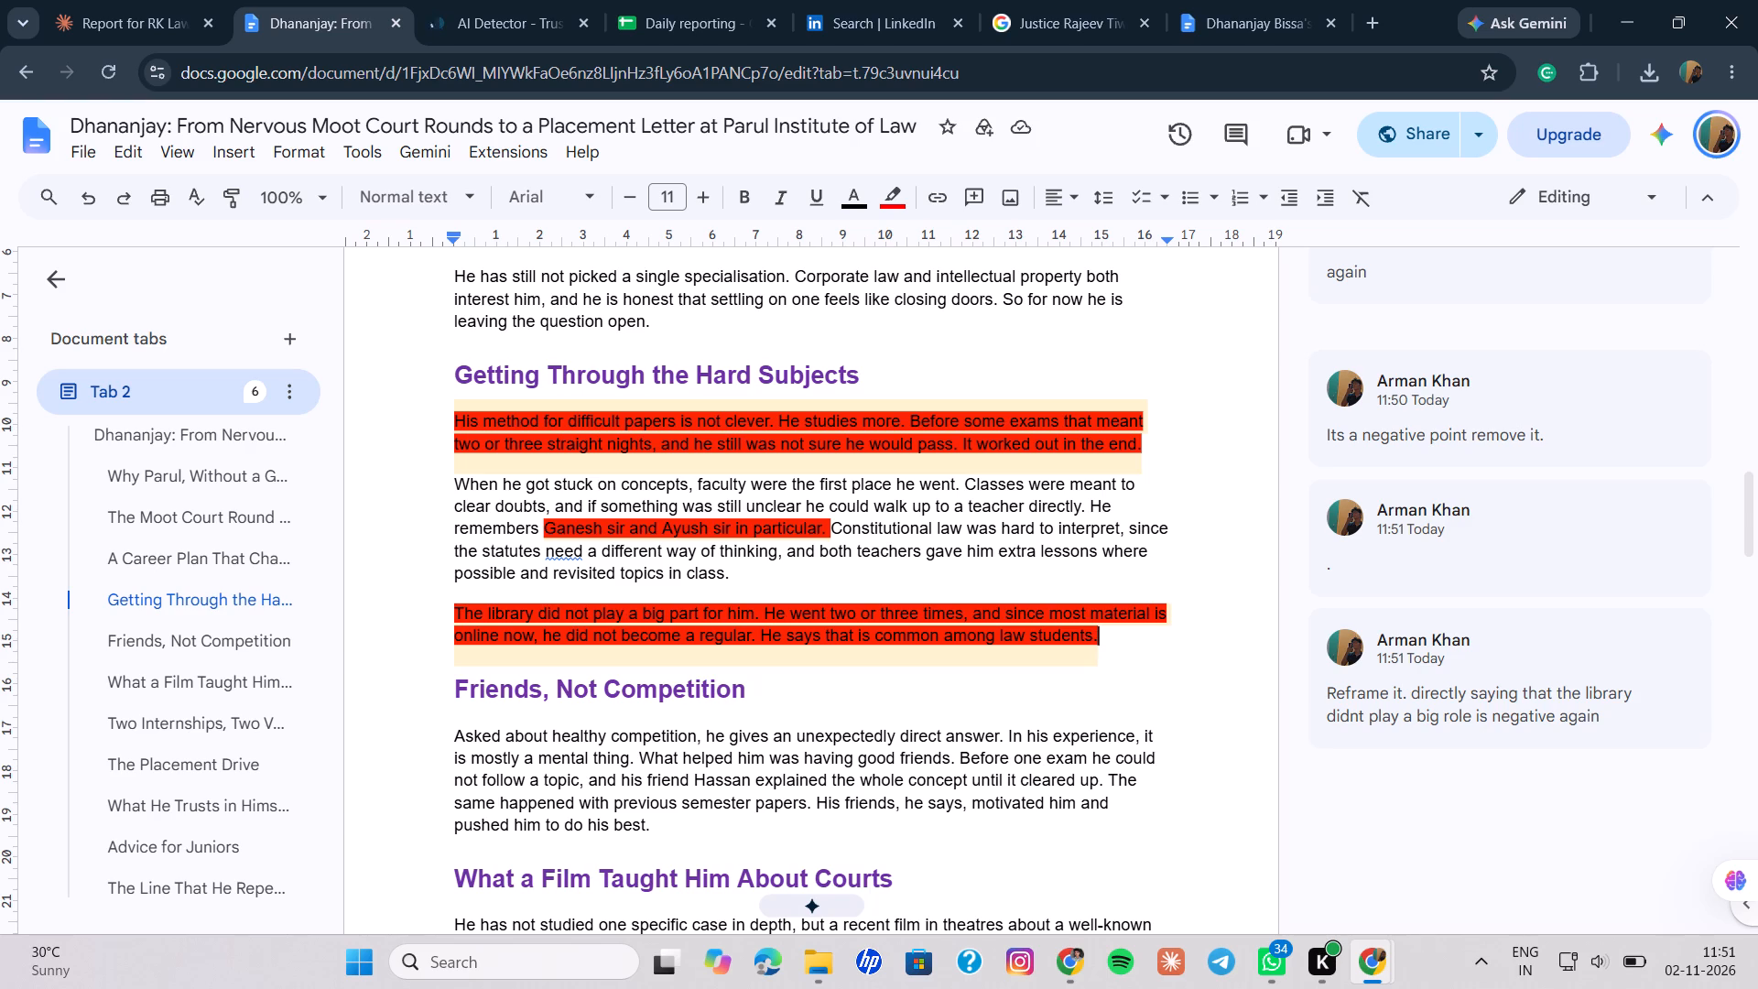
Read through the "Friends, Not Competition" paragraph, checking for passages that need marking.
scroll(993, 751, down, 1)
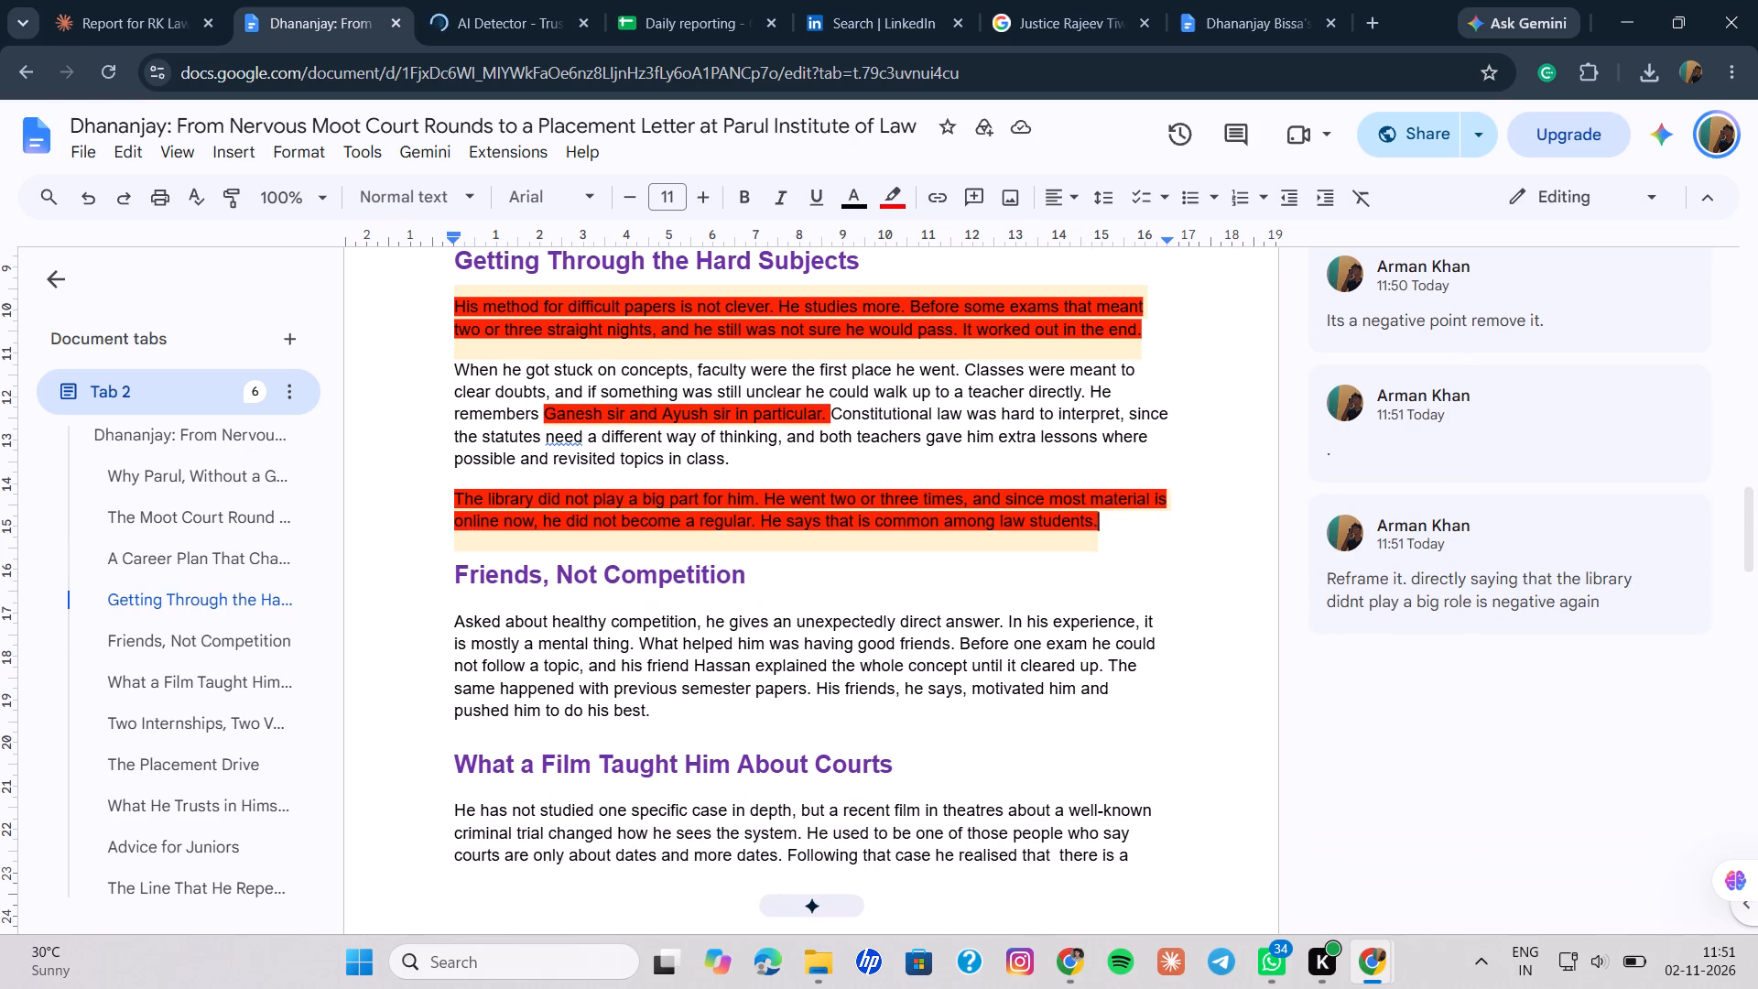
click(624, 634)
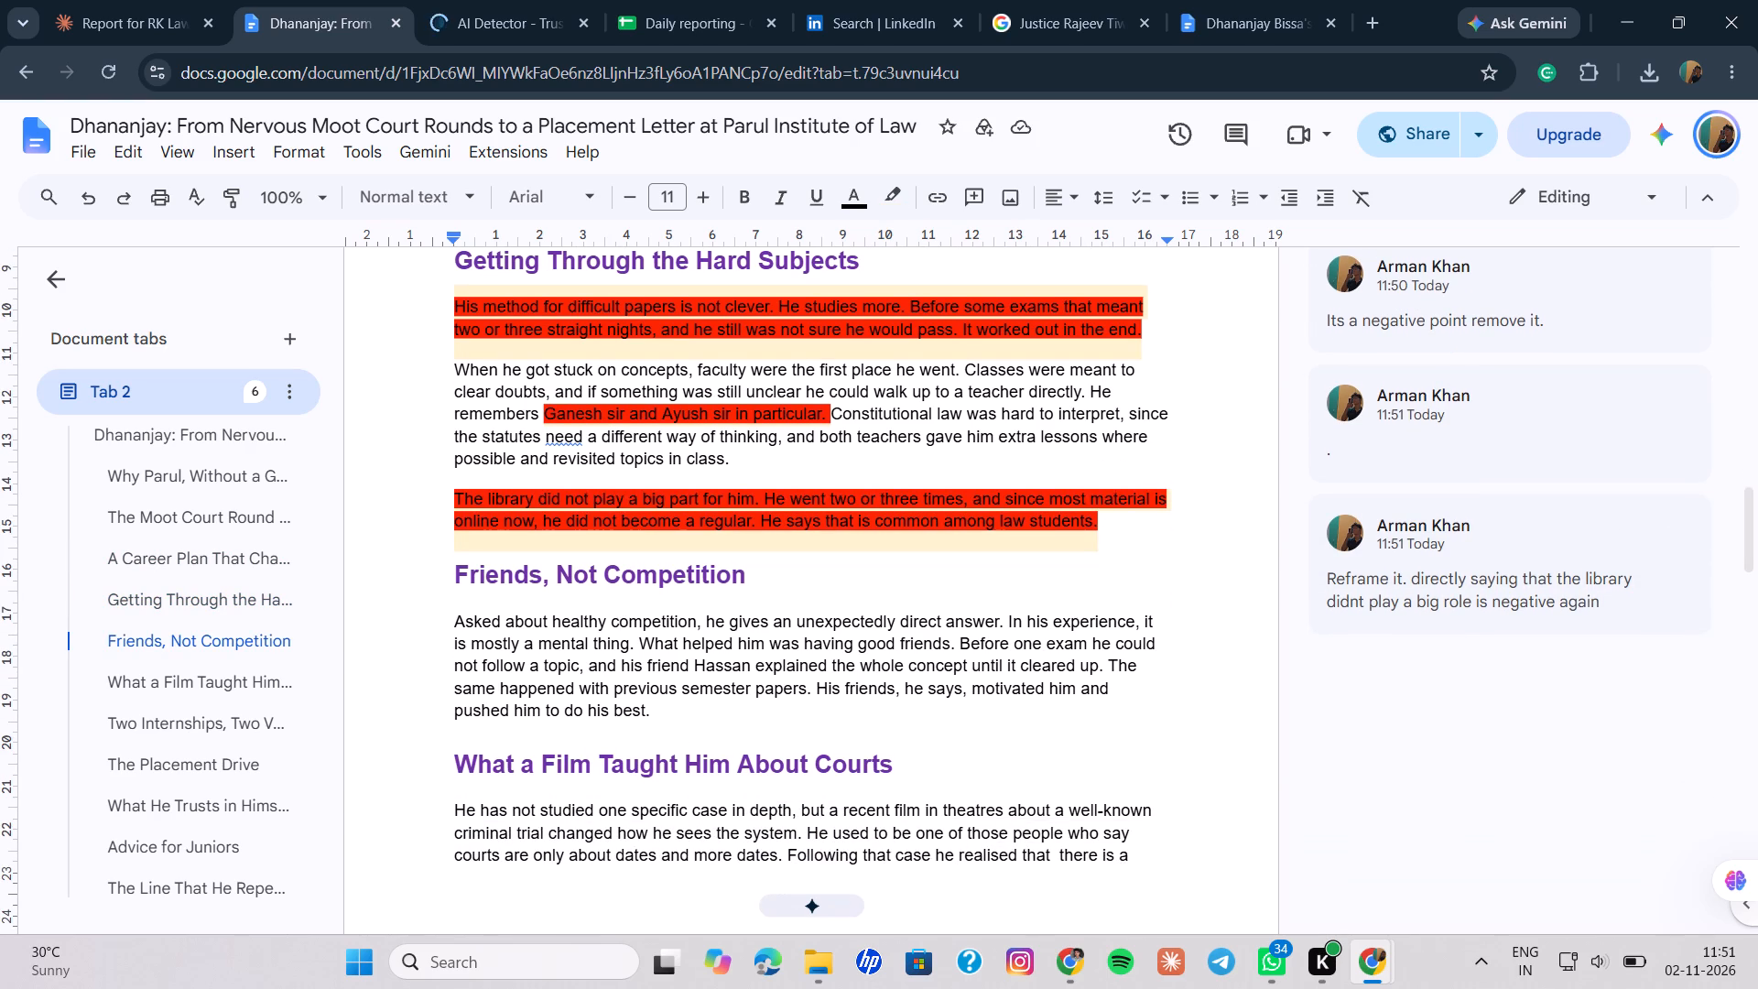
click(432, 640)
click(702, 624)
click(960, 624)
click(1094, 624)
click(615, 647)
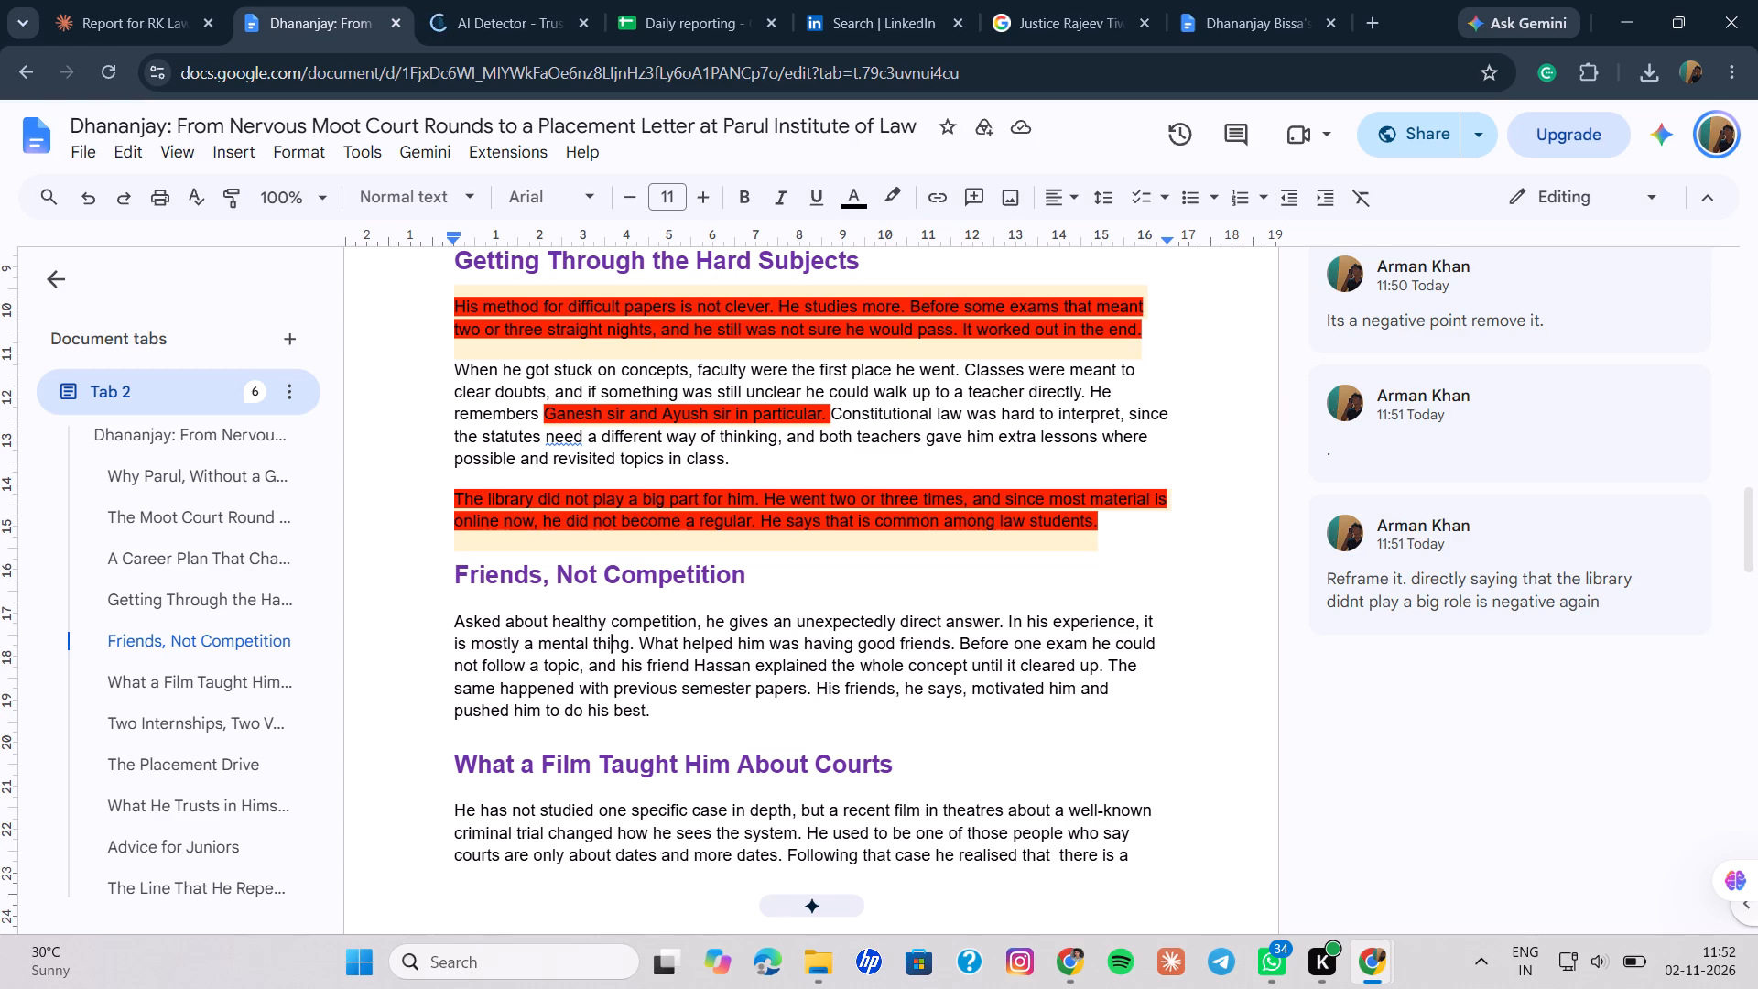
click(610, 657)
click(678, 644)
click(836, 644)
click(1024, 646)
drag(646, 690, 638, 691)
click(471, 689)
Highlight "his friend Hassan" in red in the "Friends, Not Competition" paragraph.
drag(751, 668, 615, 668)
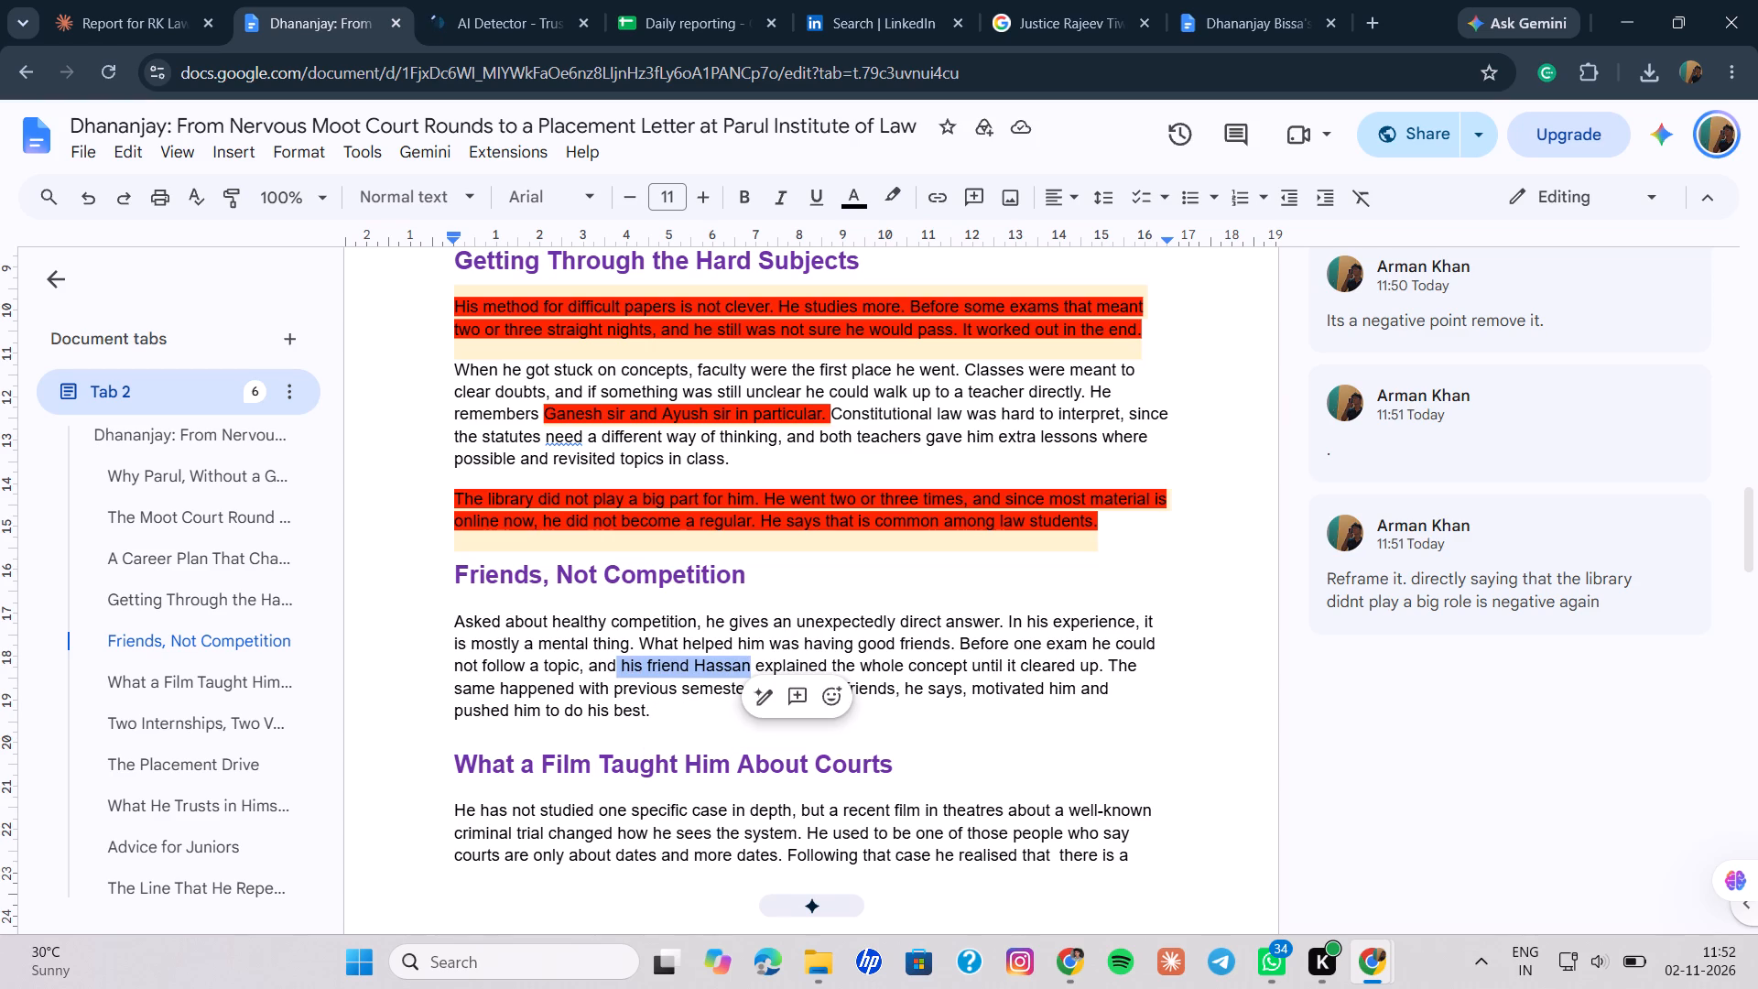
click(892, 201)
click(920, 295)
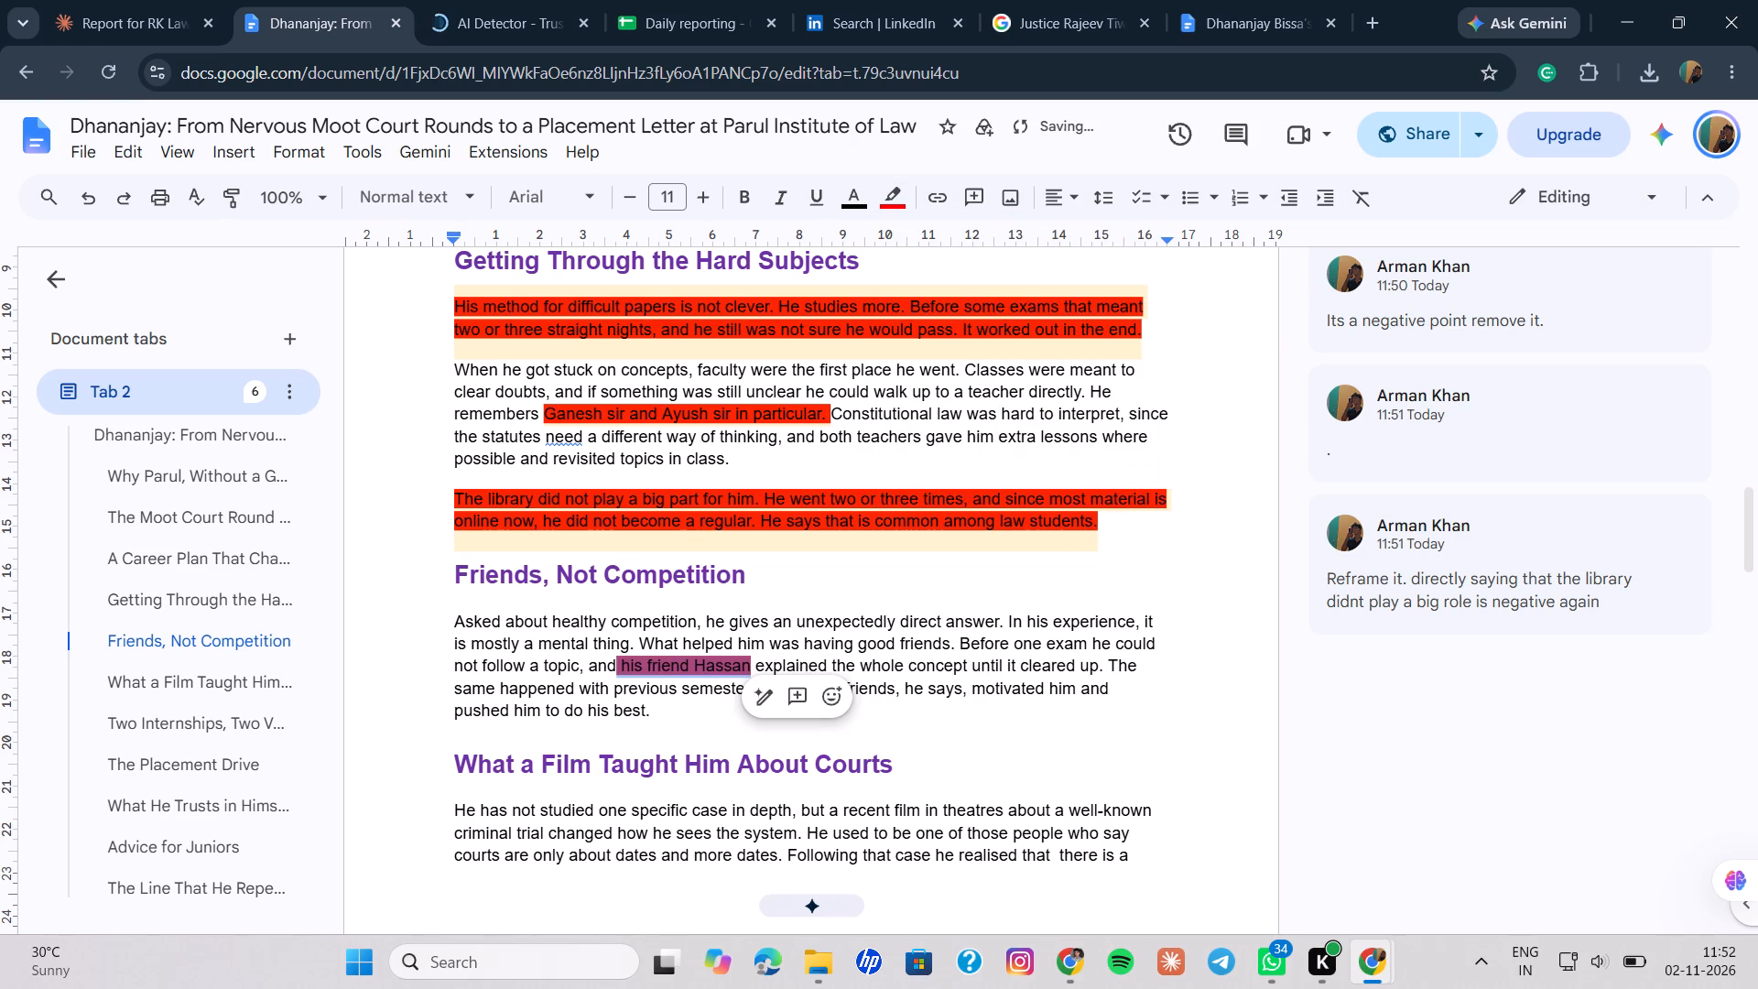
Attach a comment containing only "." to the highlighted phrase naming the friend.
click(980, 193)
key(period)
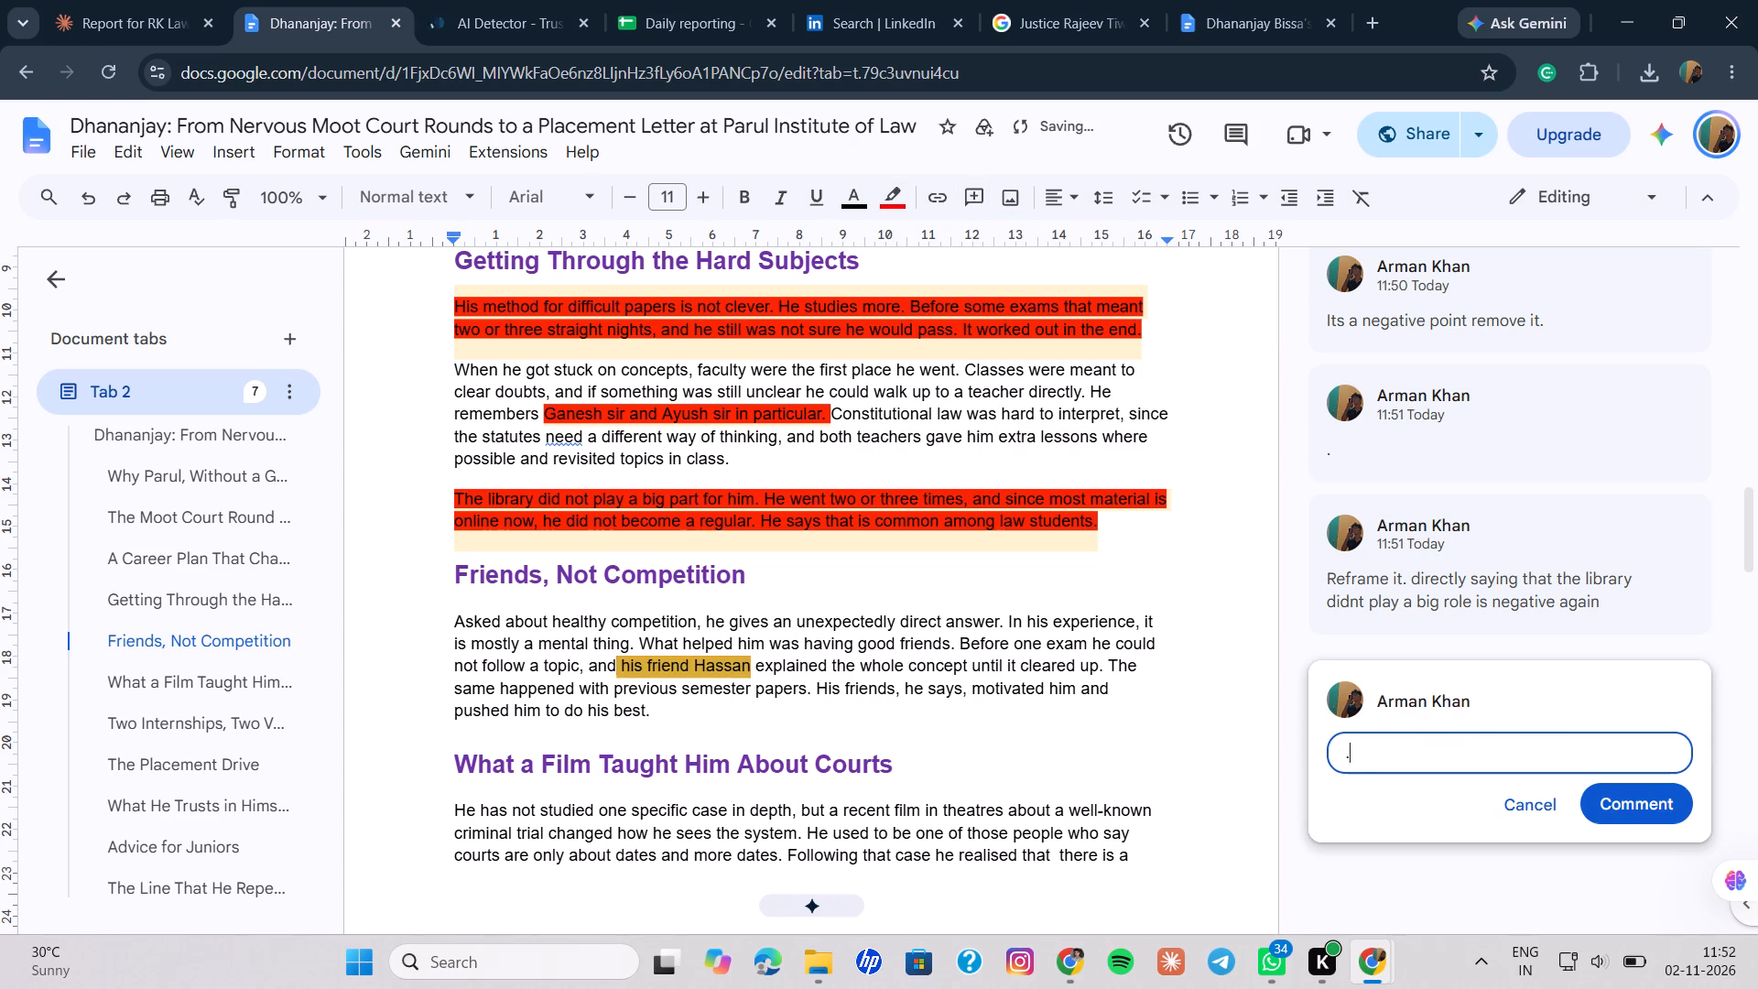
click(1617, 783)
click(782, 671)
Read the start of the "What a Film Taught Him About Courts" section.
scroll(782, 670, down, 1)
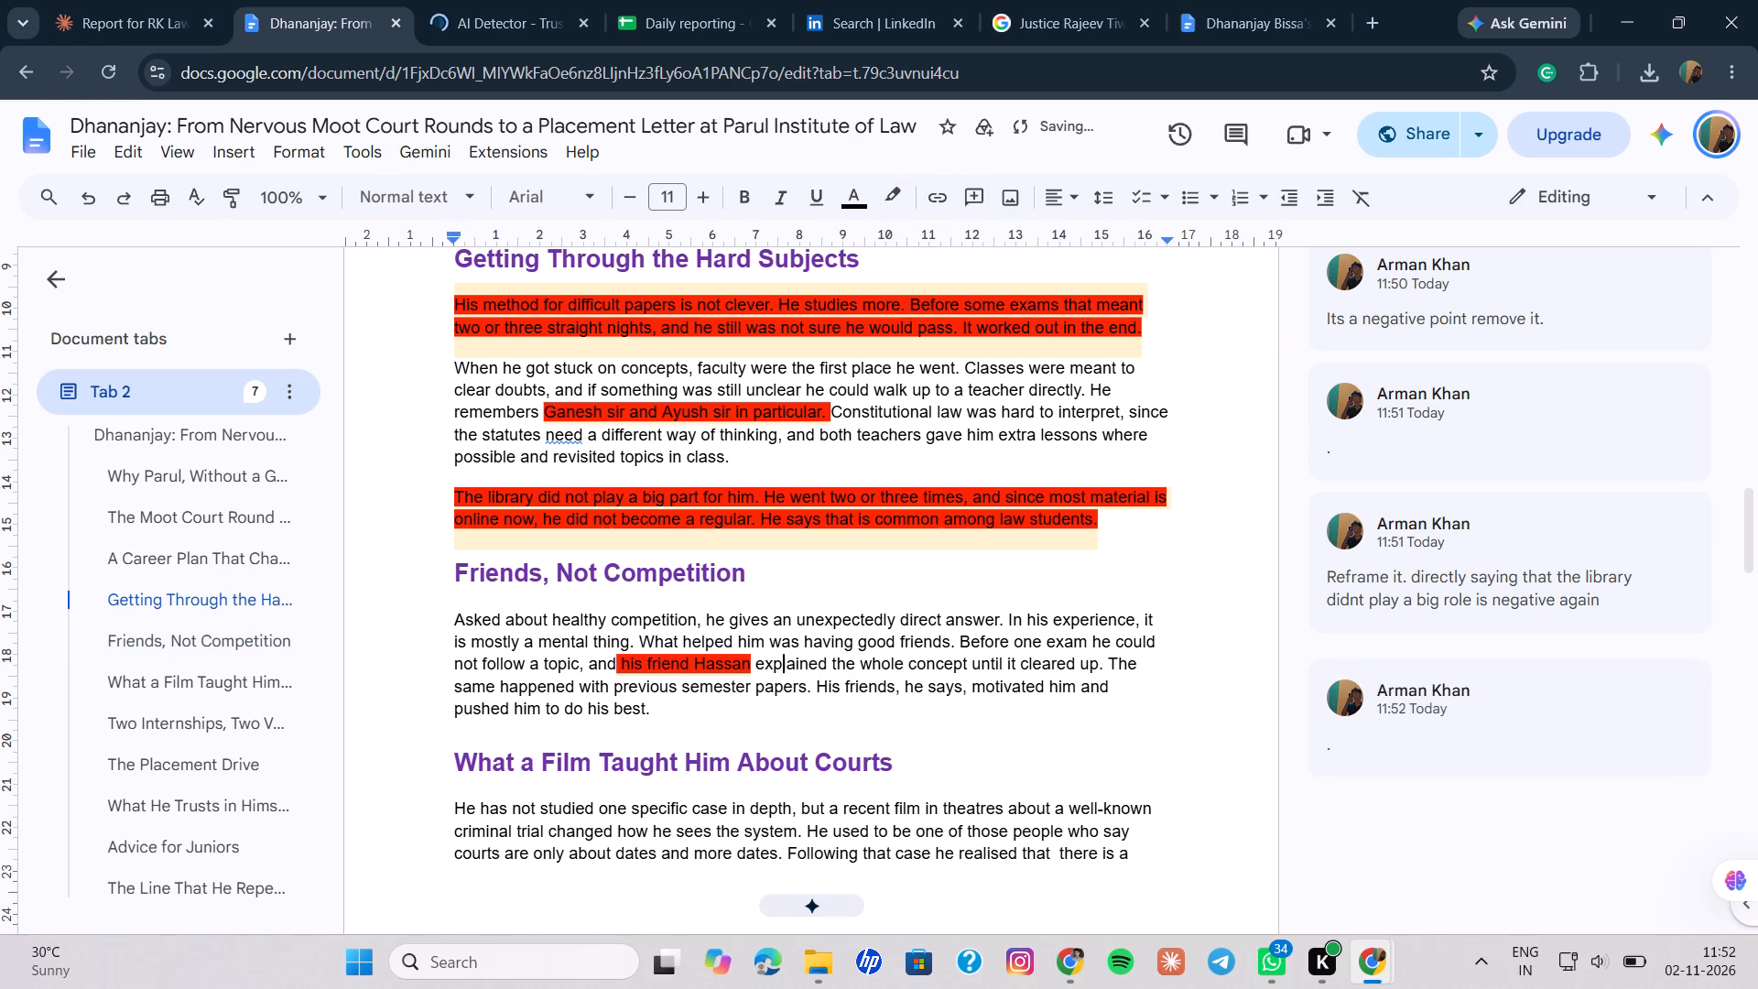
scroll(777, 671, down, 1)
click(518, 610)
click(884, 625)
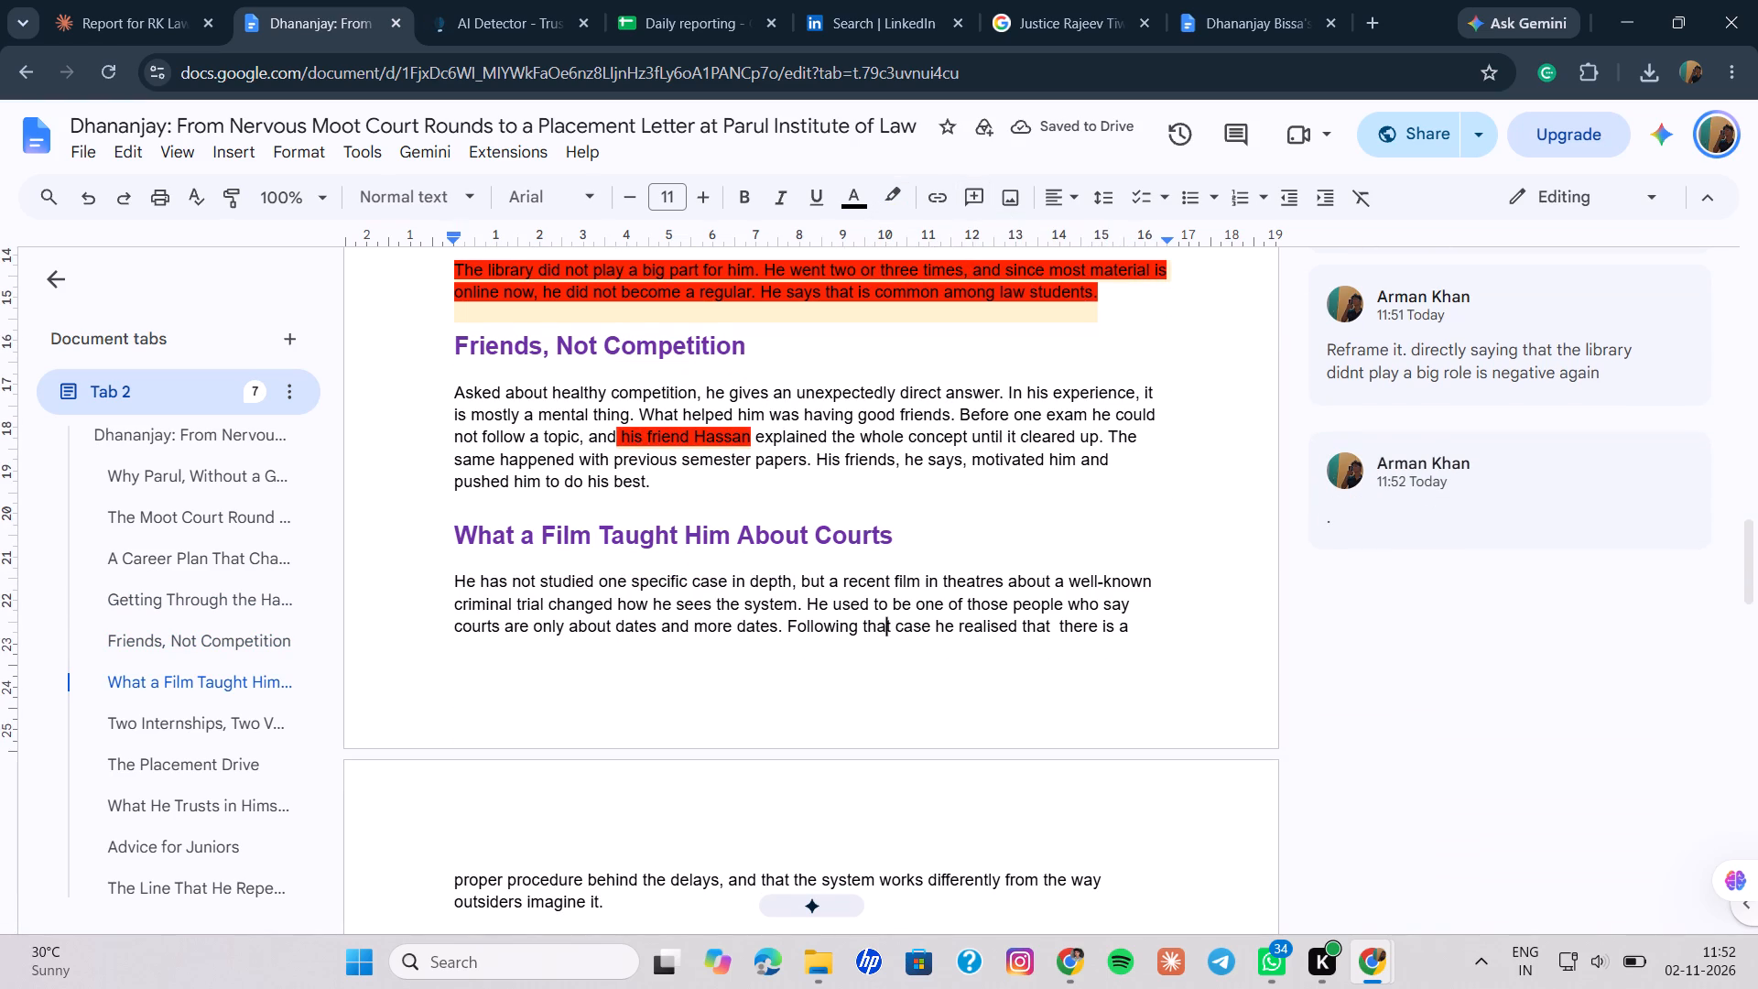
click(620, 612)
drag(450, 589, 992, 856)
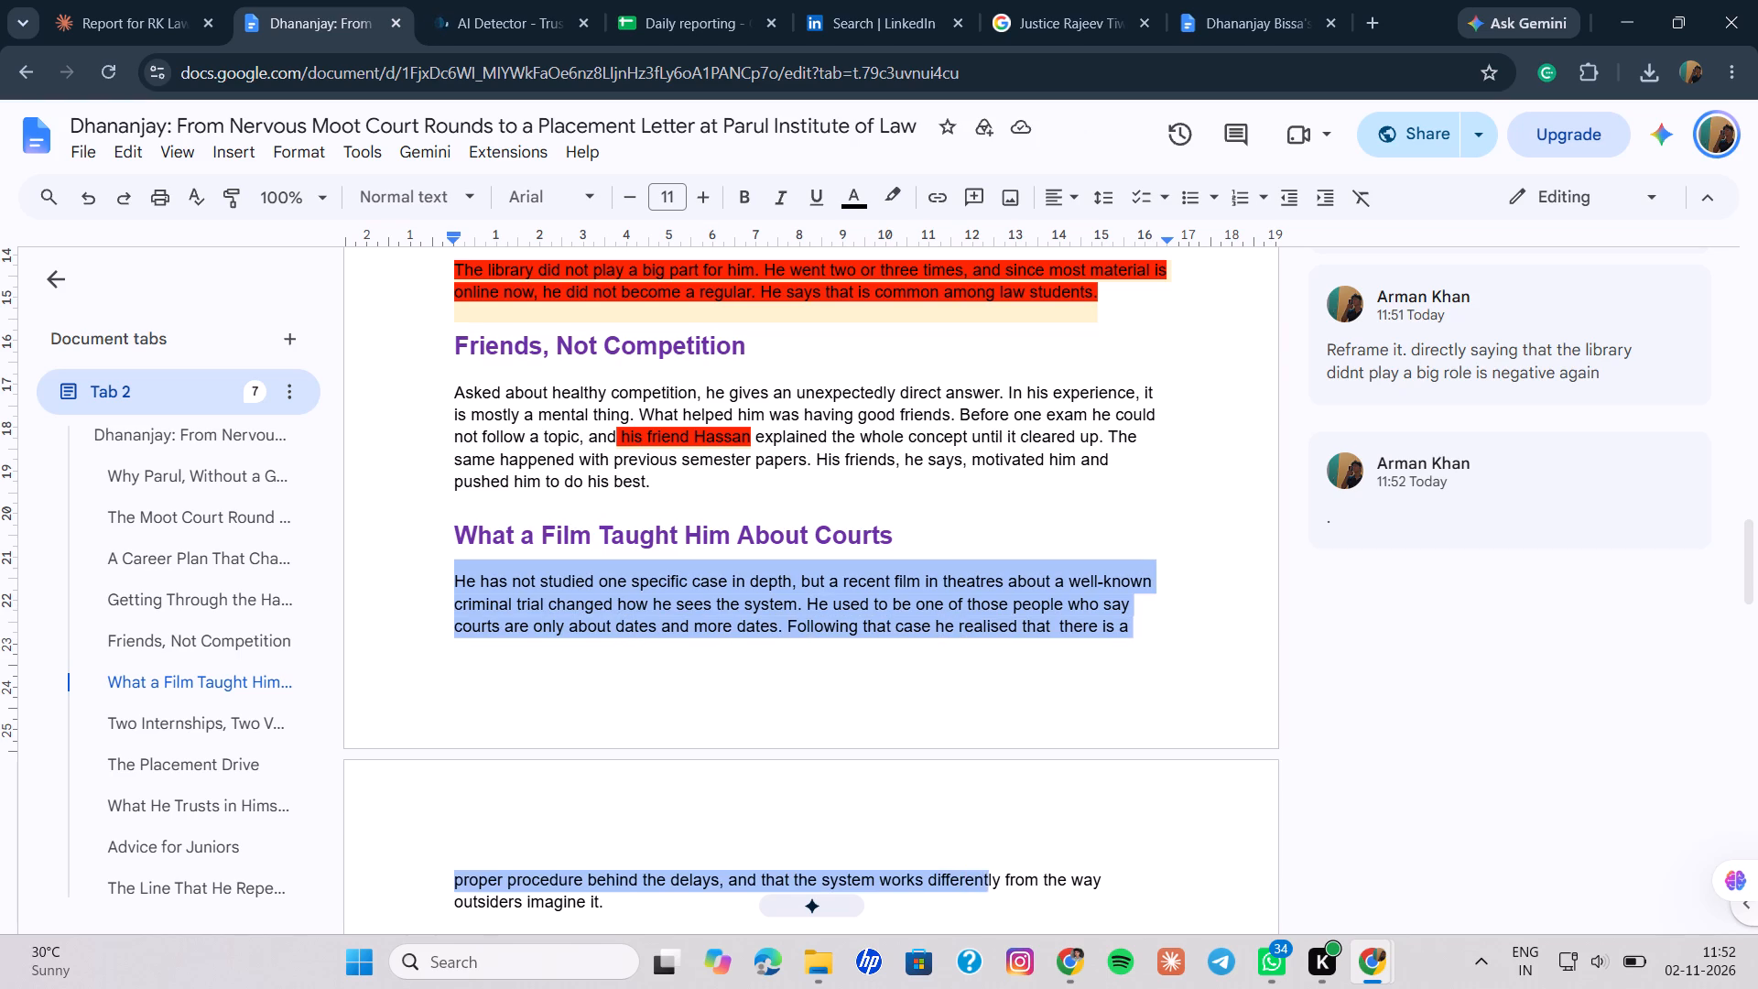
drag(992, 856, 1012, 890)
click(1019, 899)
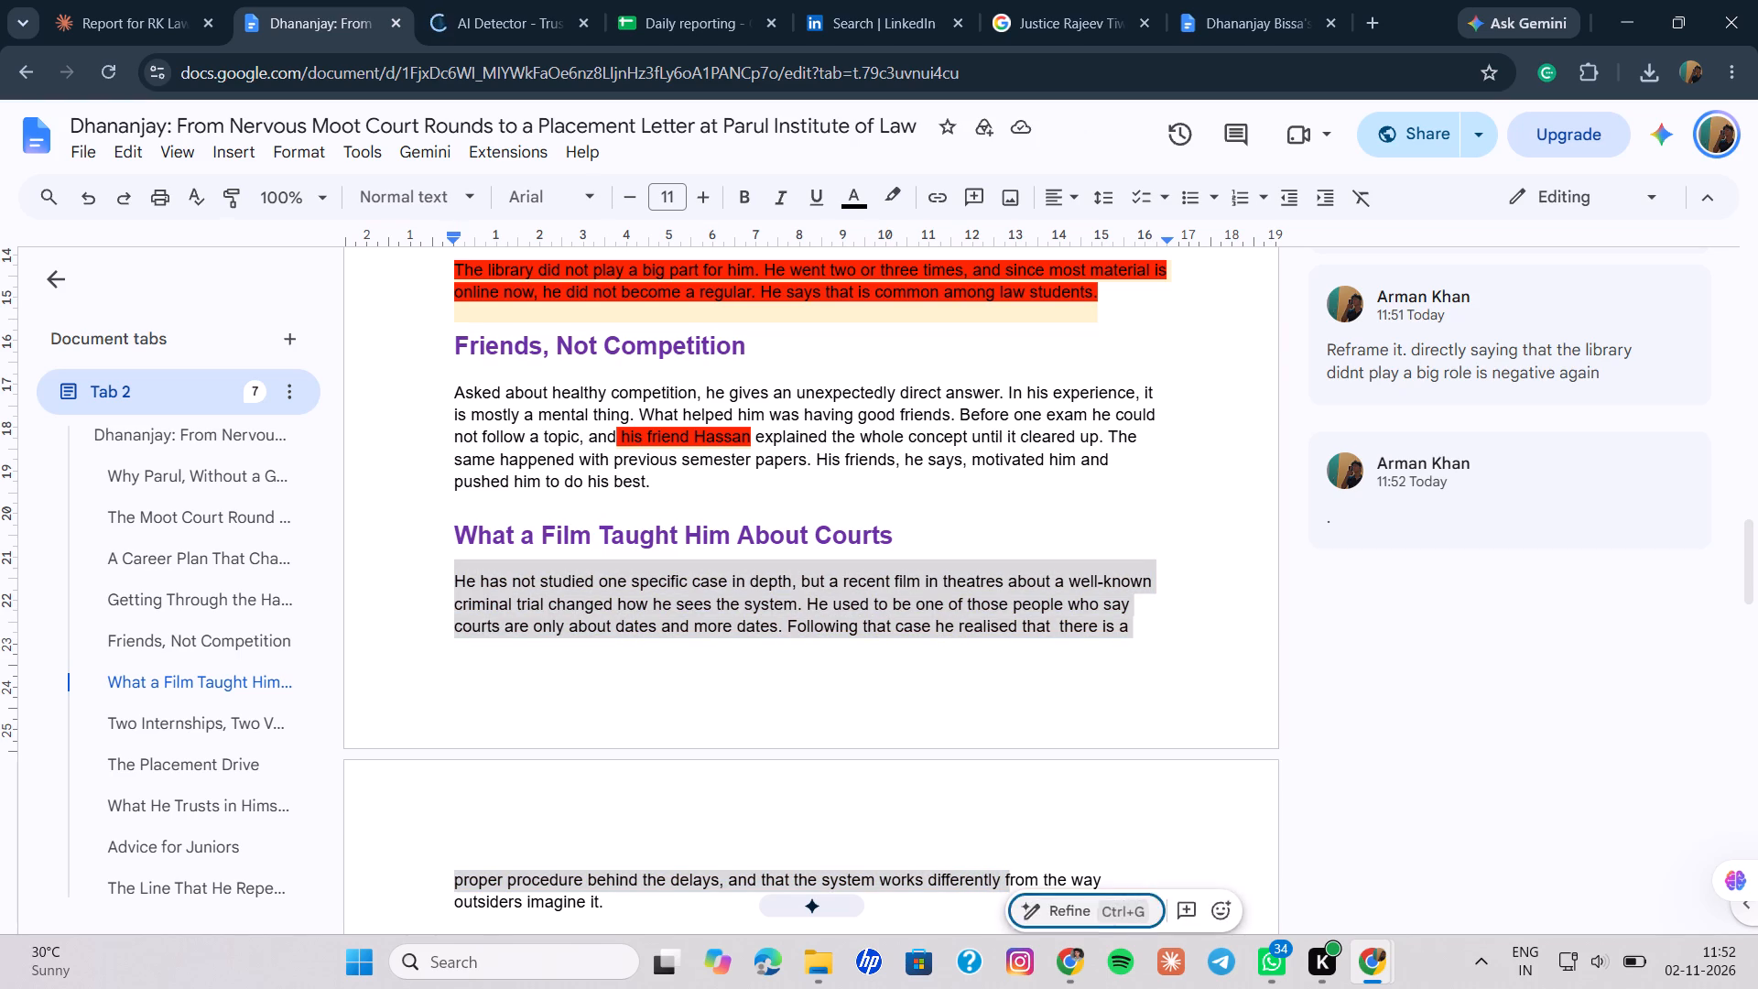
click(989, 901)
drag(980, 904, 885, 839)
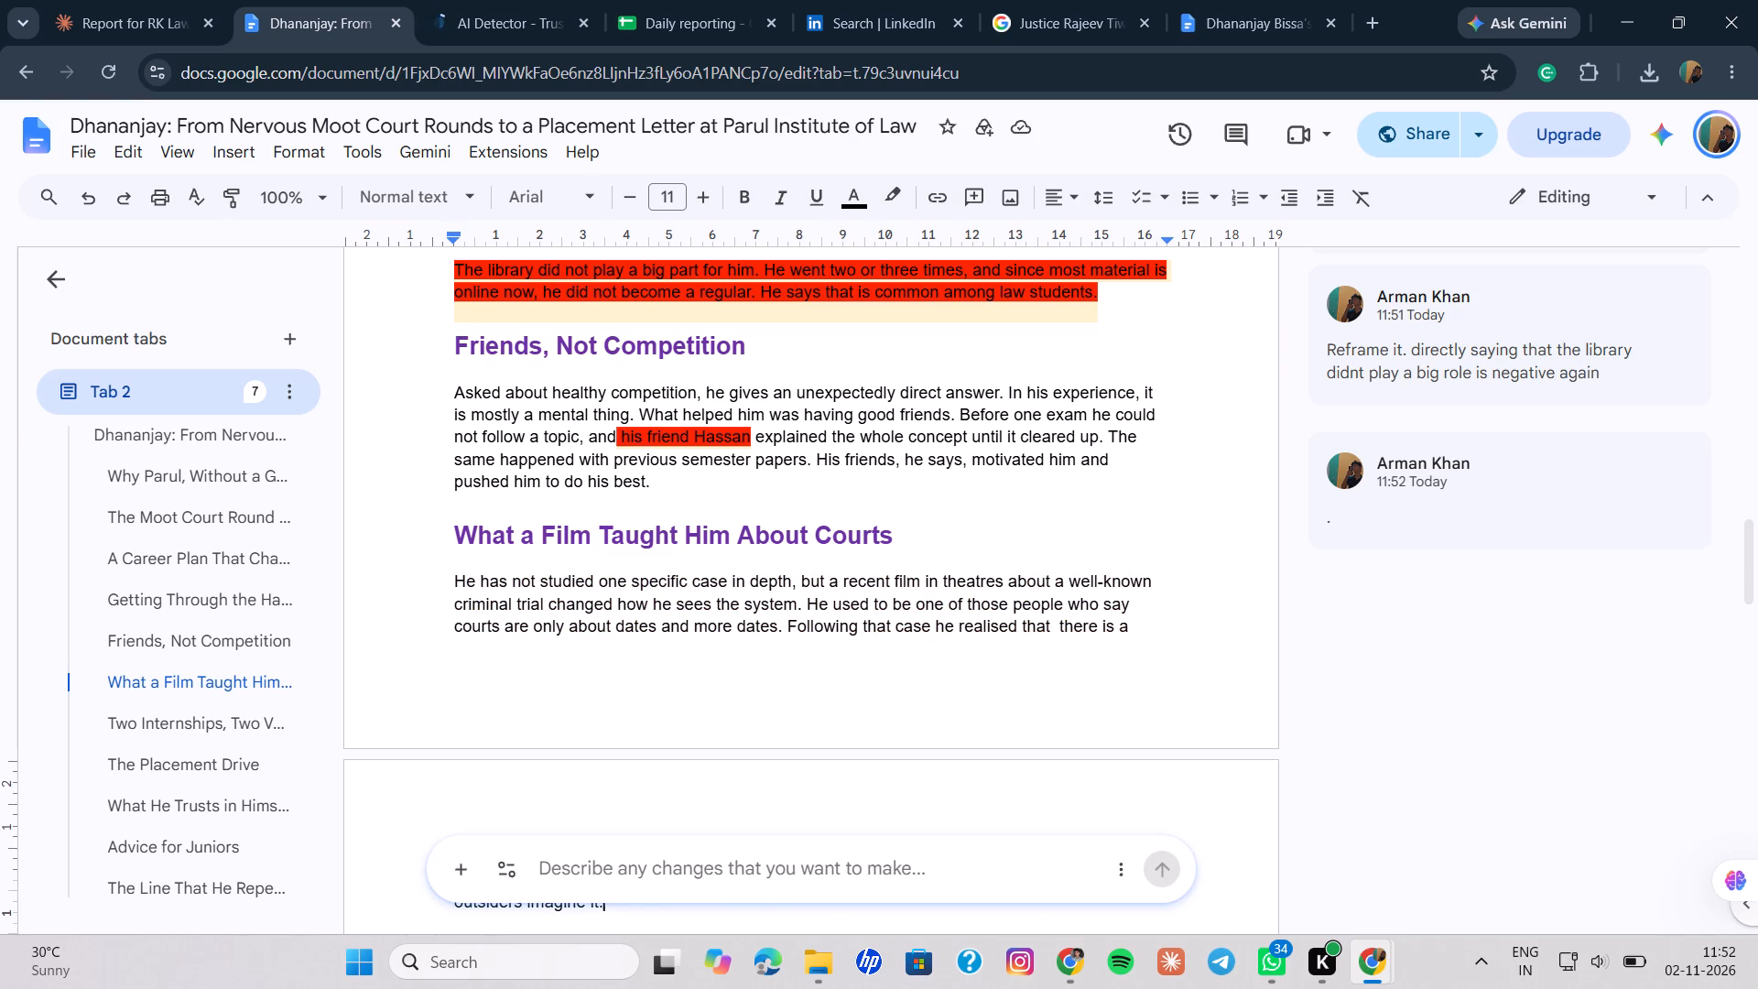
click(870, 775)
Highlight the heading "What a Film Taught Him About Courts" and its whole paragraph, through "outsiders imagine it.", in red.
drag(456, 535, 872, 888)
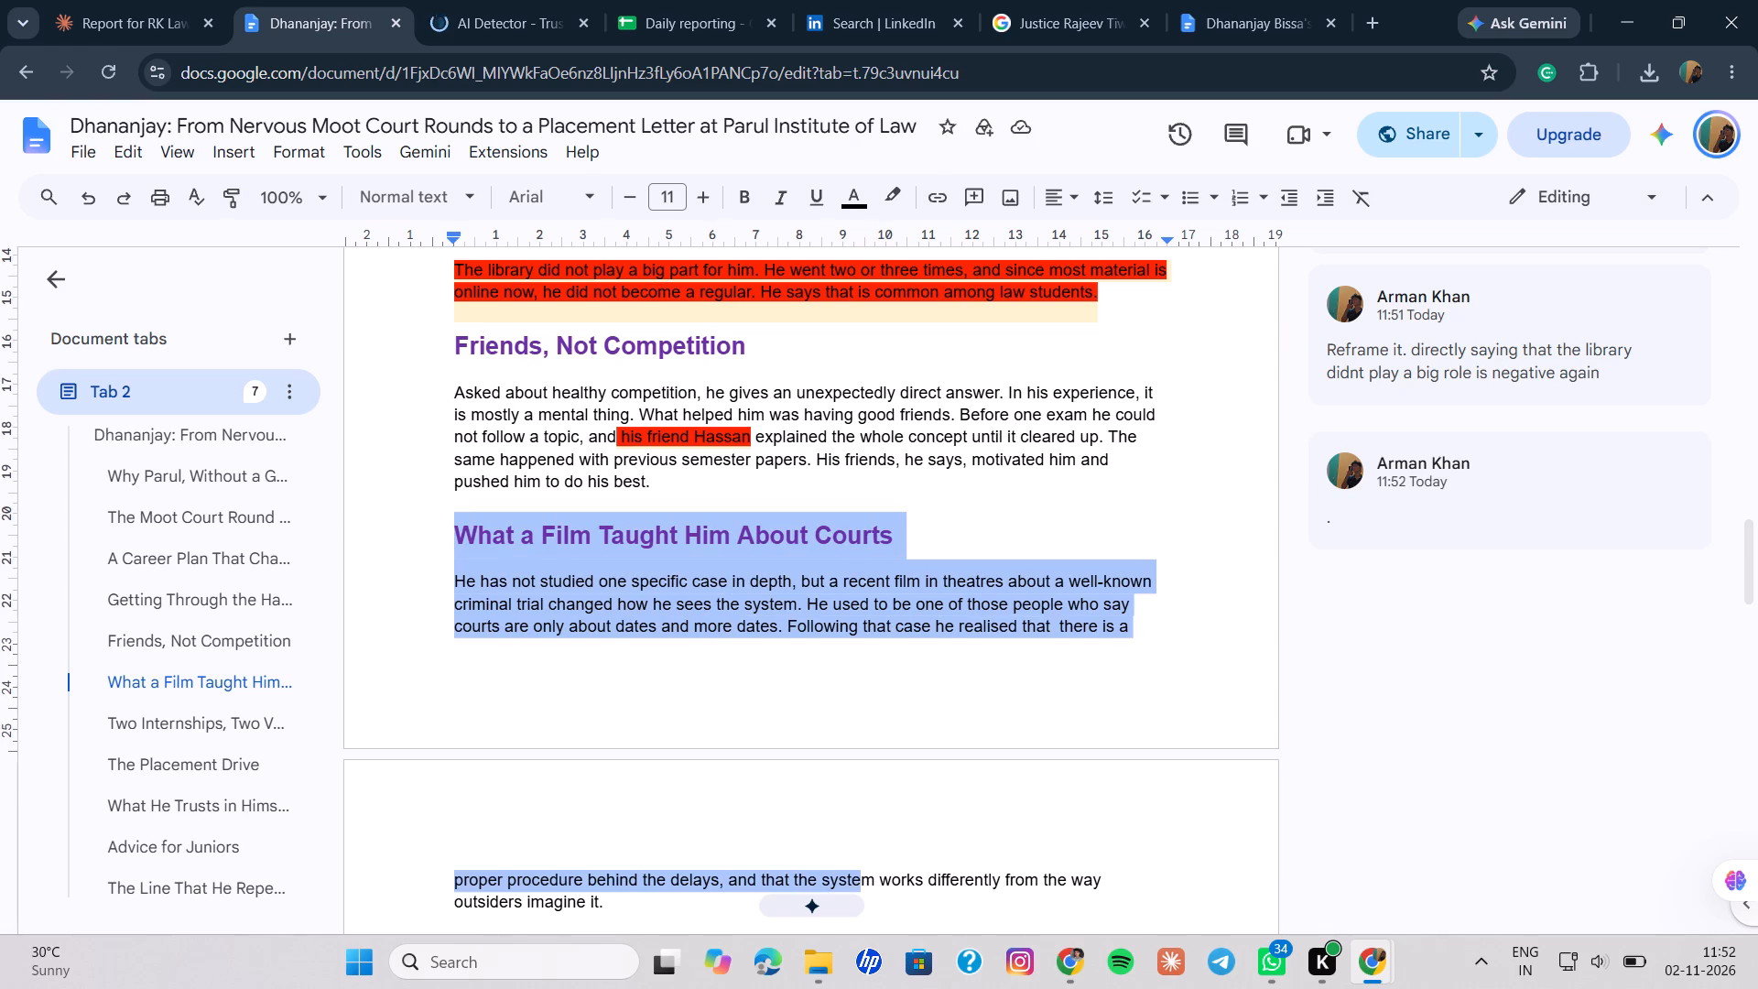
drag(872, 888, 920, 909)
click(892, 187)
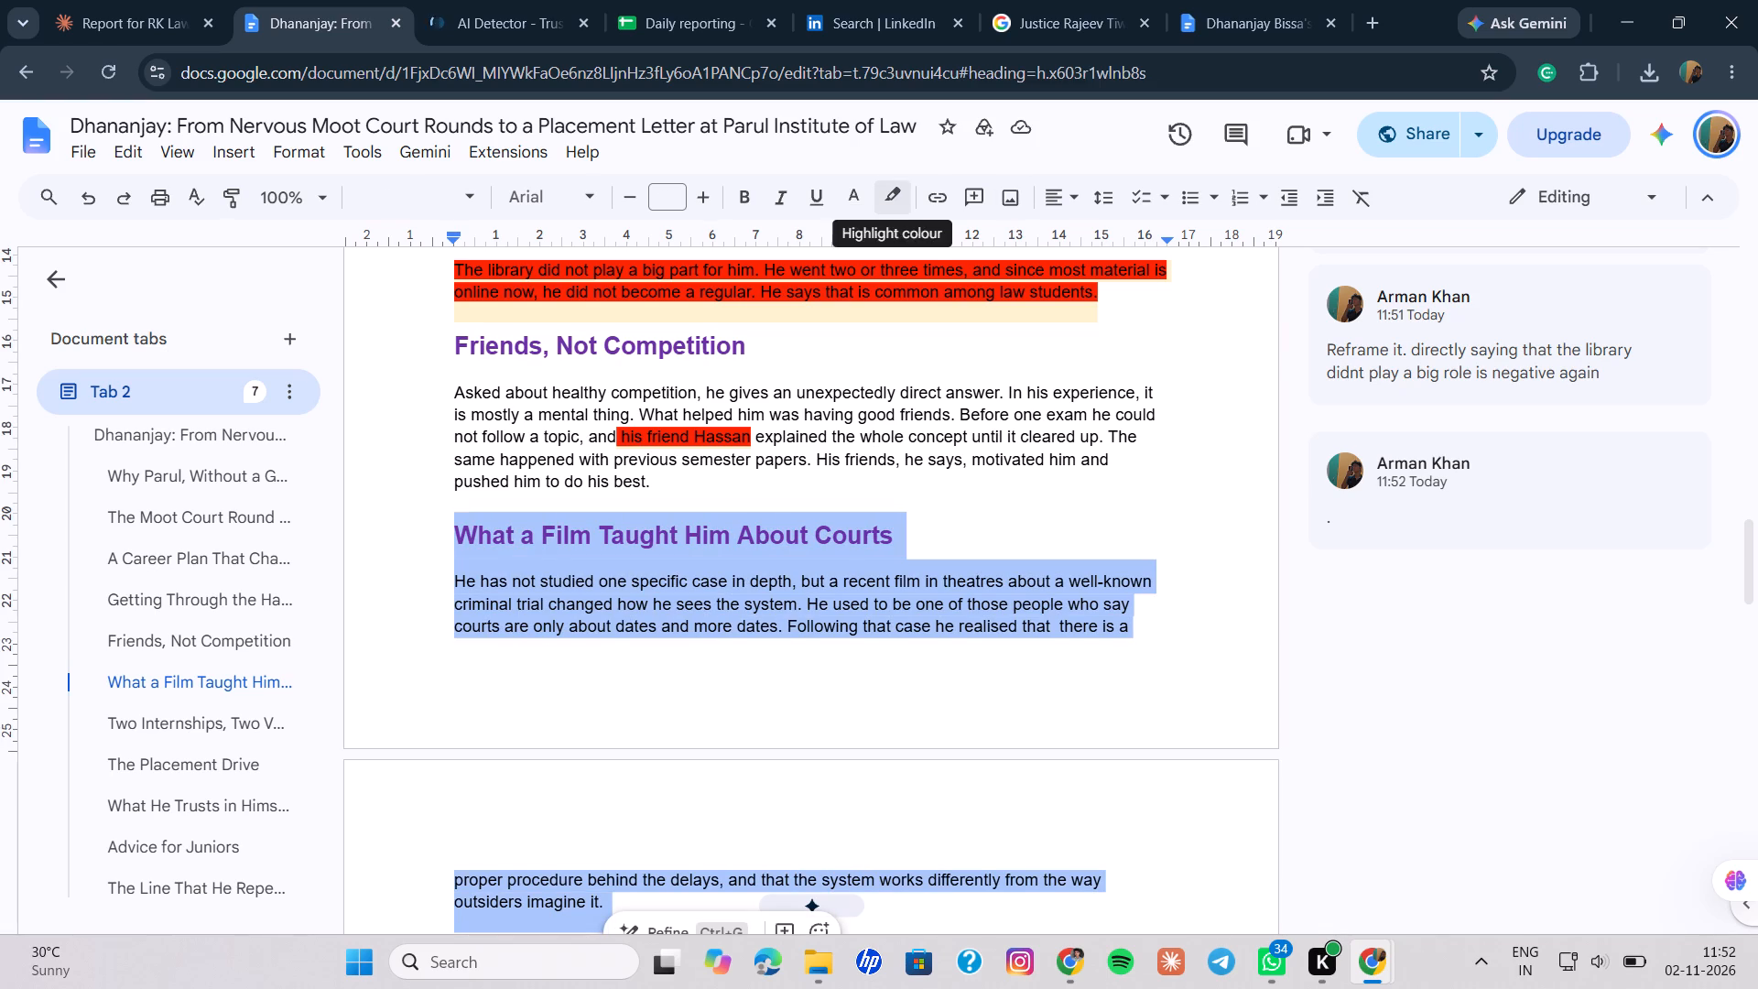
click(927, 307)
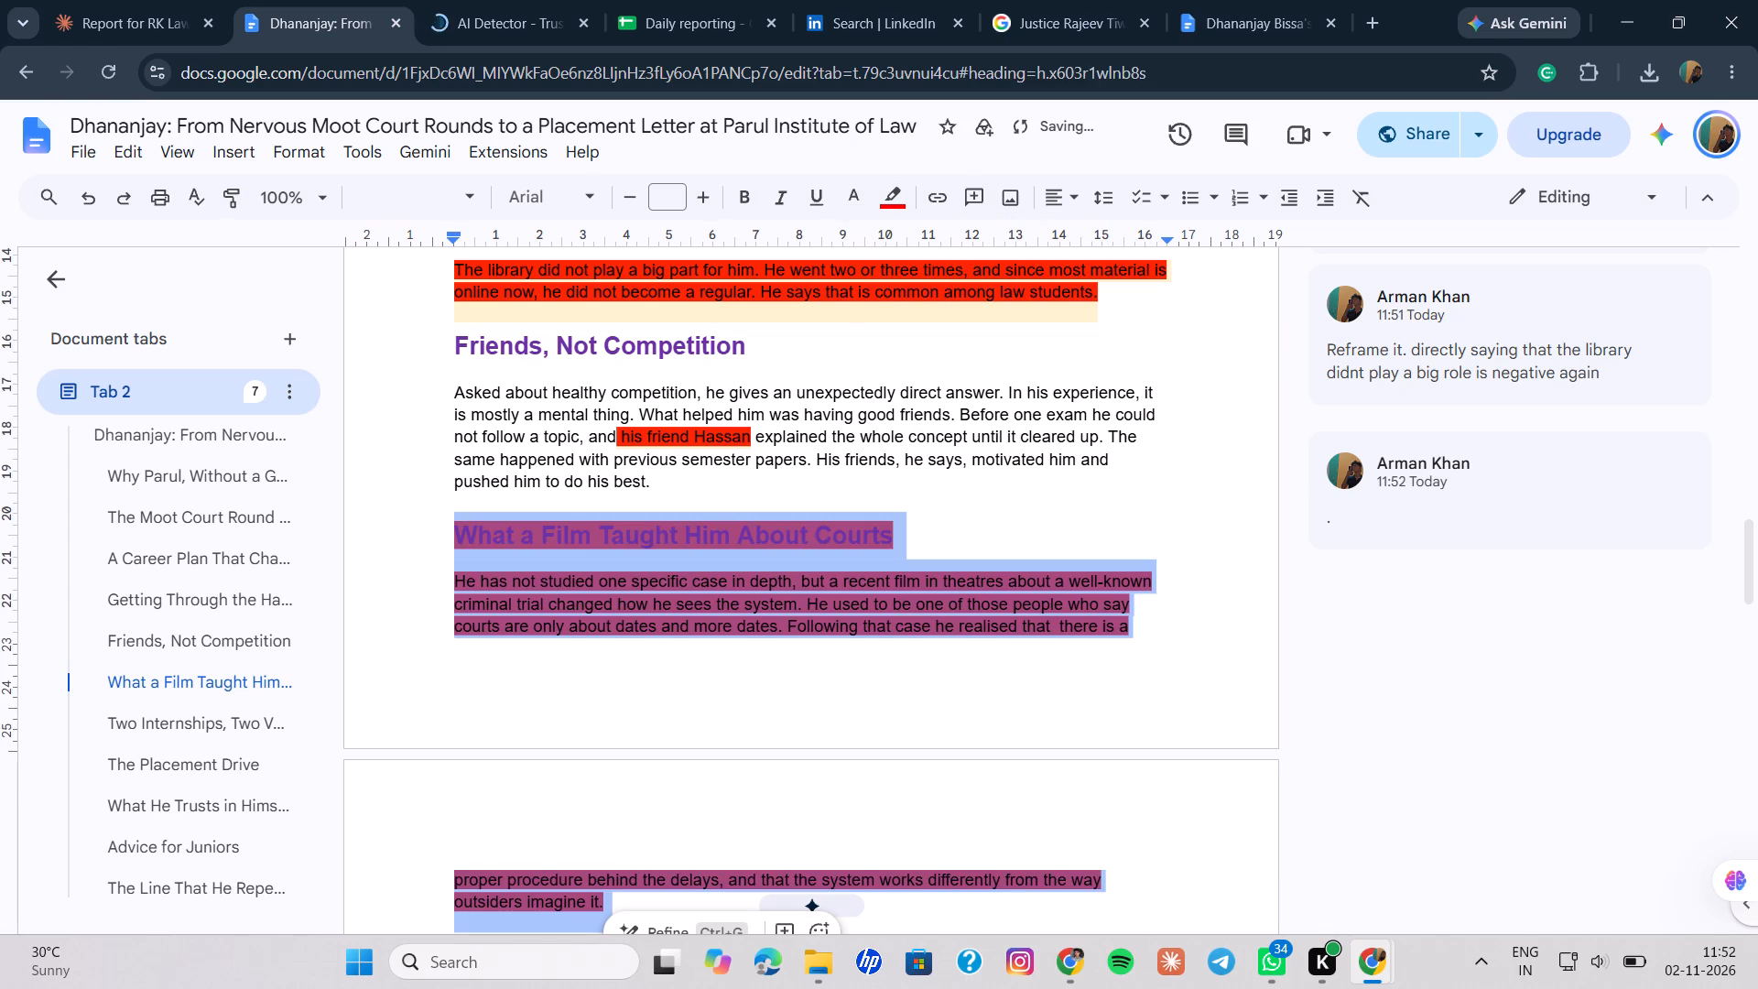
Comment on the highlighted film section: "Remove it as per Student's request".
click(984, 195)
text(Remove it as per Sutd)
key(BackSpace)
key(BackSpace)
key(BackSpace)
text(tudent)
text('s request)
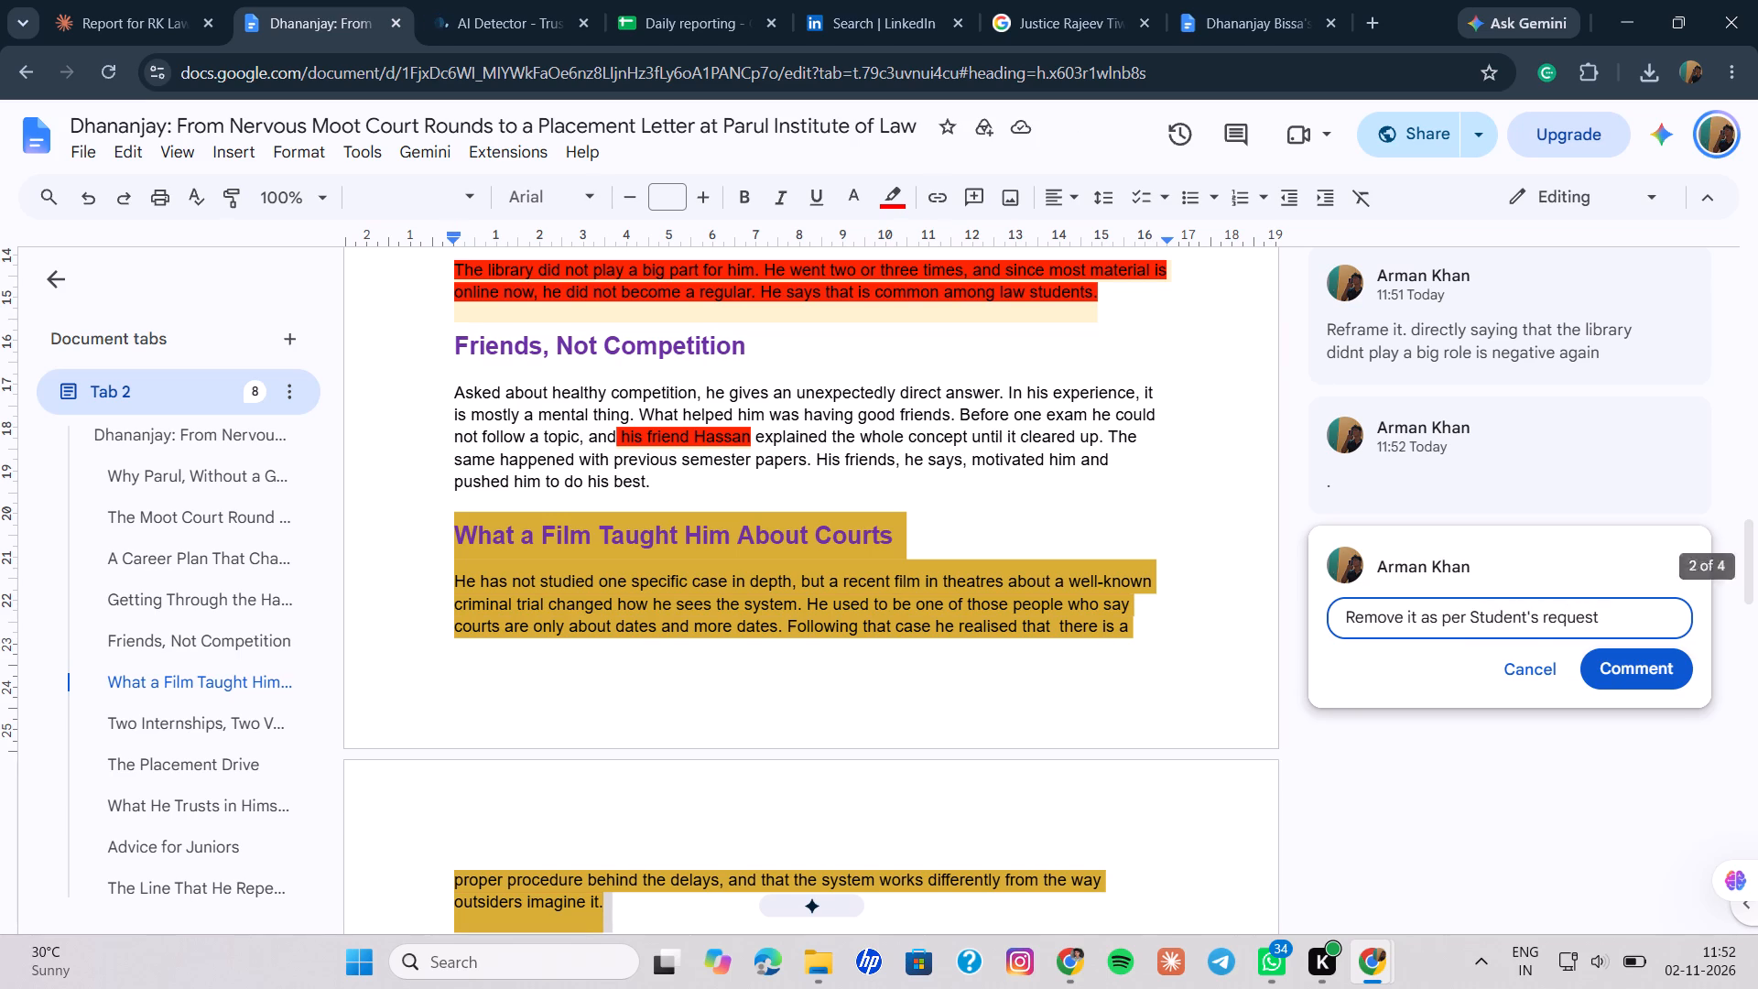
click(1644, 686)
drag(684, 622, 681, 614)
Read the paragraphs on the first, second and corporate internships under "Two Internships, Two Very Different Lessons".
scroll(960, 477, down, 3)
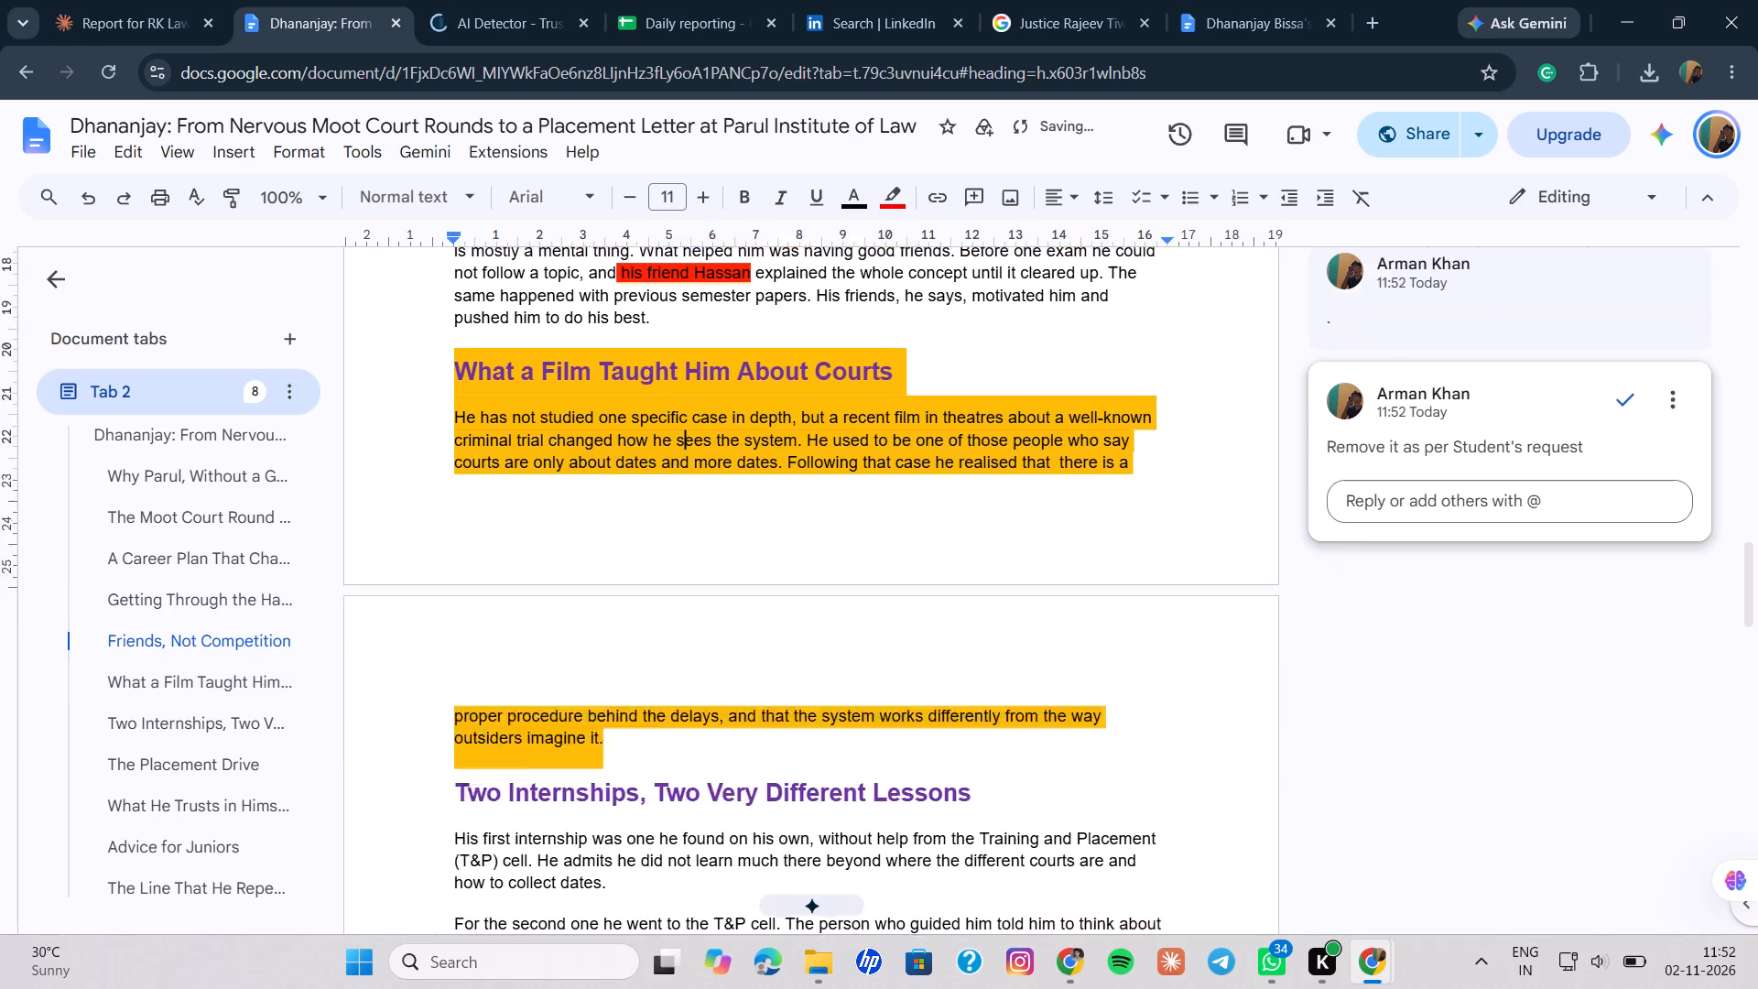
click(686, 584)
scroll(700, 614, up, 1)
scroll(700, 614, down, 2)
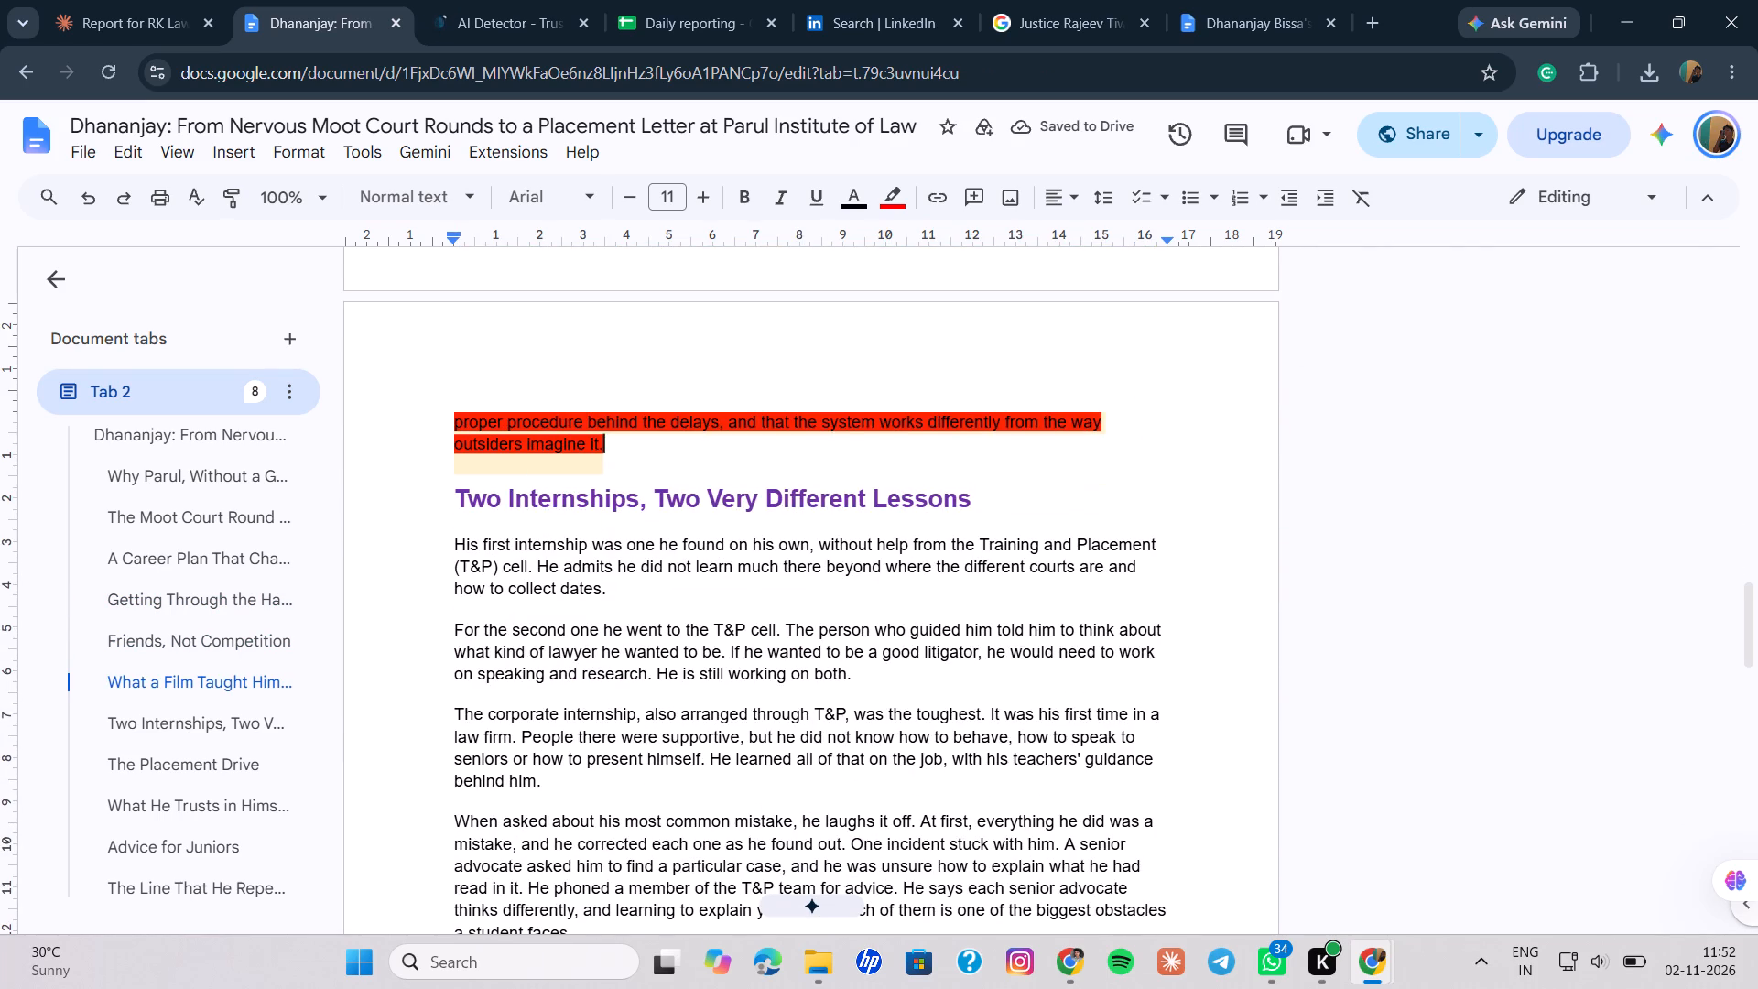
click(536, 538)
drag(490, 554, 517, 562)
drag(855, 603, 848, 615)
scroll(808, 631, down, 1)
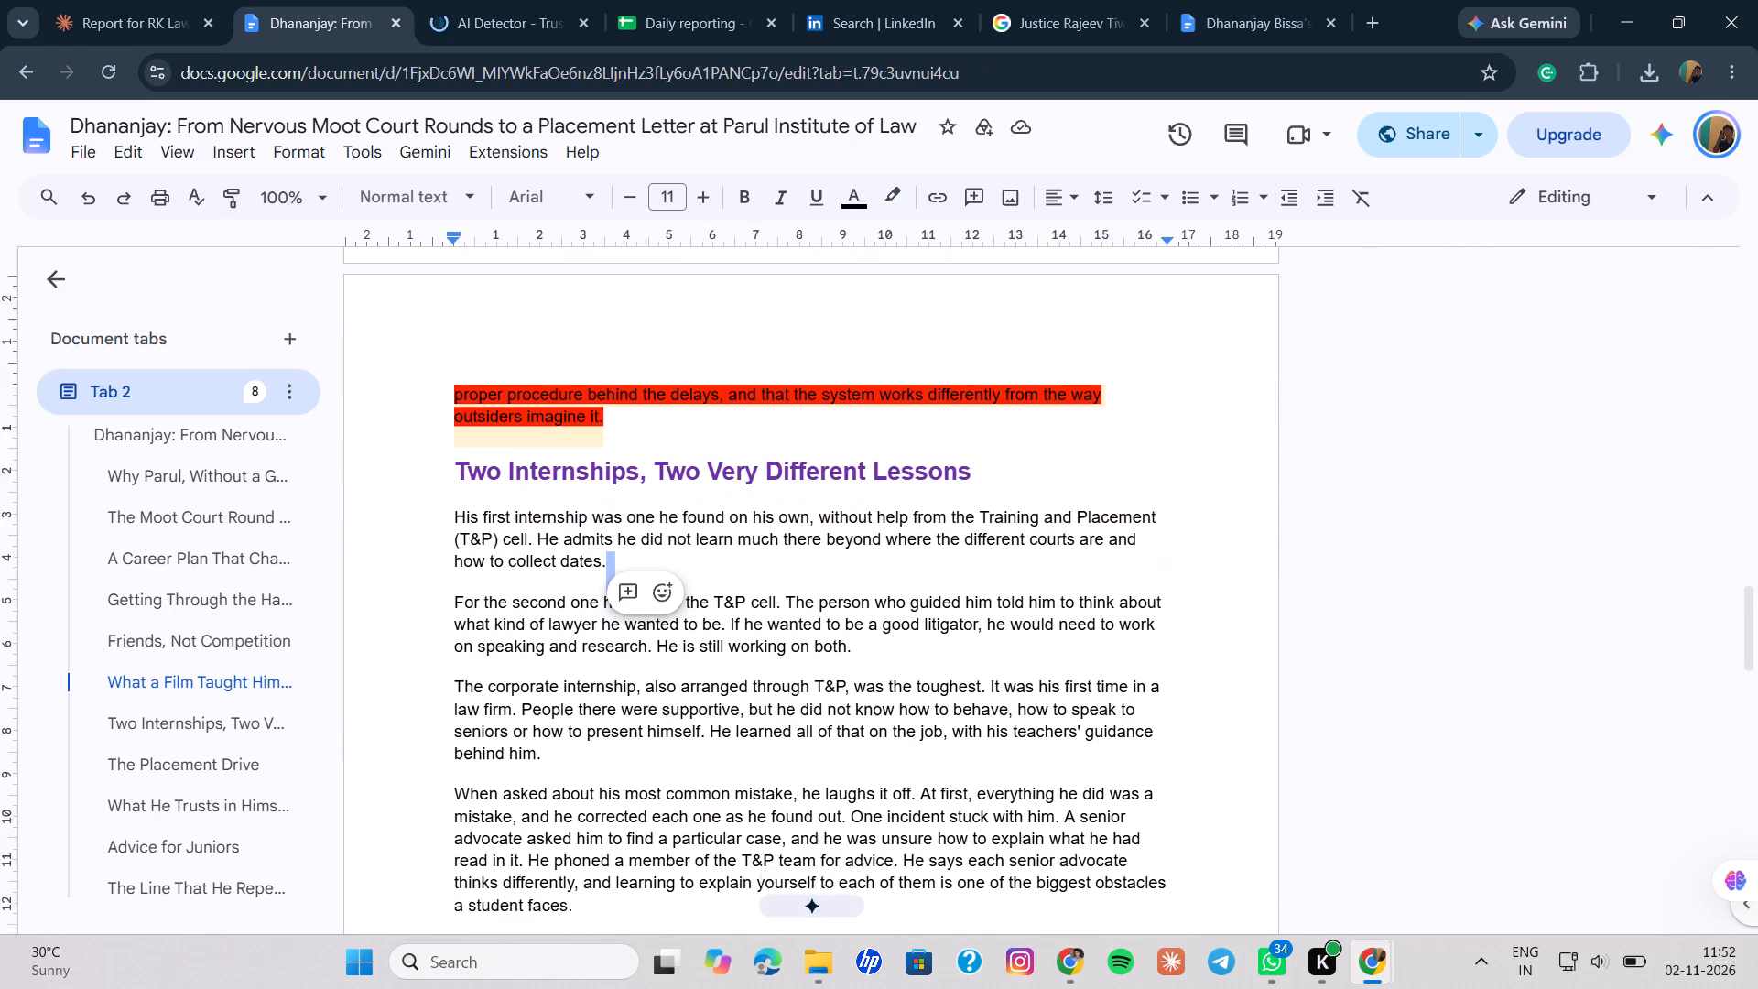
scroll(808, 631, down, 1)
click(623, 615)
drag(552, 469, 621, 477)
drag(933, 482, 917, 490)
click(622, 560)
click(614, 617)
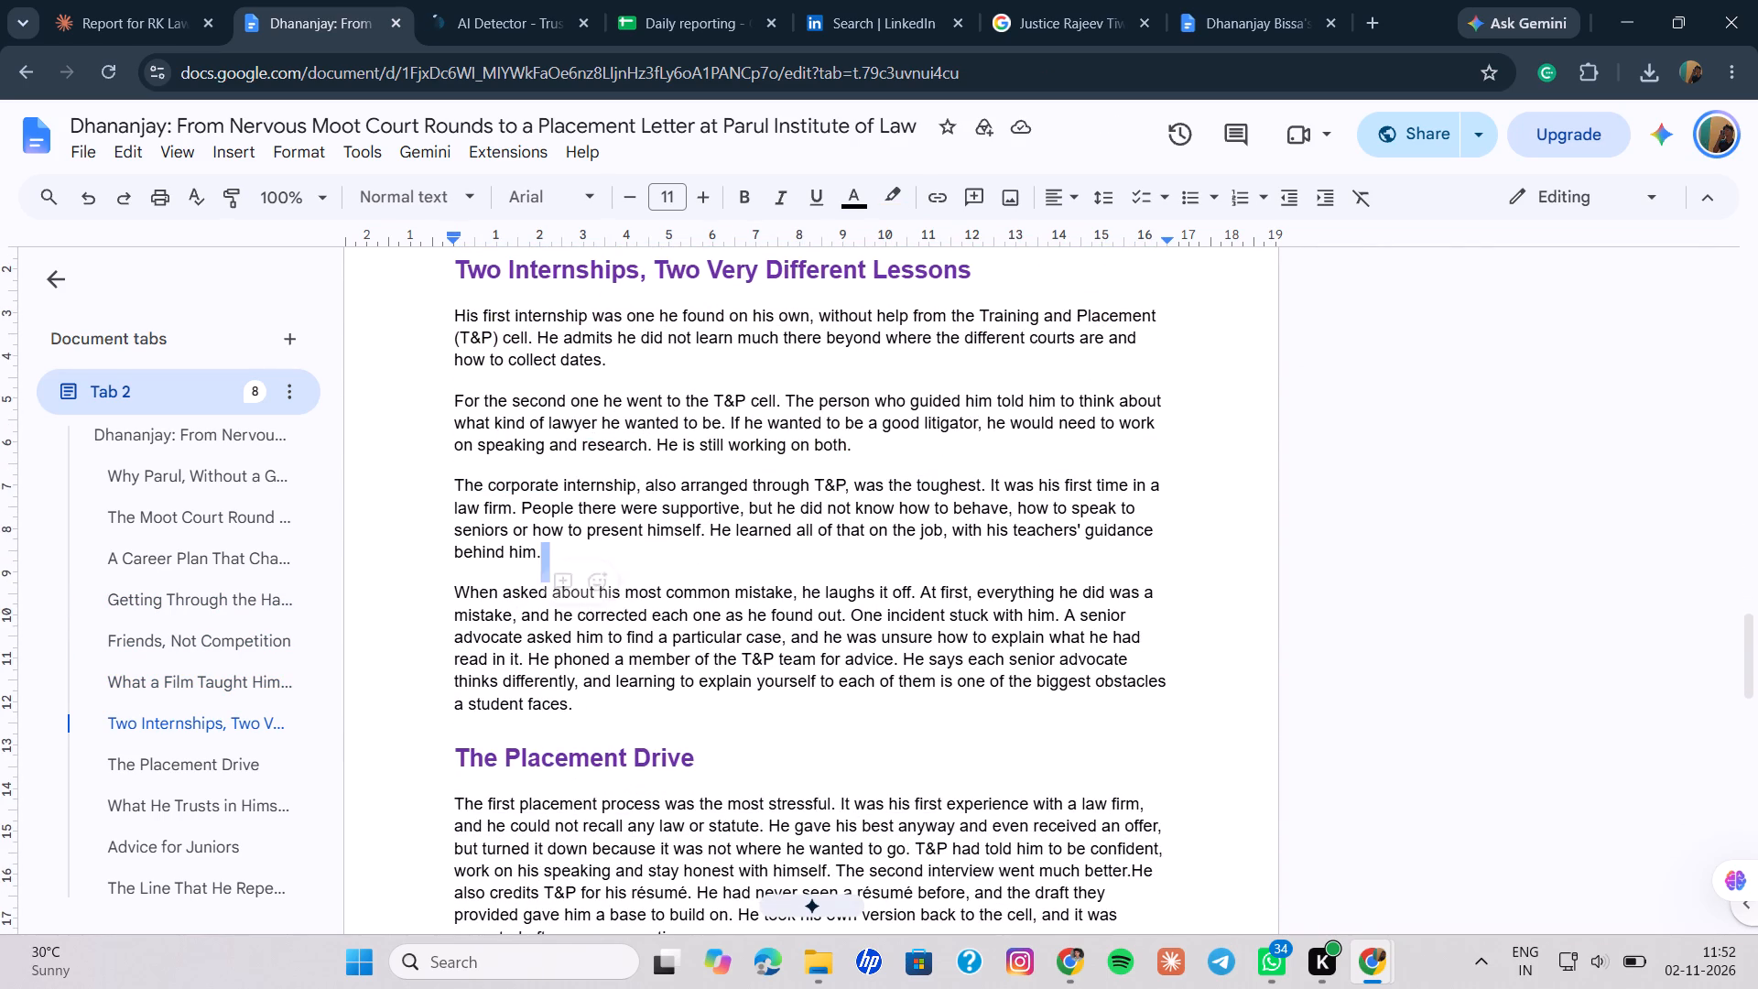
Read through the internship section's paragraph about his most common mistake and the senior advocate incident.
click(883, 584)
click(665, 557)
click(845, 658)
drag(1108, 597, 1150, 608)
drag(1015, 647, 979, 648)
drag(525, 641, 523, 641)
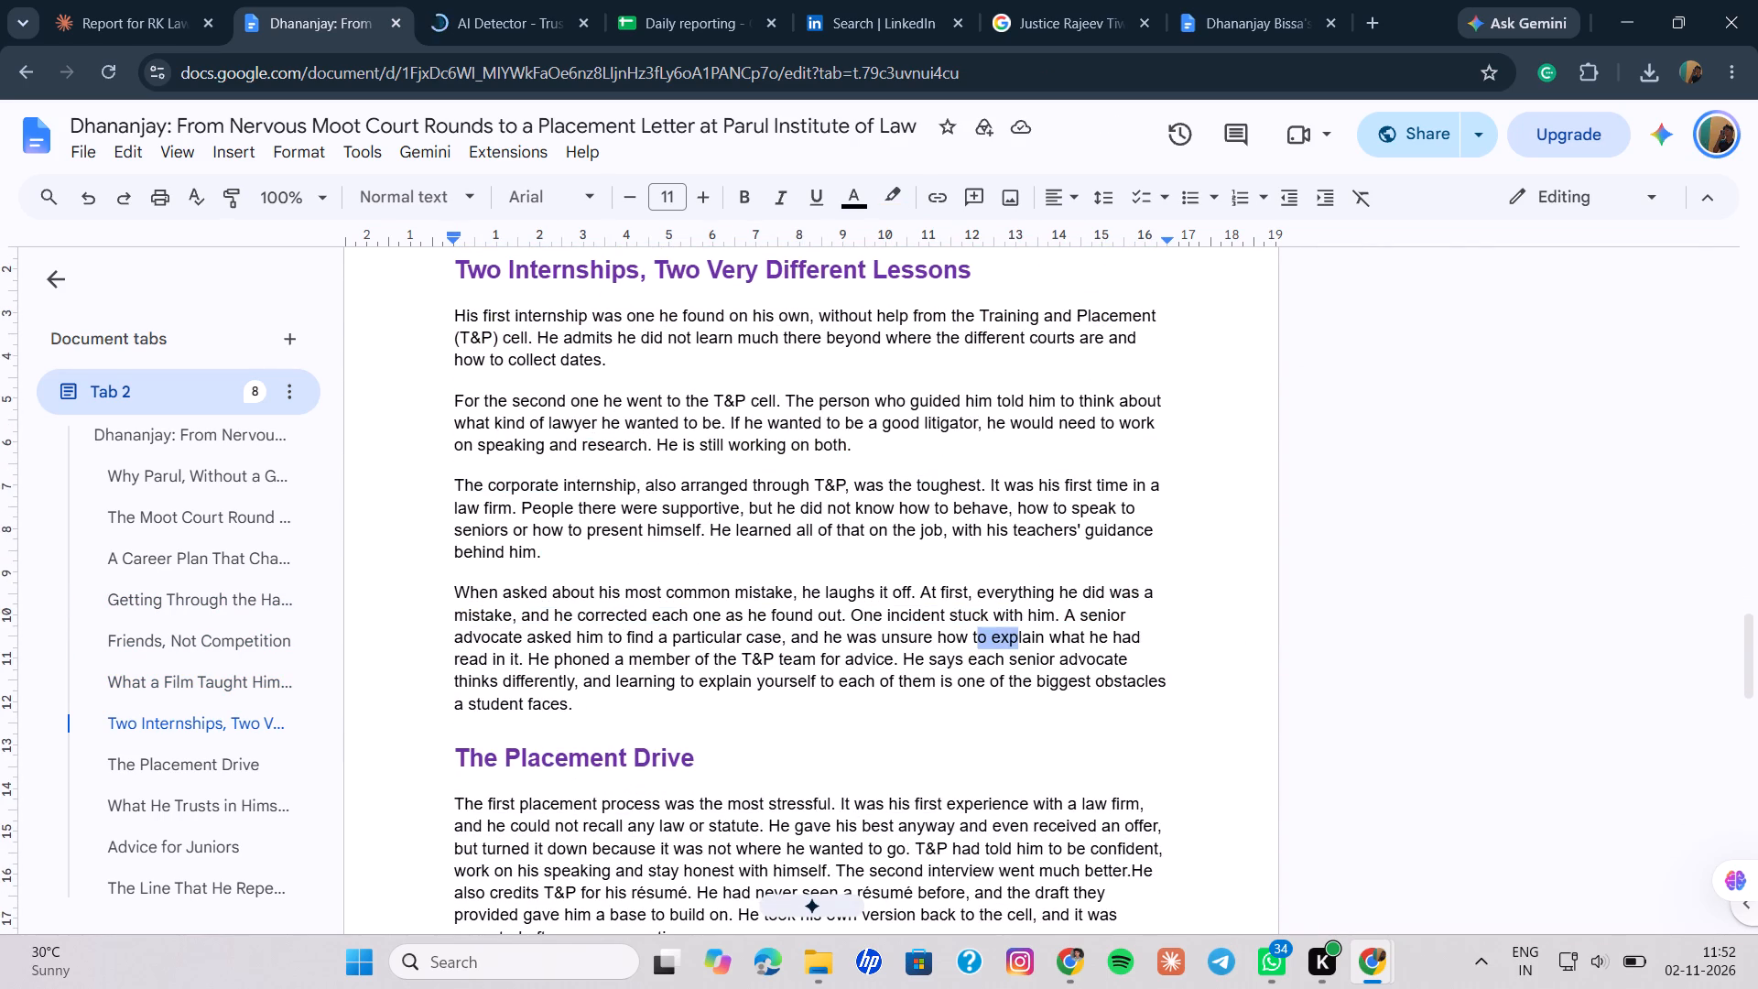
drag(523, 641, 412, 634)
click(266, 615)
click(831, 626)
drag(1159, 596, 1148, 596)
scroll(989, 641, down, 5)
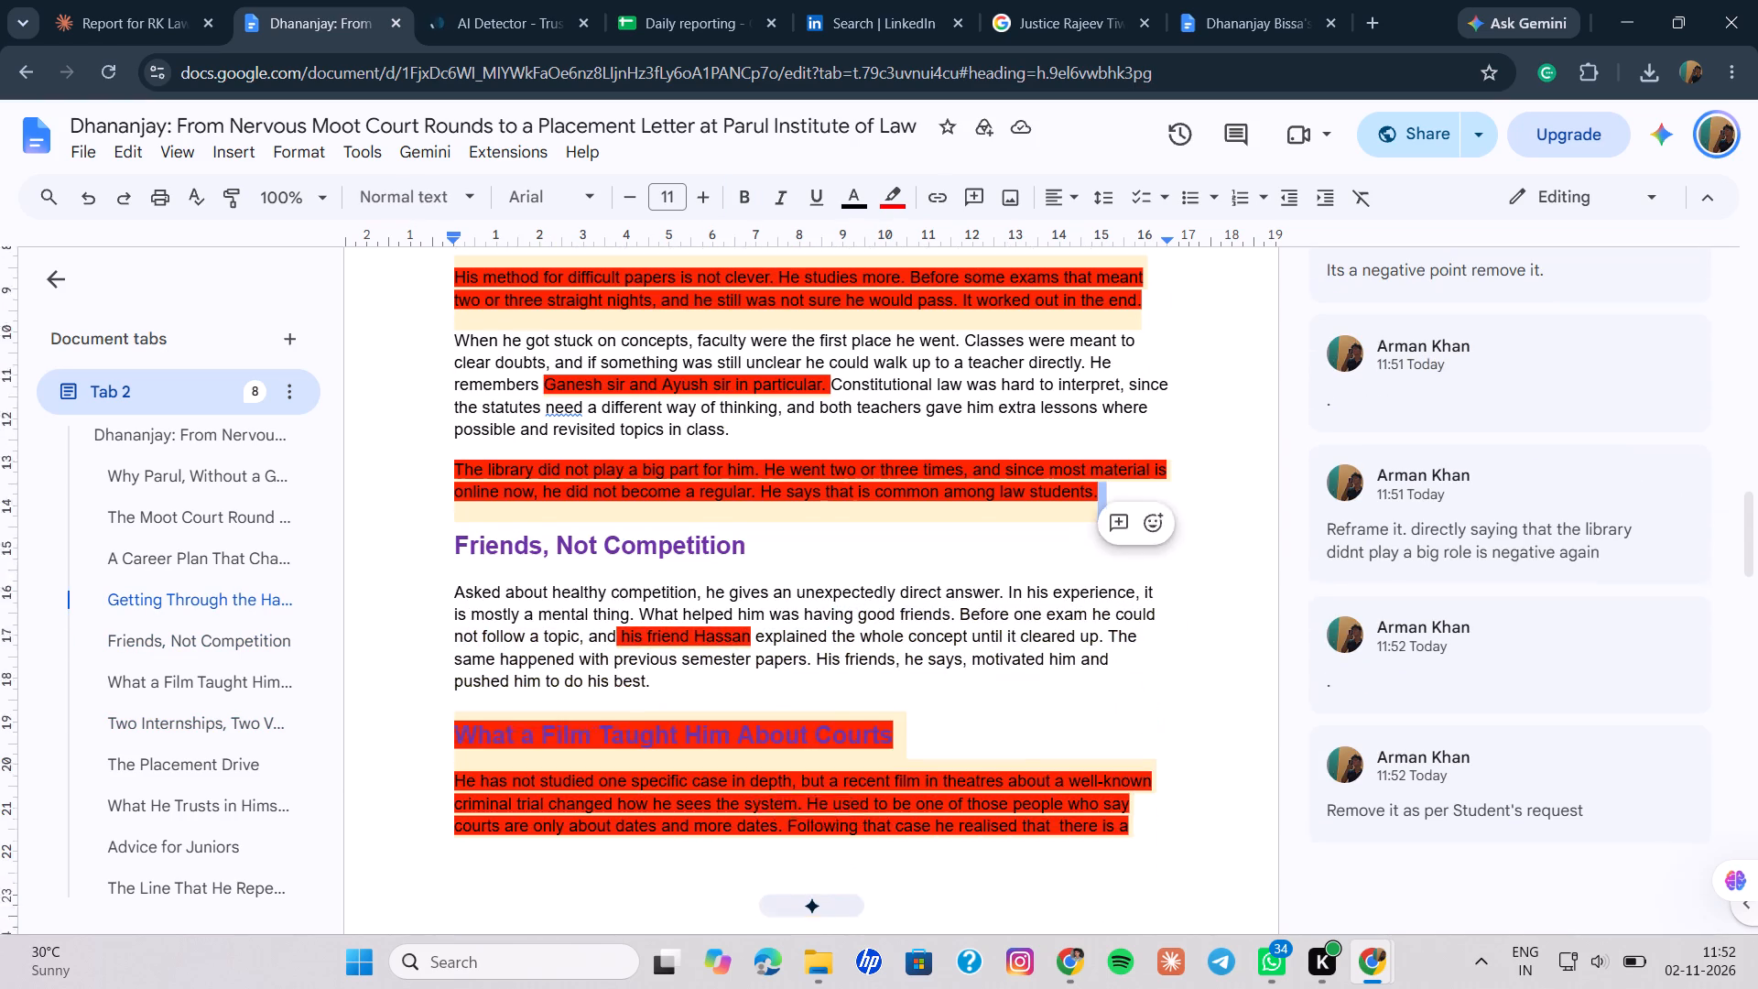
scroll(896, 621, down, 4)
click(724, 599)
drag(1100, 560, 1134, 549)
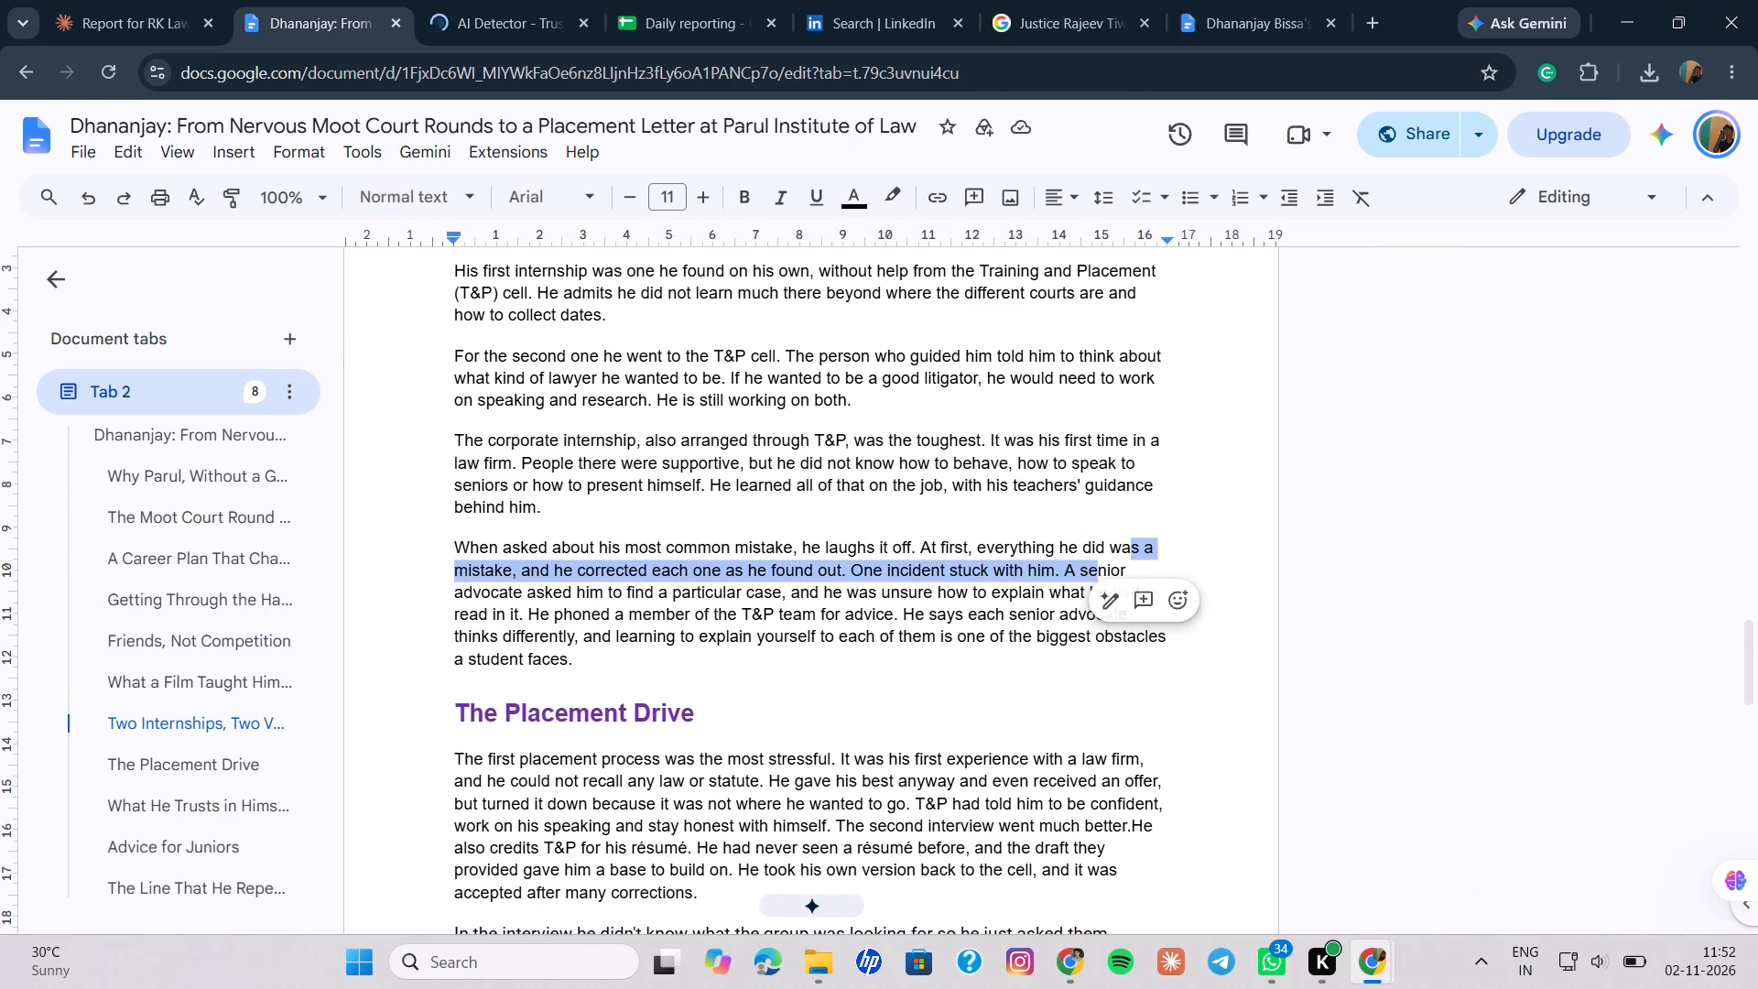
click(950, 586)
click(783, 623)
click(582, 639)
Read "The Placement Drive" section, following the text of the paragraph starting "In the interview he didn't know".
scroll(939, 605, down, 2)
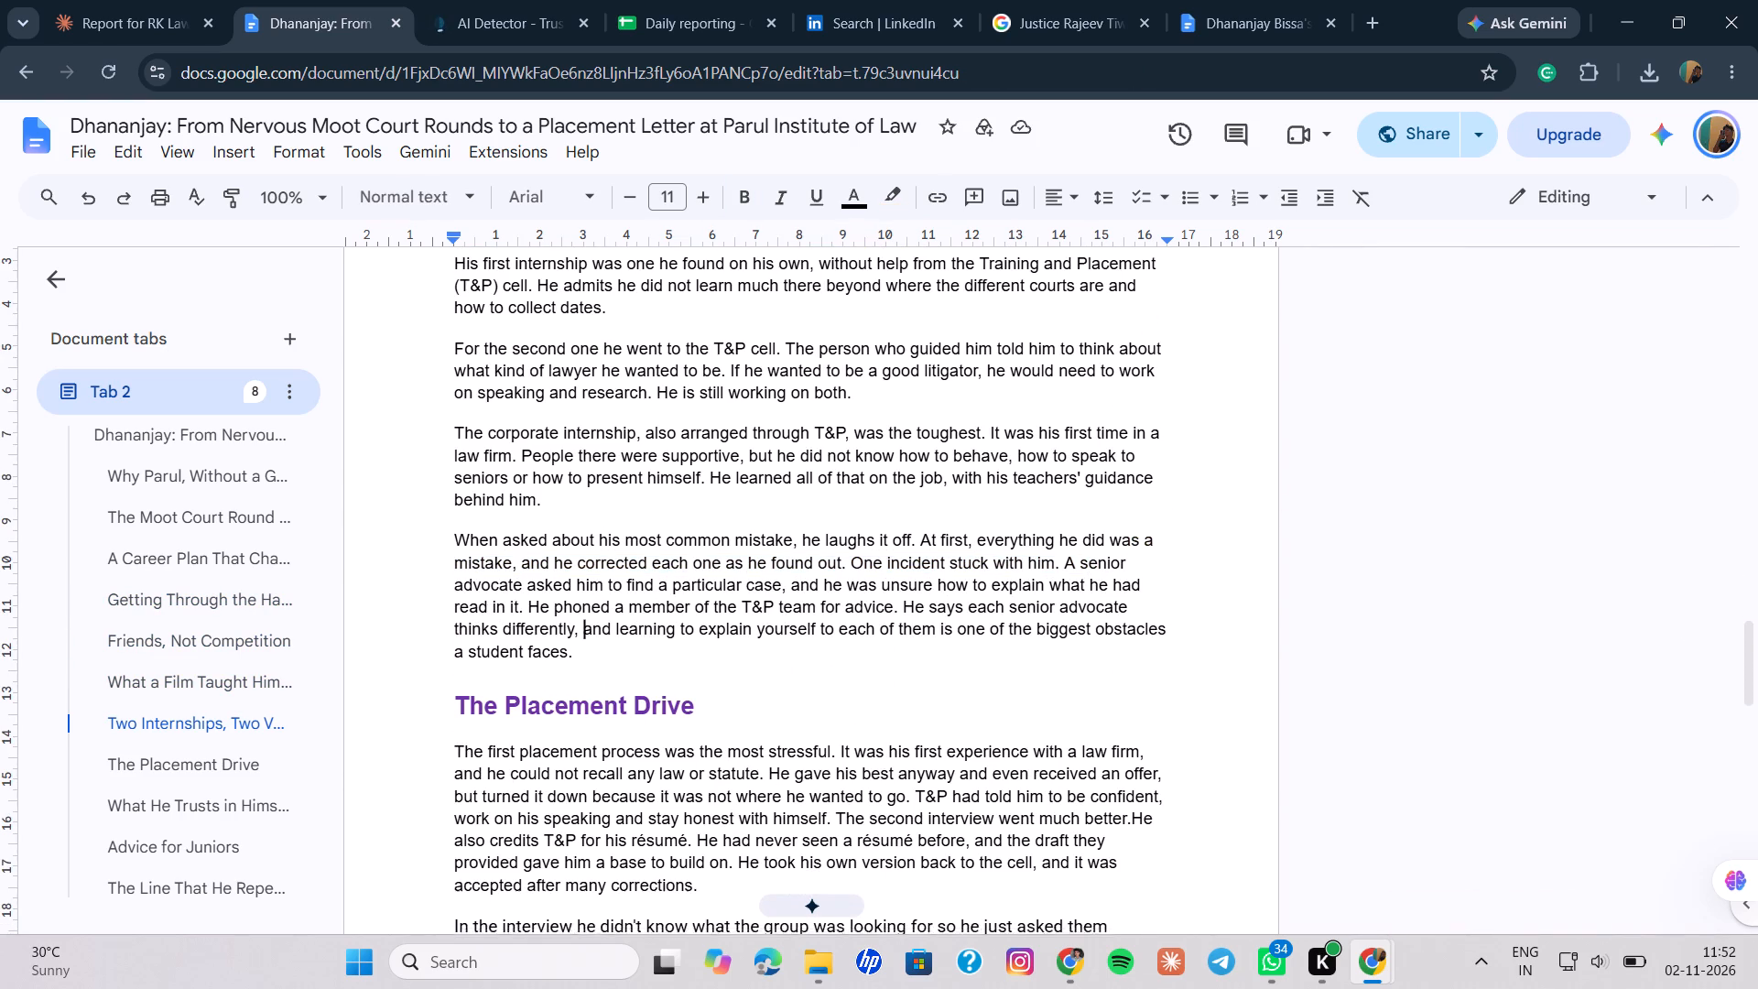
click(679, 618)
click(667, 559)
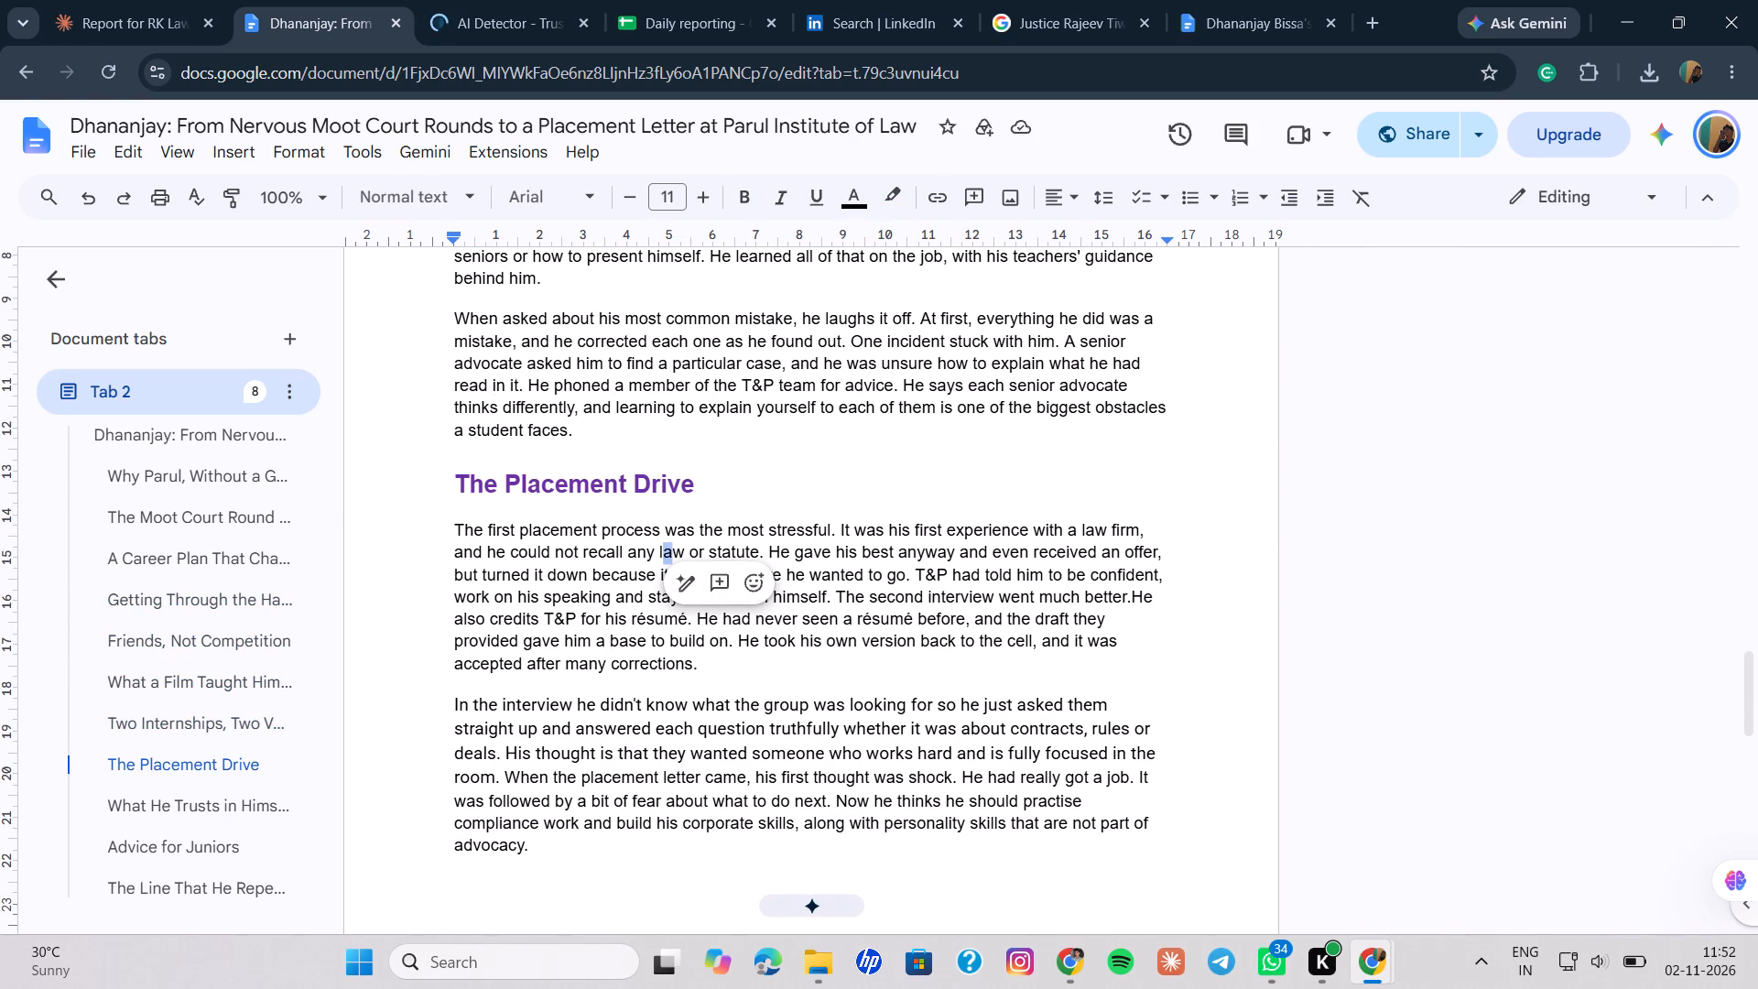
click(554, 586)
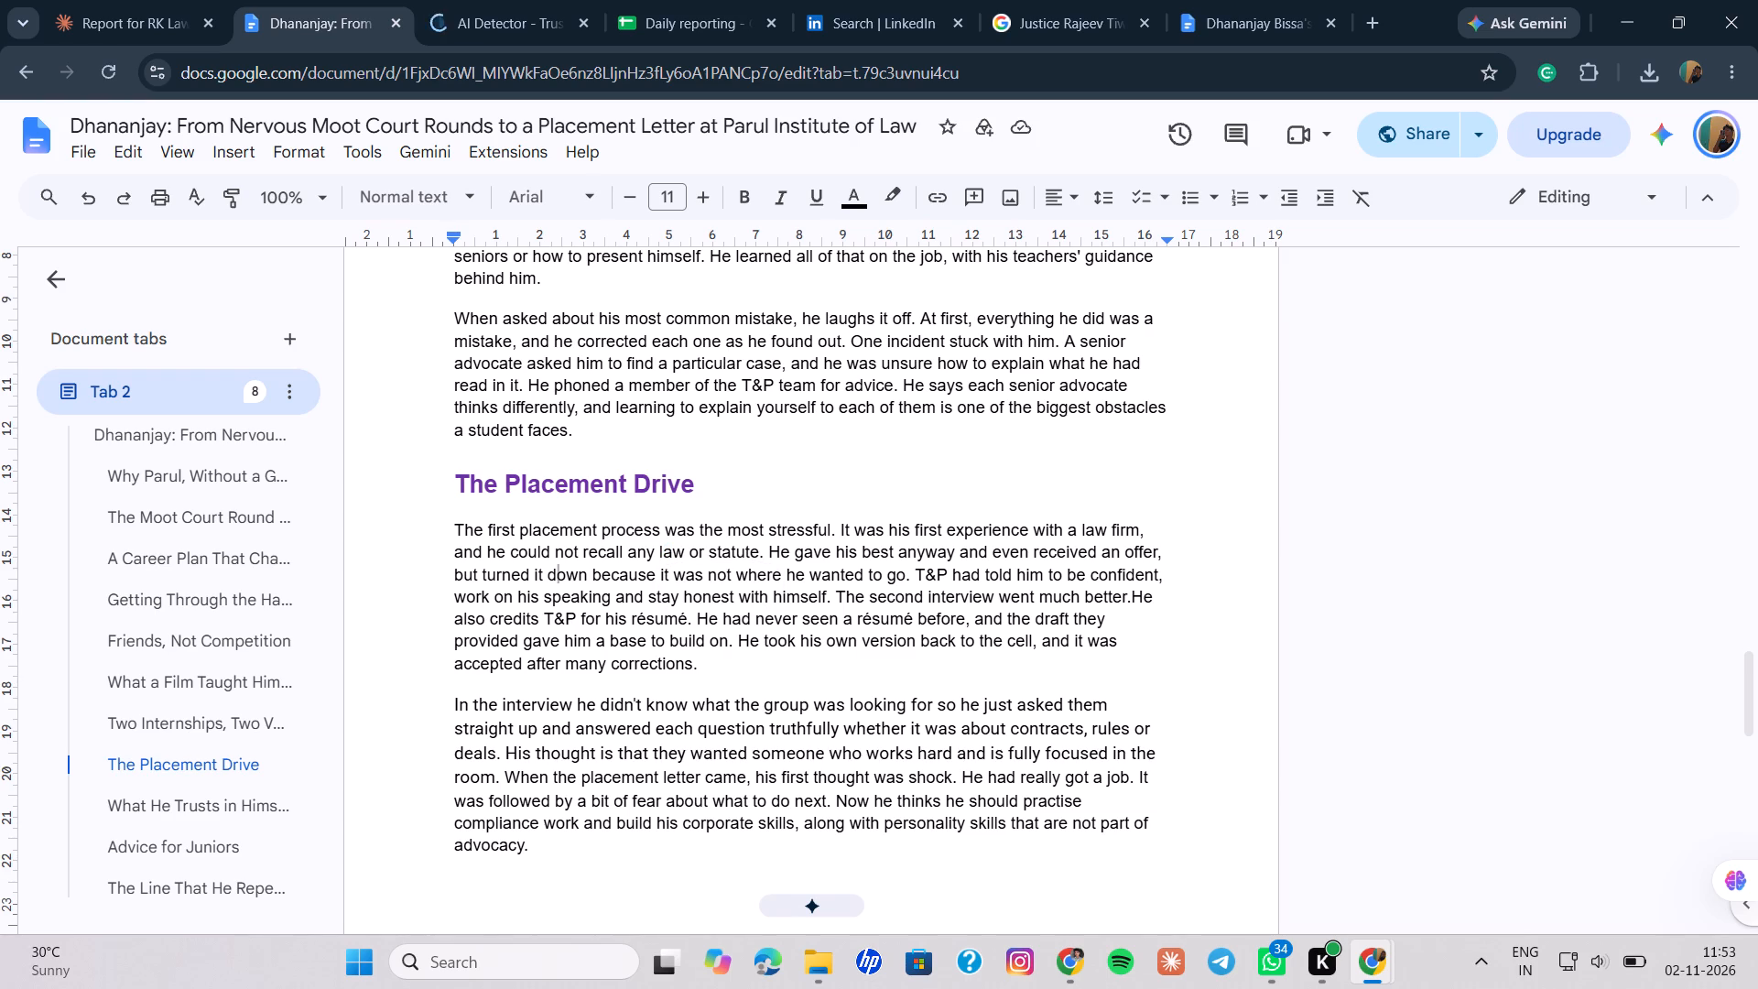
scroll(793, 580, down, 2)
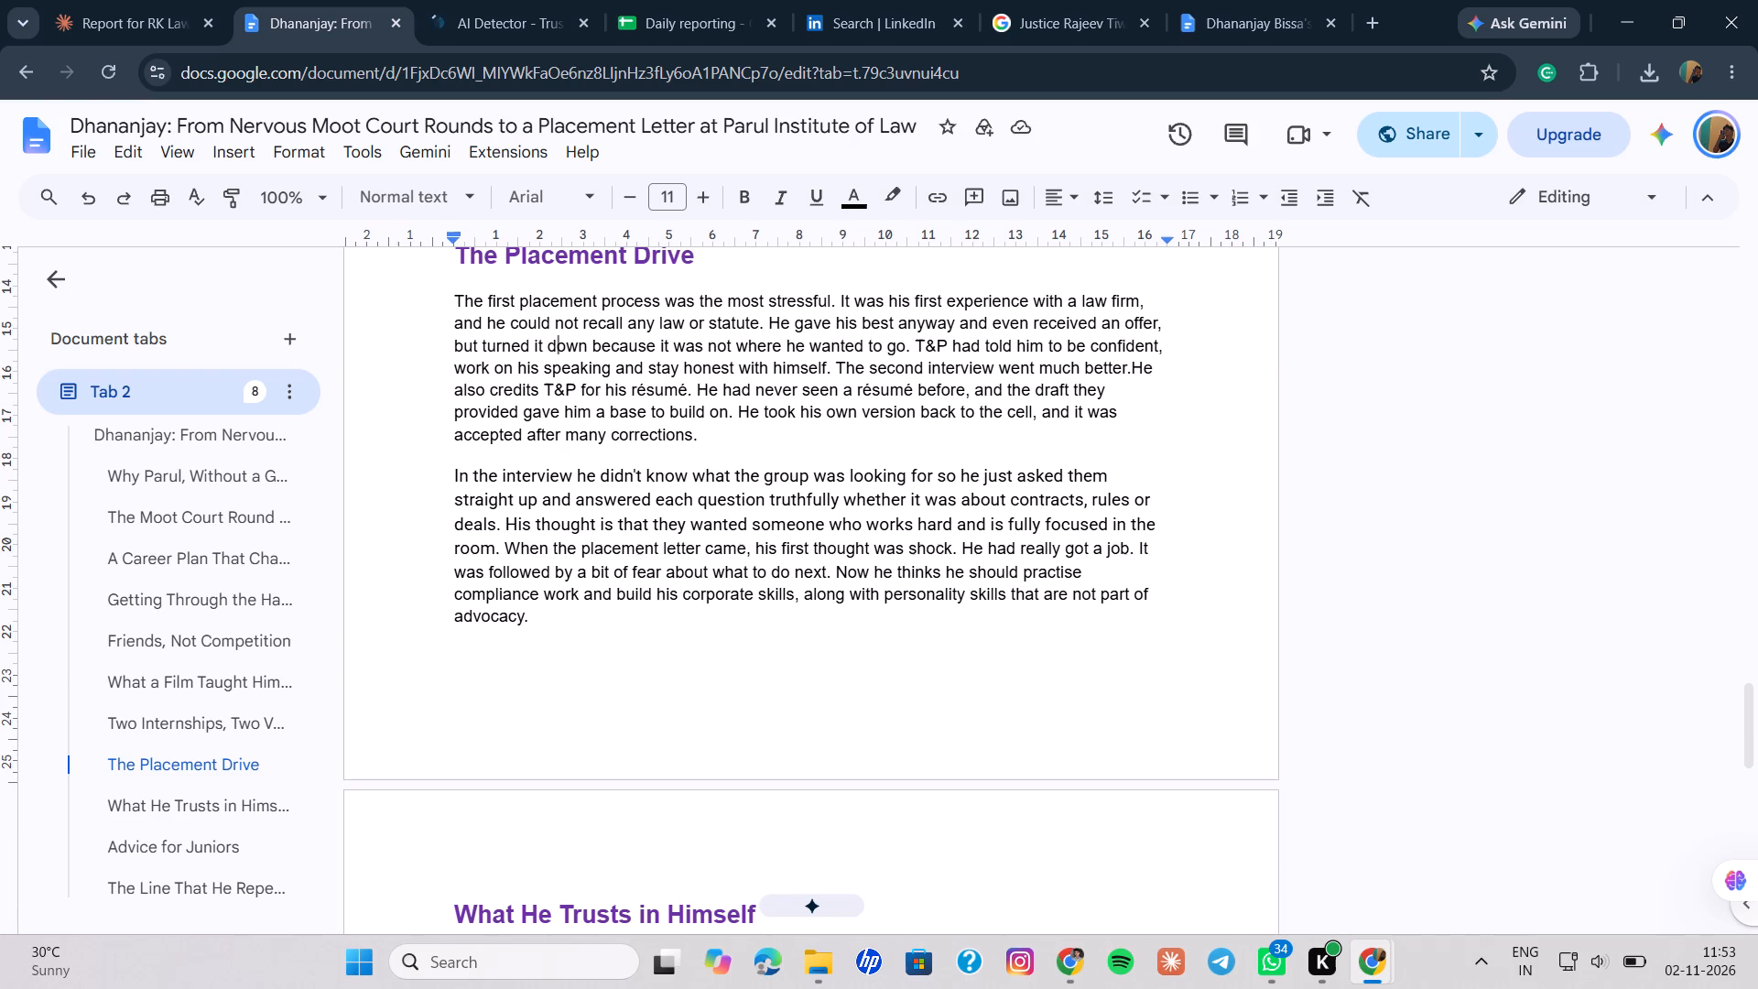
drag(455, 476, 480, 479)
drag(480, 479, 513, 507)
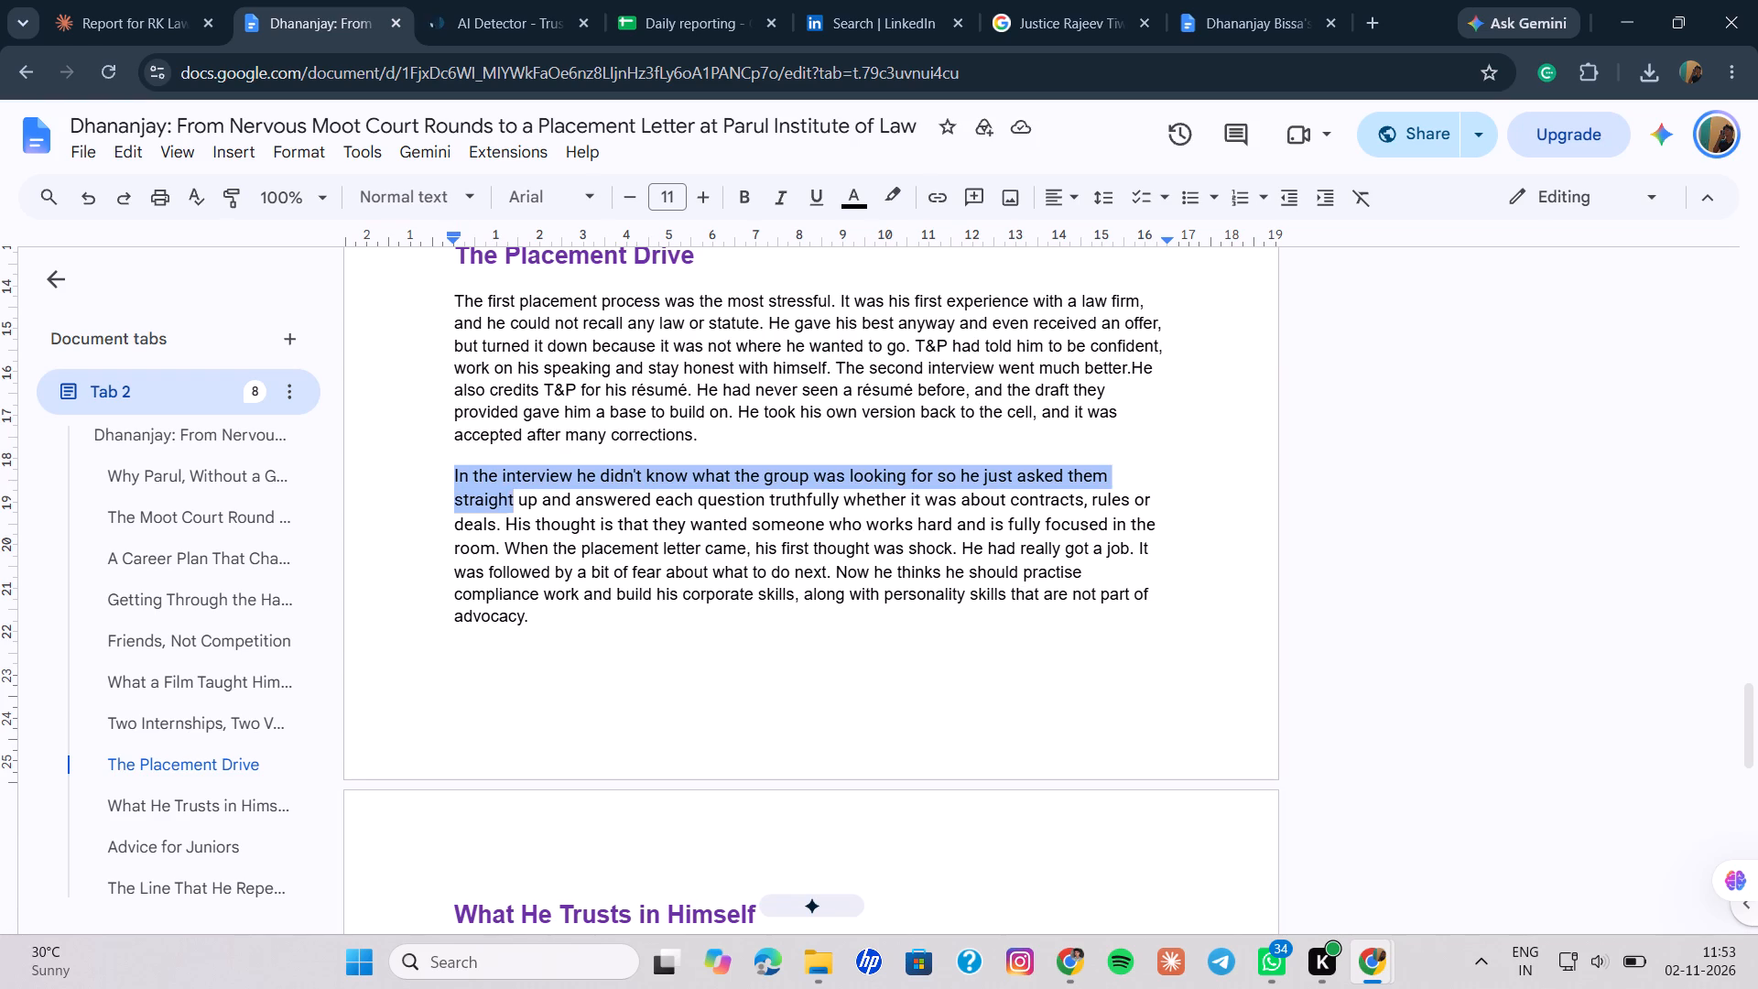
drag(513, 507, 514, 526)
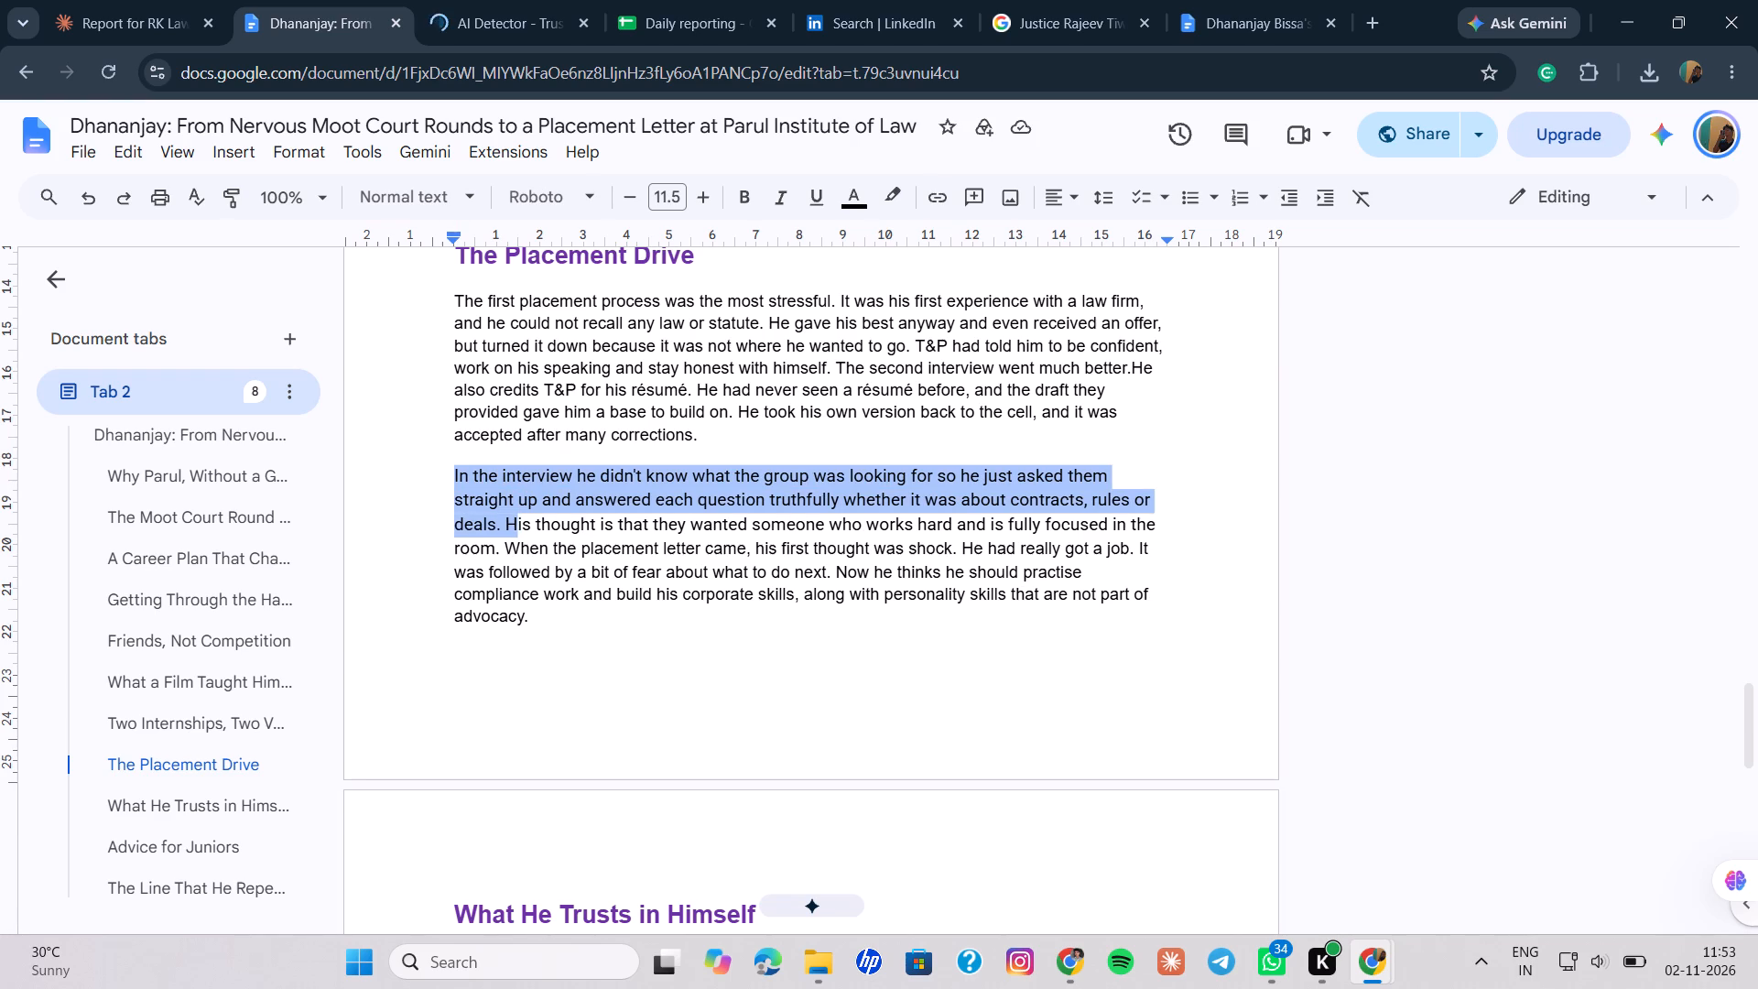
click(516, 525)
Read the closing sections "What He Trusts in Himself", "Advice for Juniors" and "The Line That He Repeats to Himself".
scroll(543, 515, down, 4)
click(442, 549)
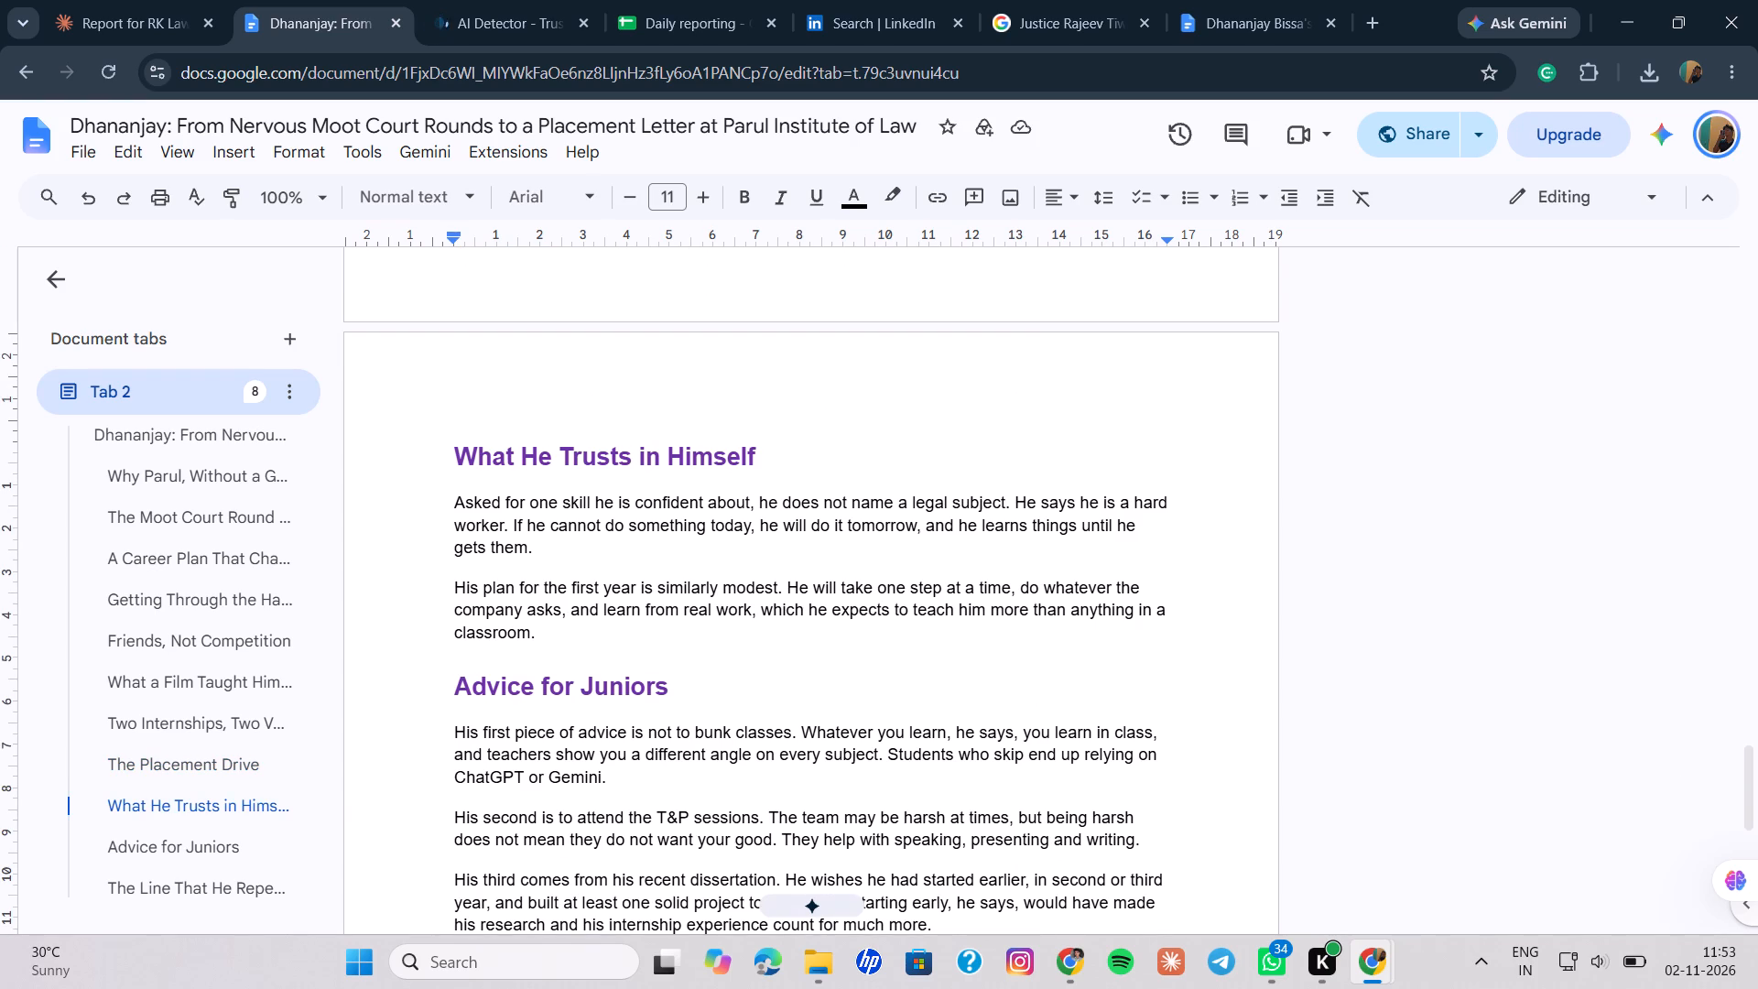
click(574, 614)
scroll(599, 612, down, 3)
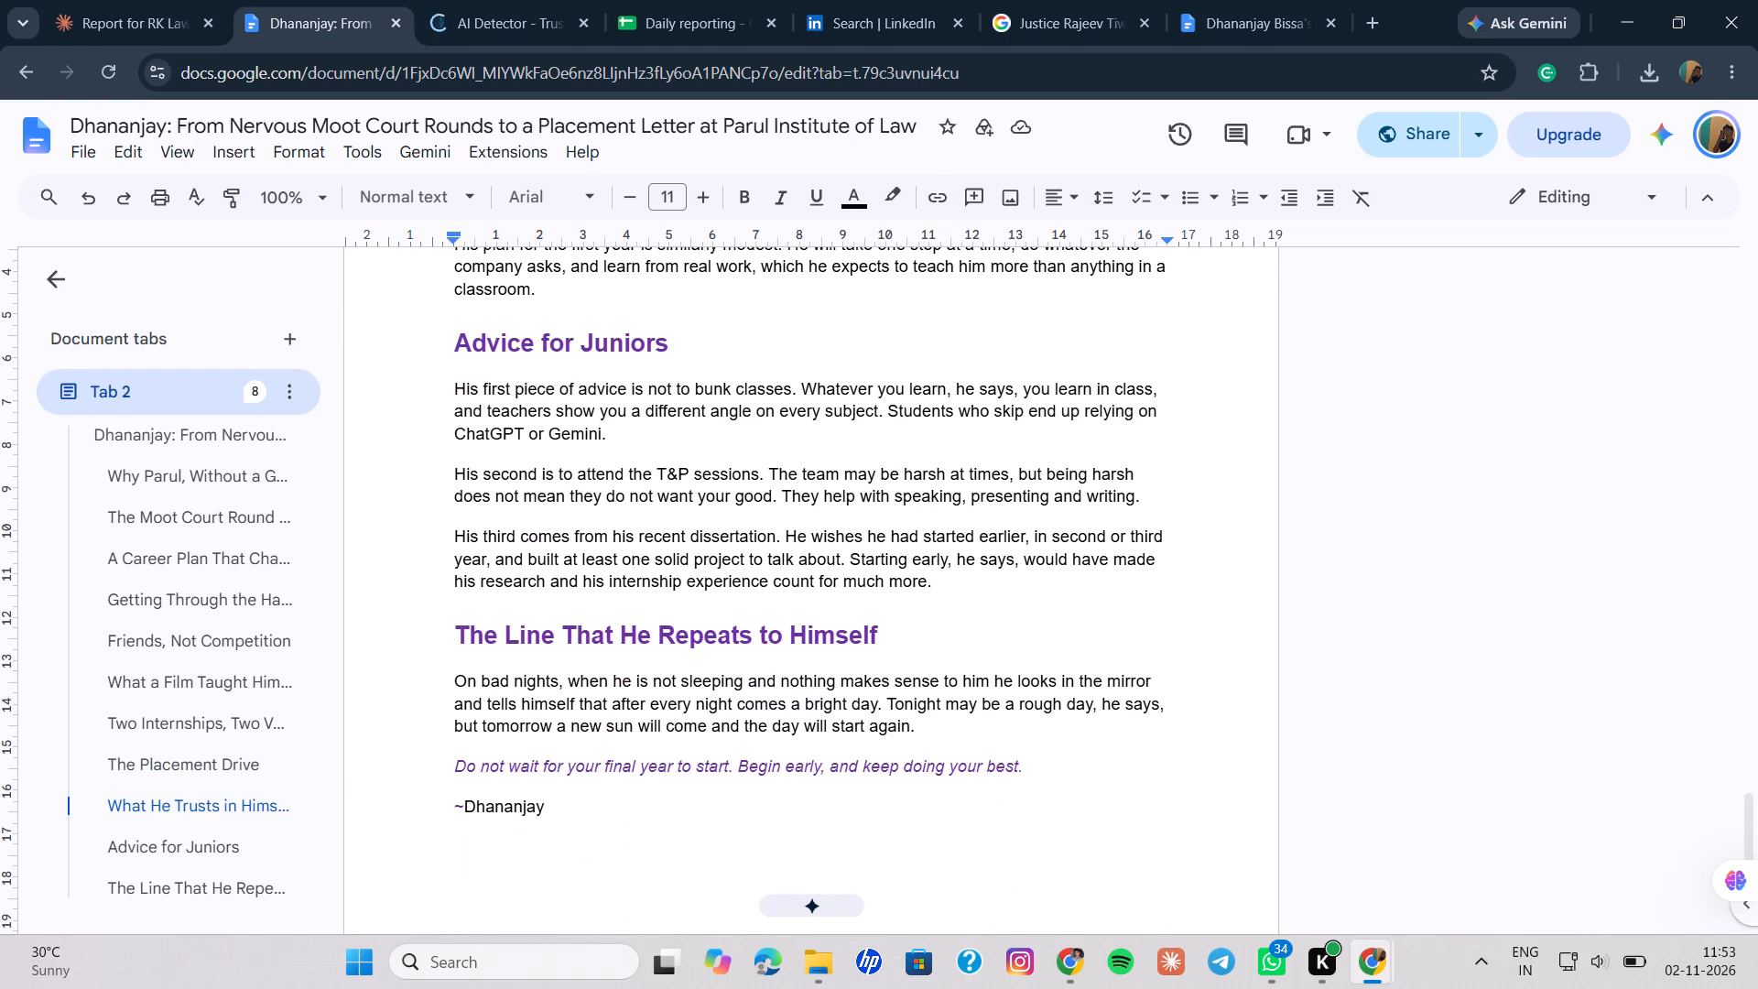
click(760, 399)
click(686, 488)
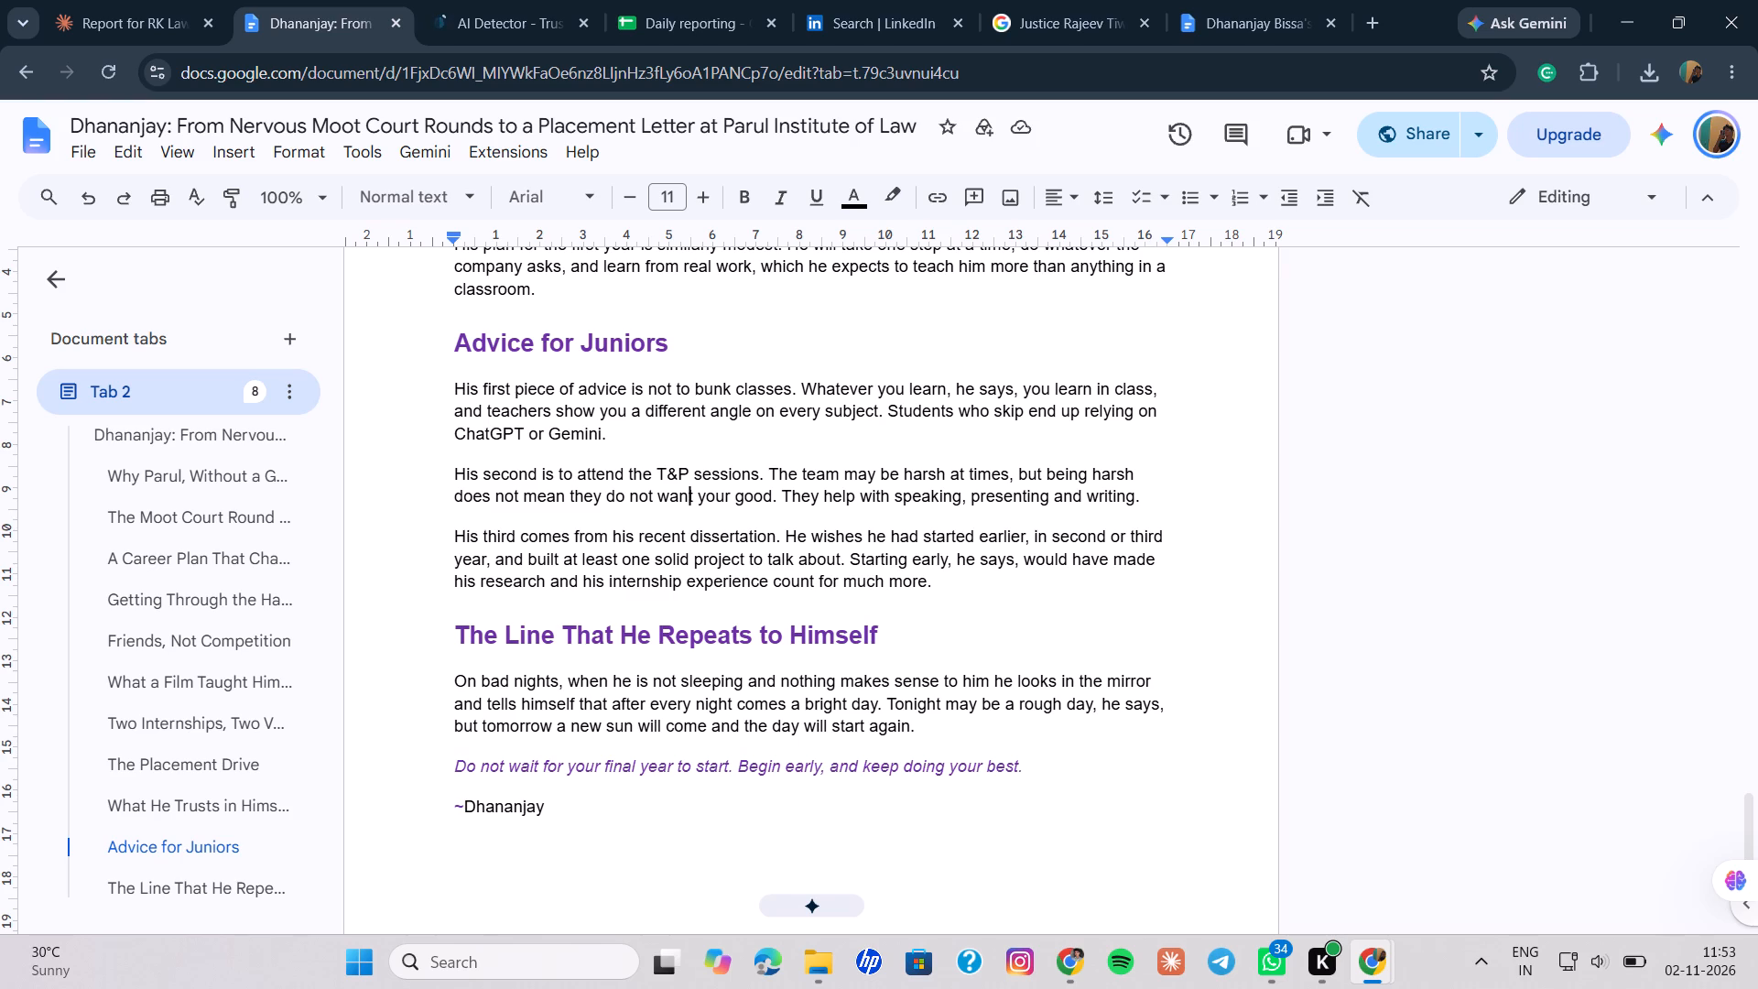
Download the reviewed article as a PDF document.
click(79, 153)
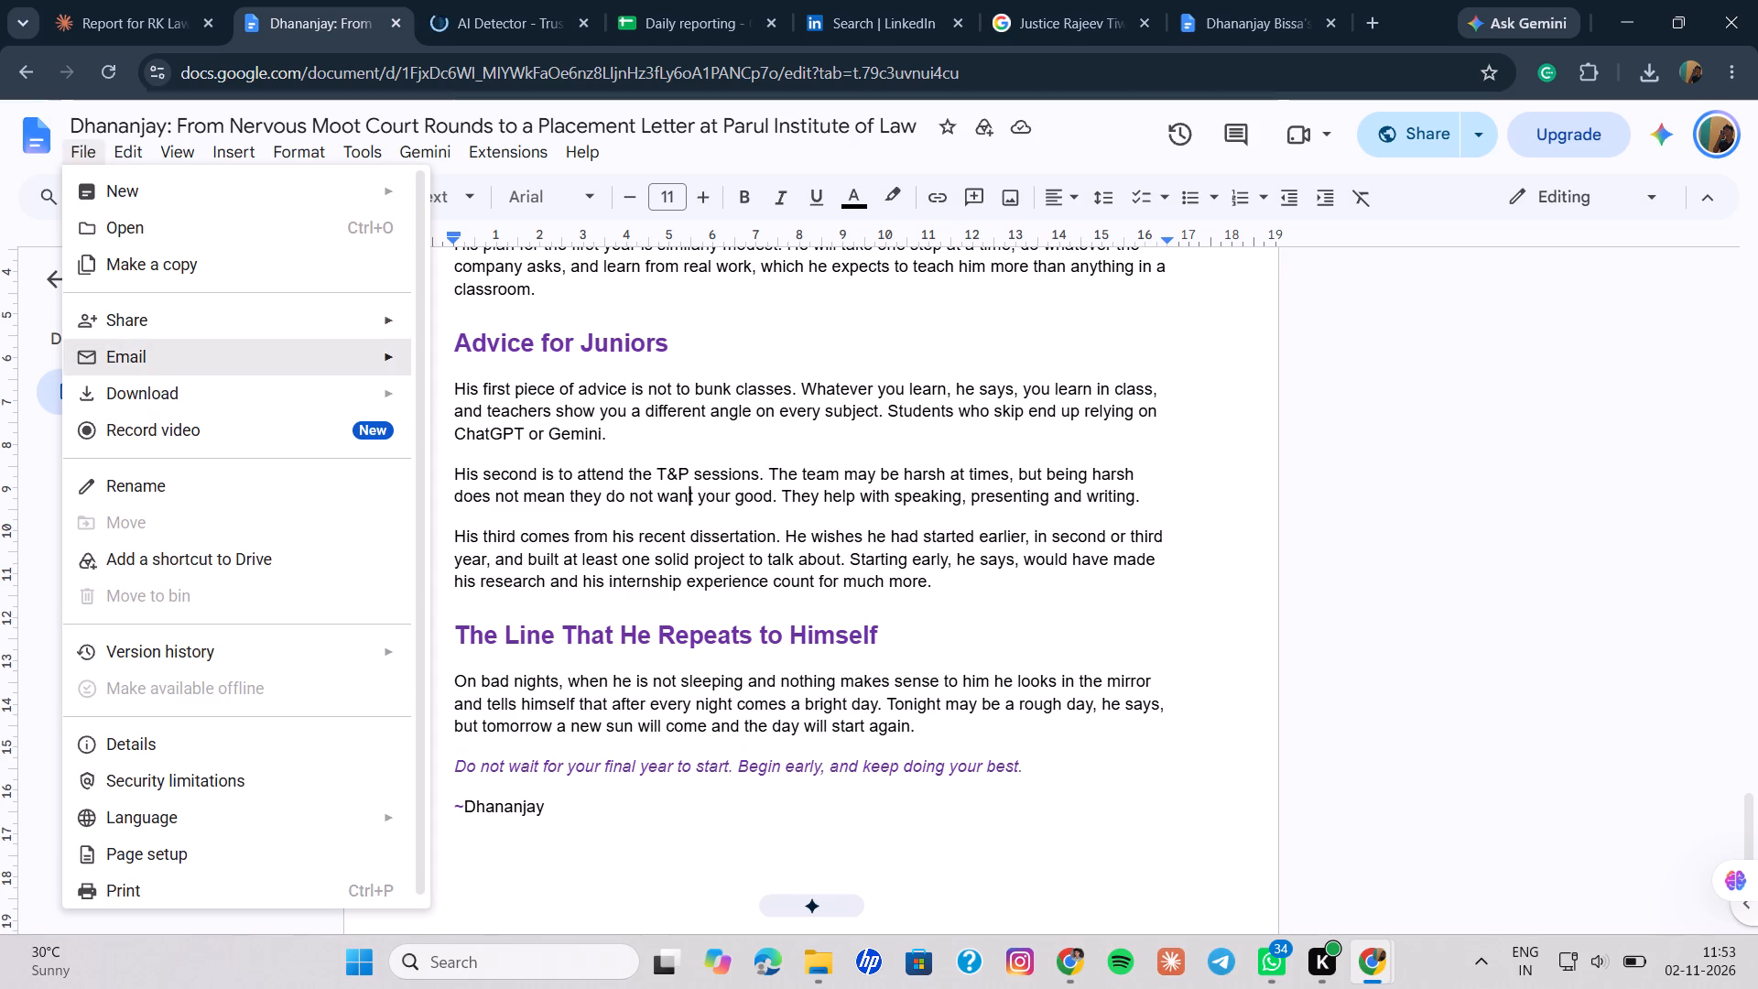
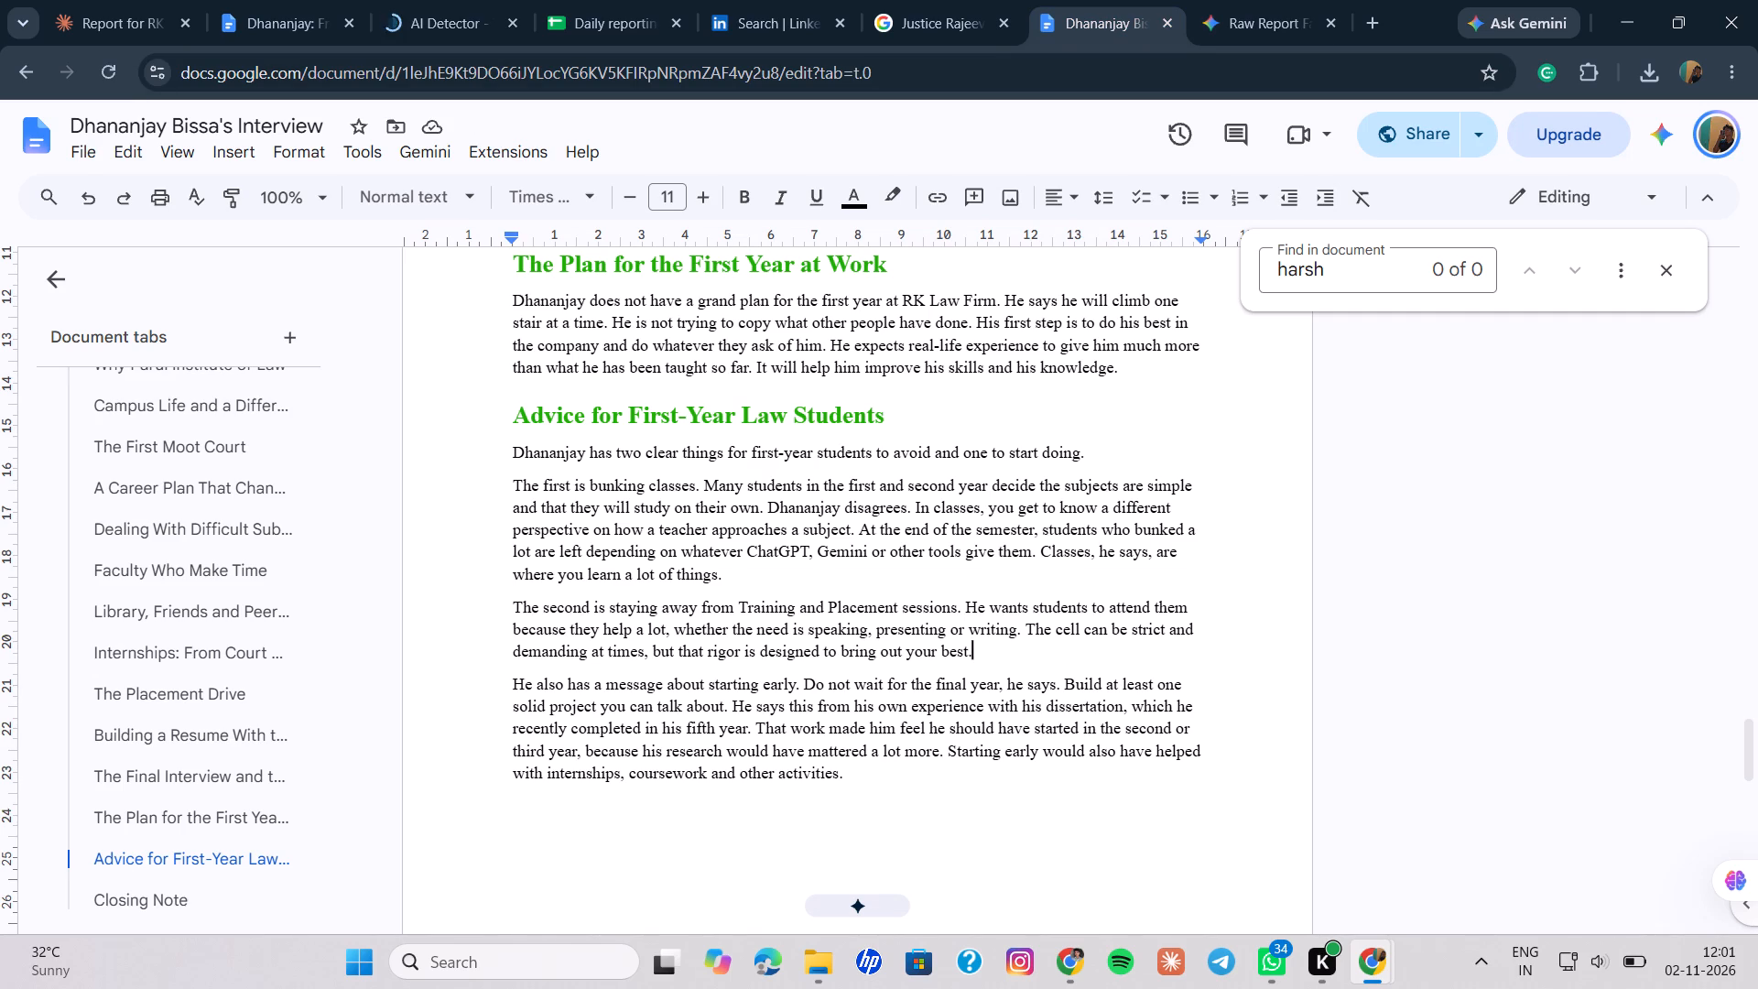
click(1674, 284)
click(1121, 543)
key(ctrl+s)
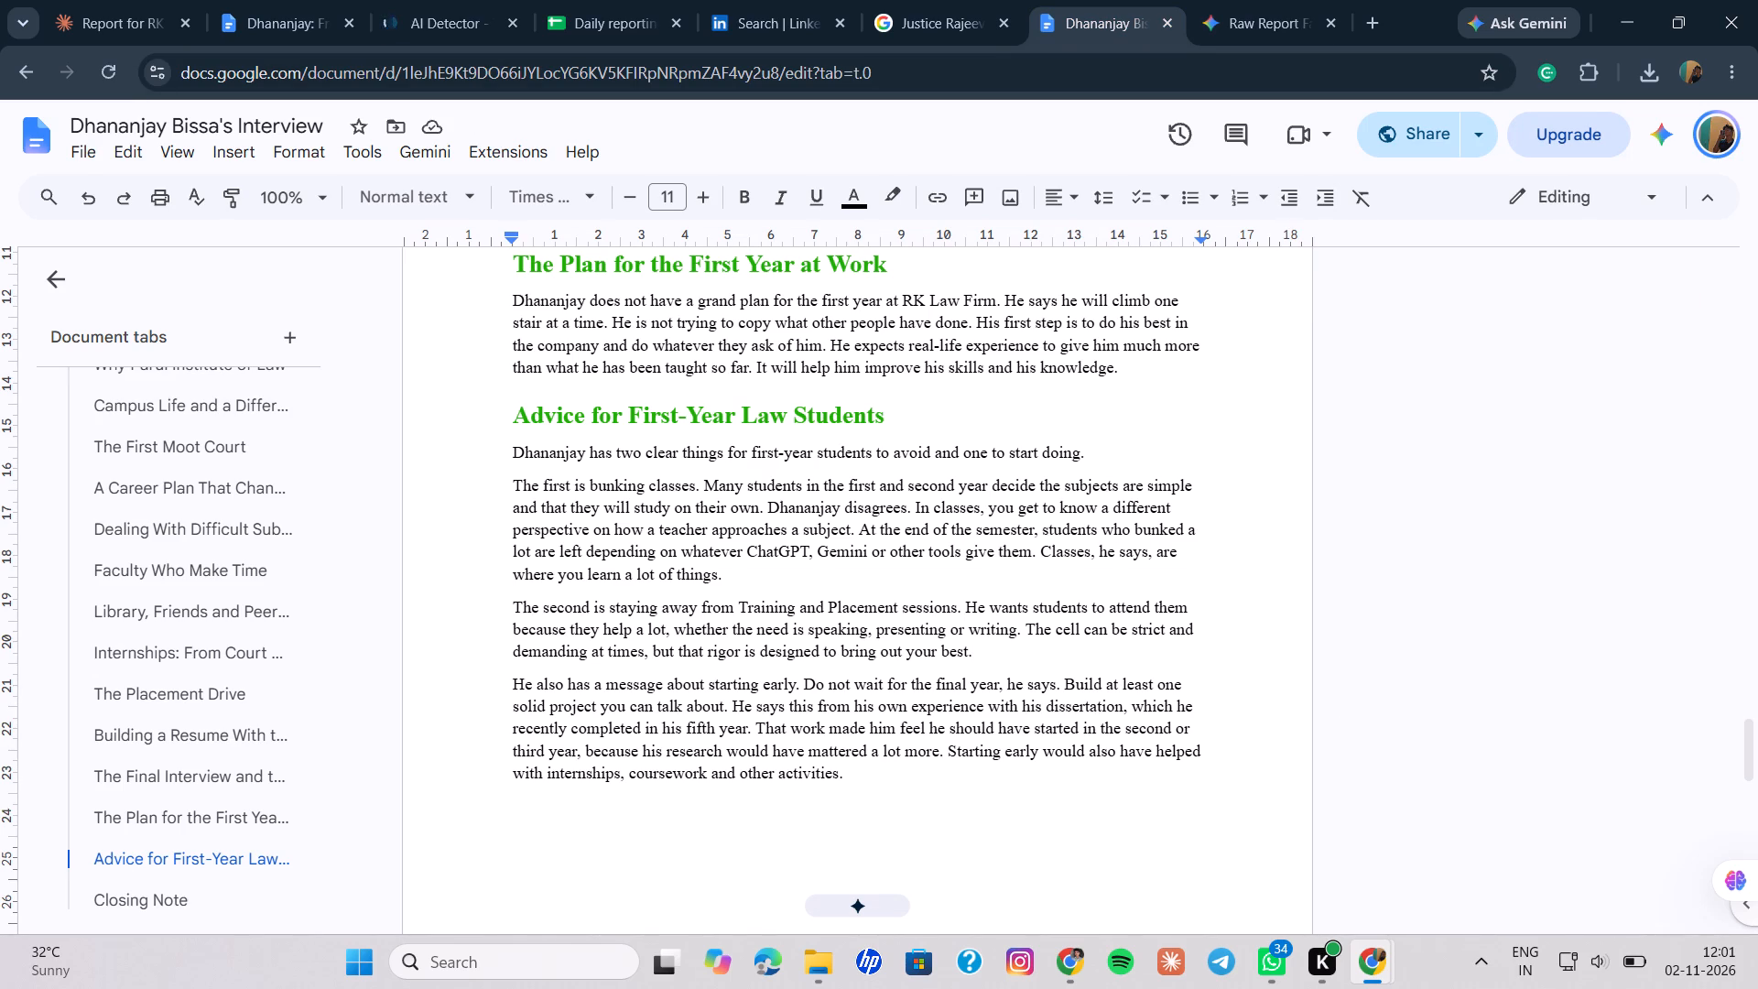
Look over the Advice for First-Year Law Students section, particularly the bunking-classes paragraph, and save the document again.
click(502, 488)
scroll(771, 538, down, 1)
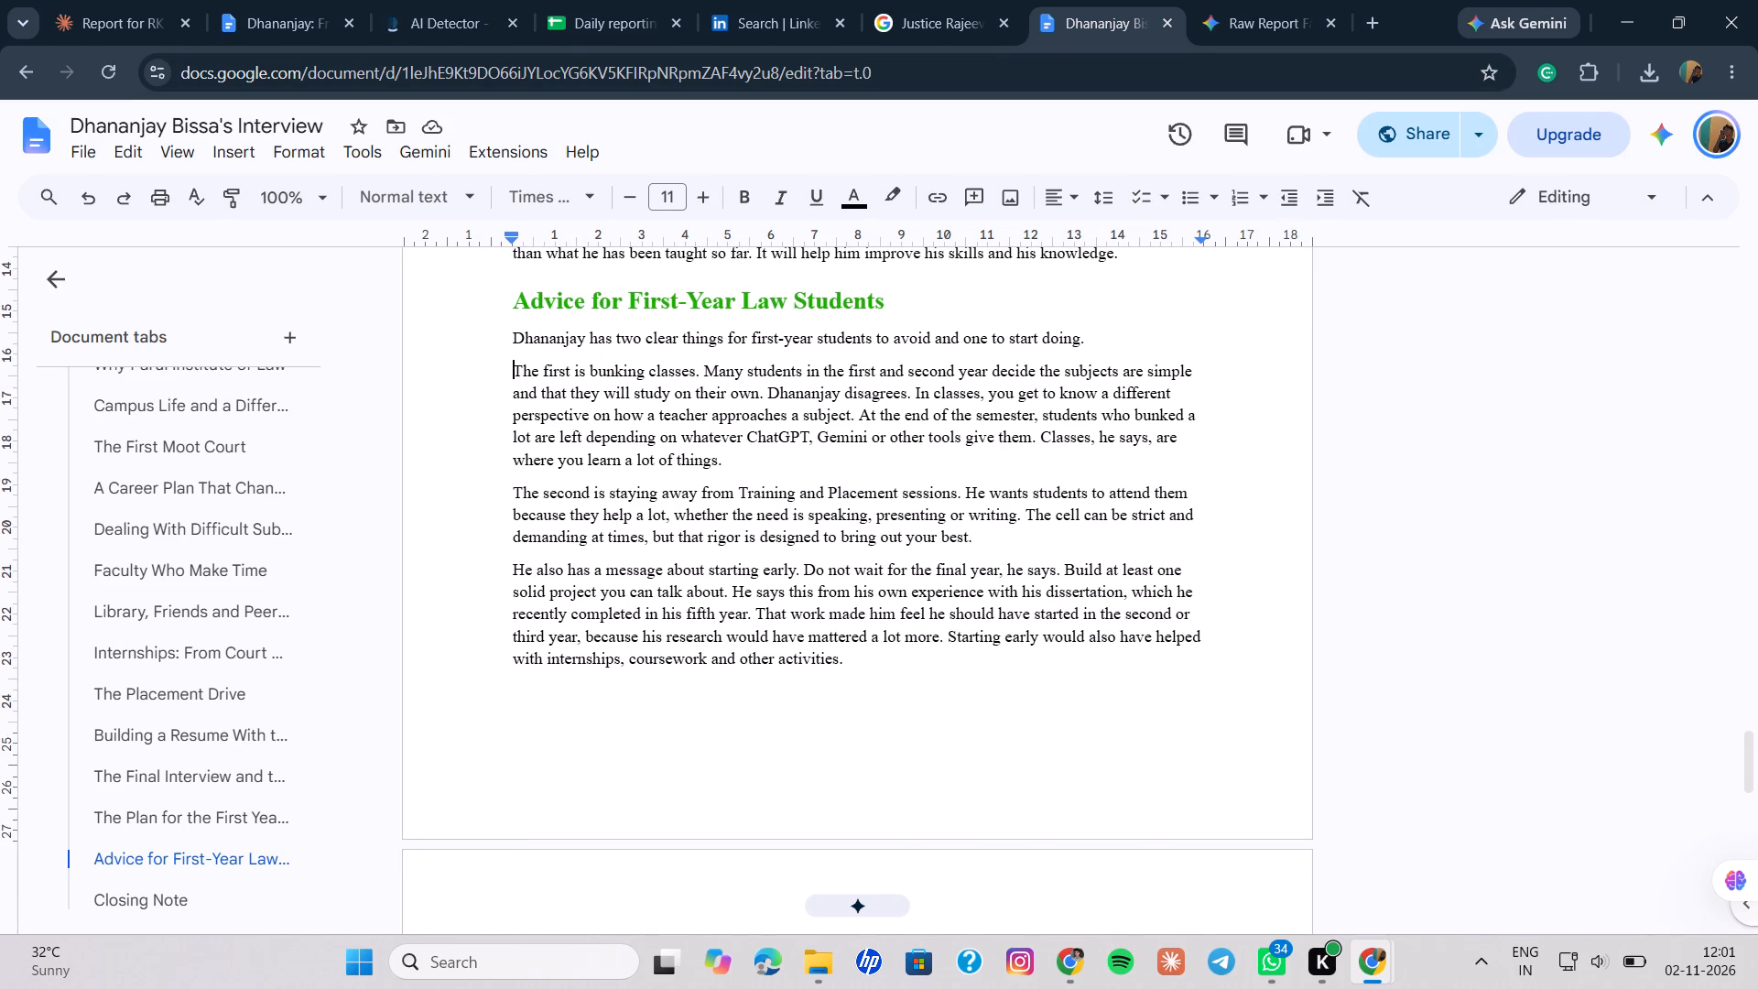
click(916, 469)
click(607, 461)
click(673, 451)
click(788, 462)
key(ctrl+s)
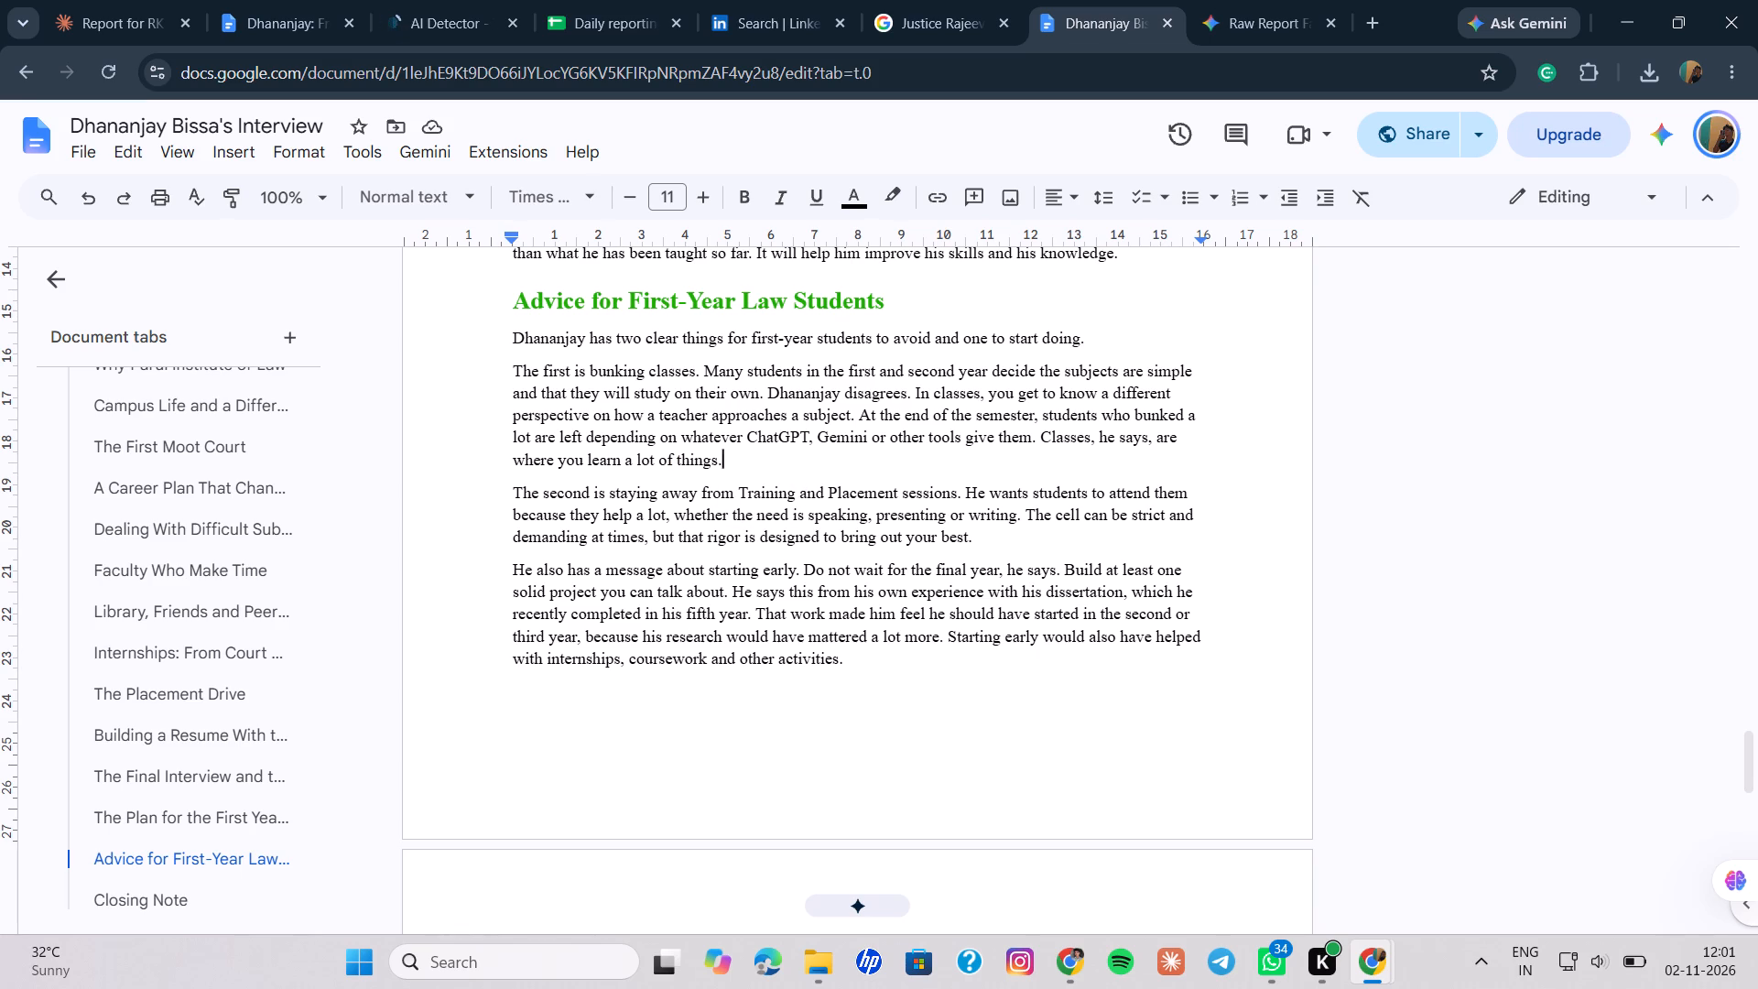
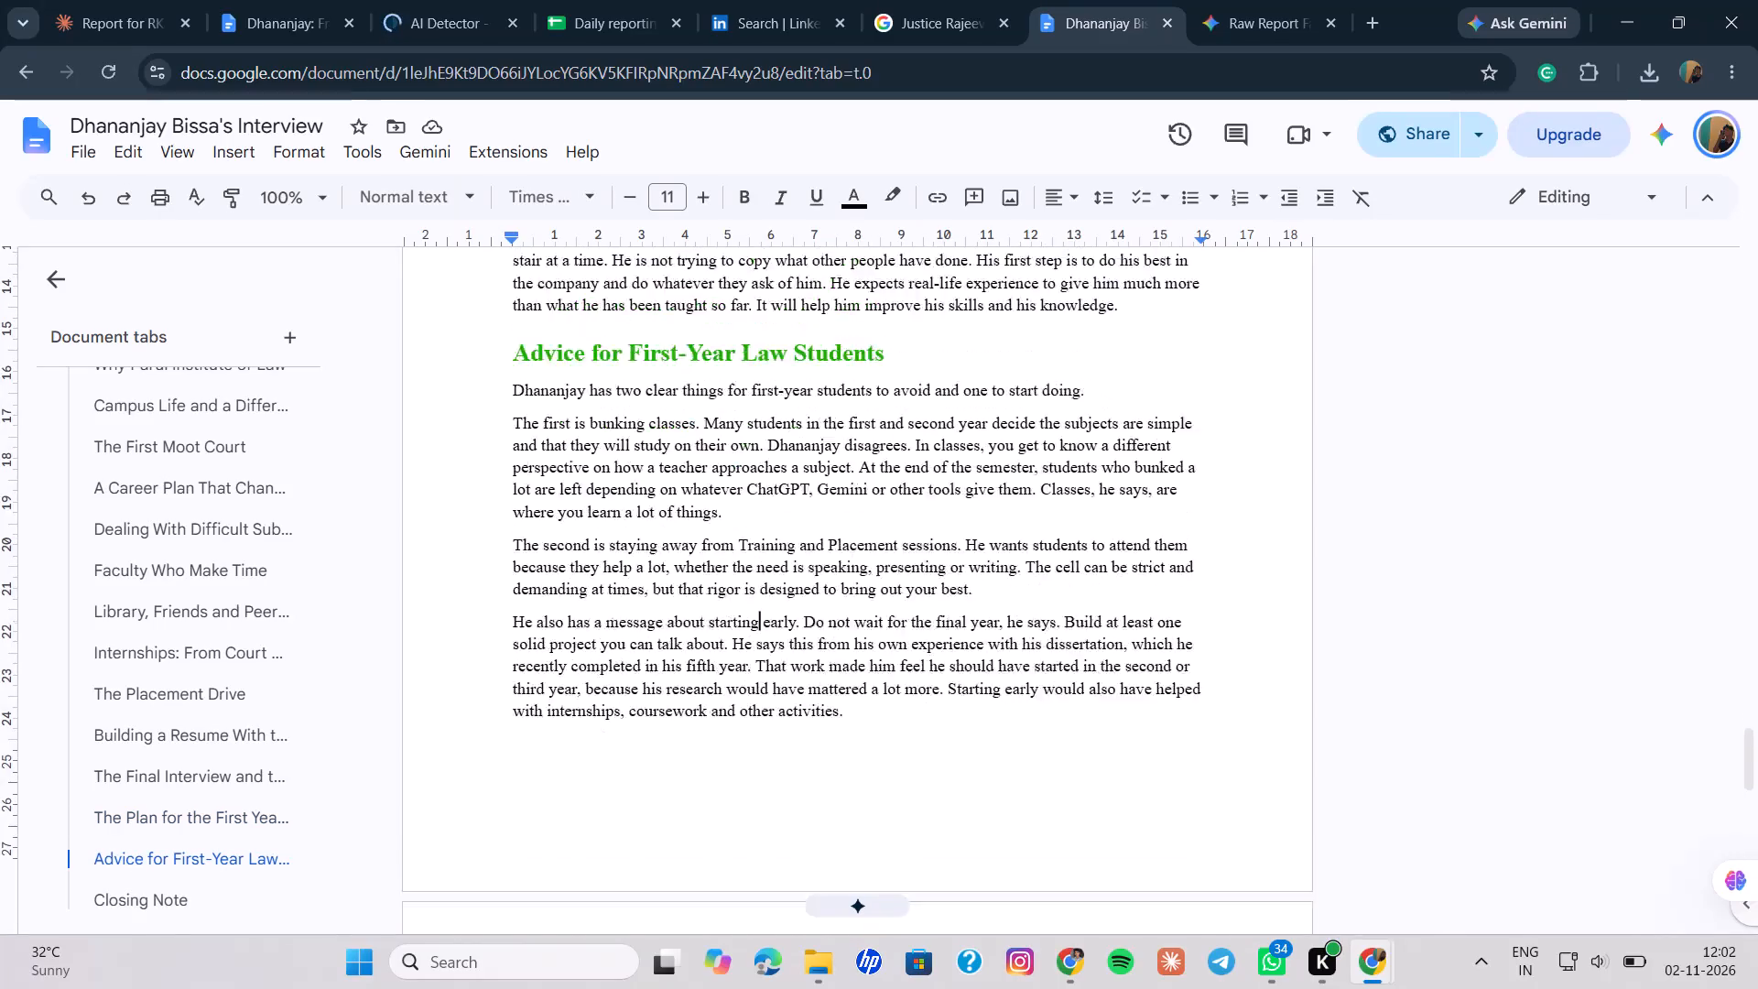
Switch to LinkedIn, check the open chat about scheduling an interview after office hours, and close that conversation.
scroll(761, 578, up, 2)
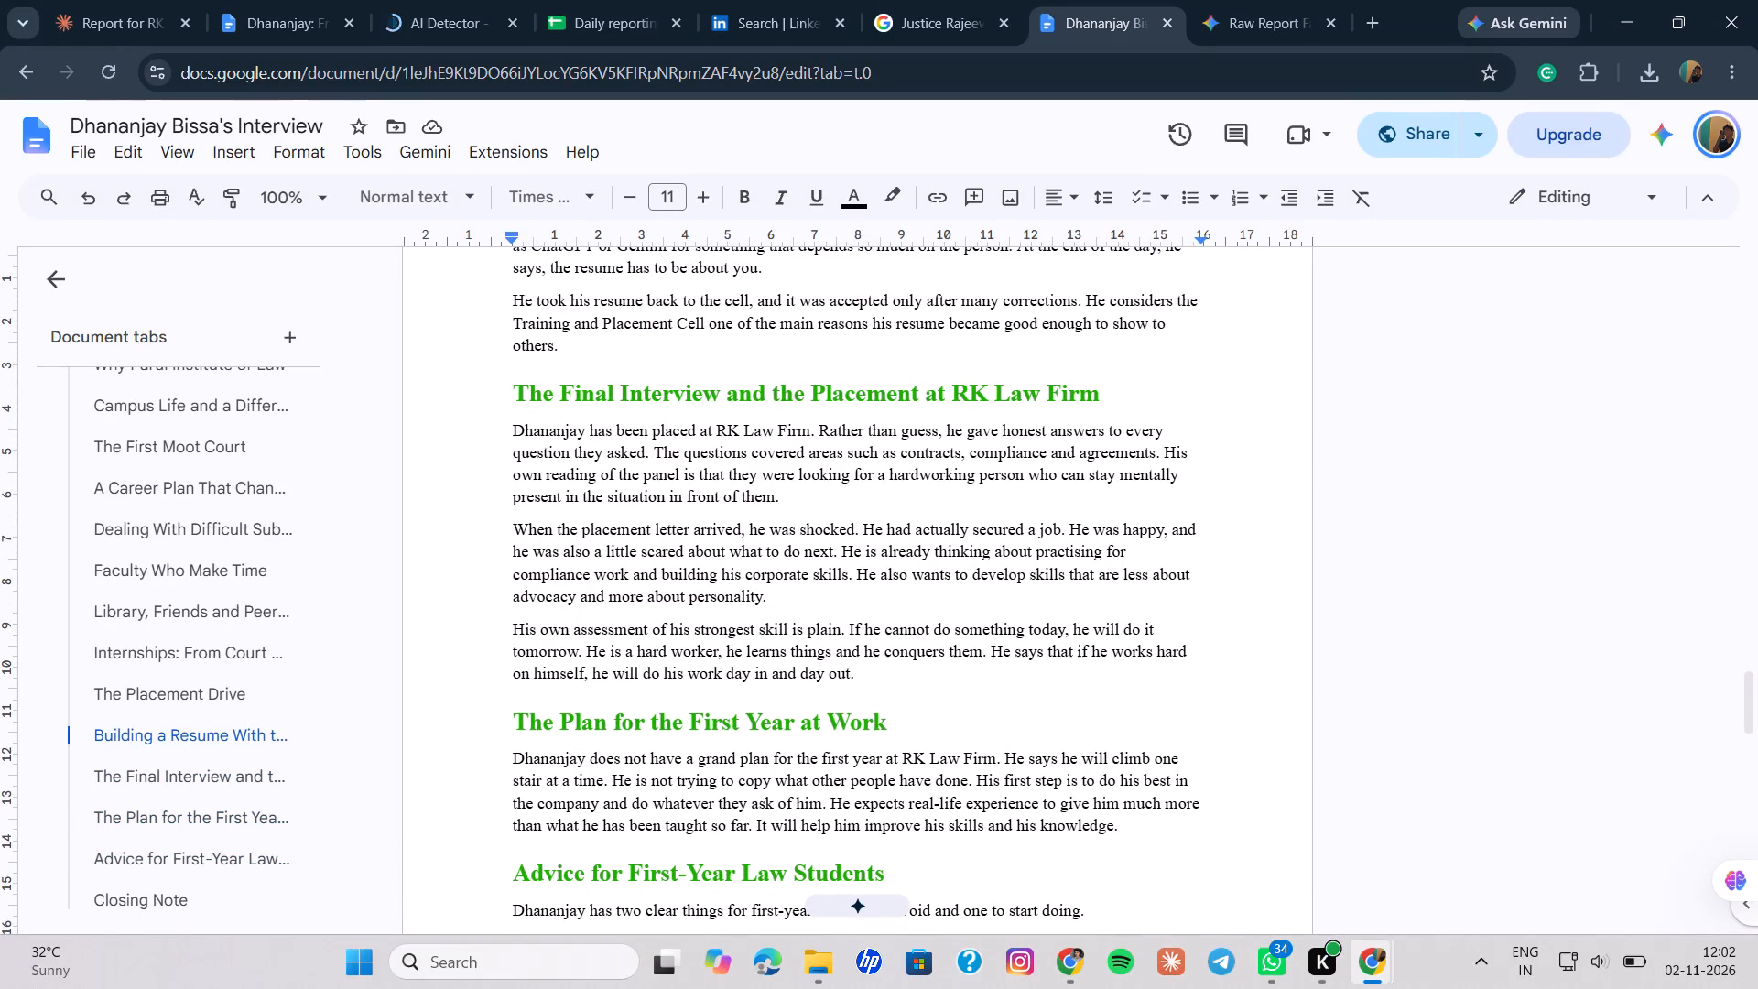
click(761, 17)
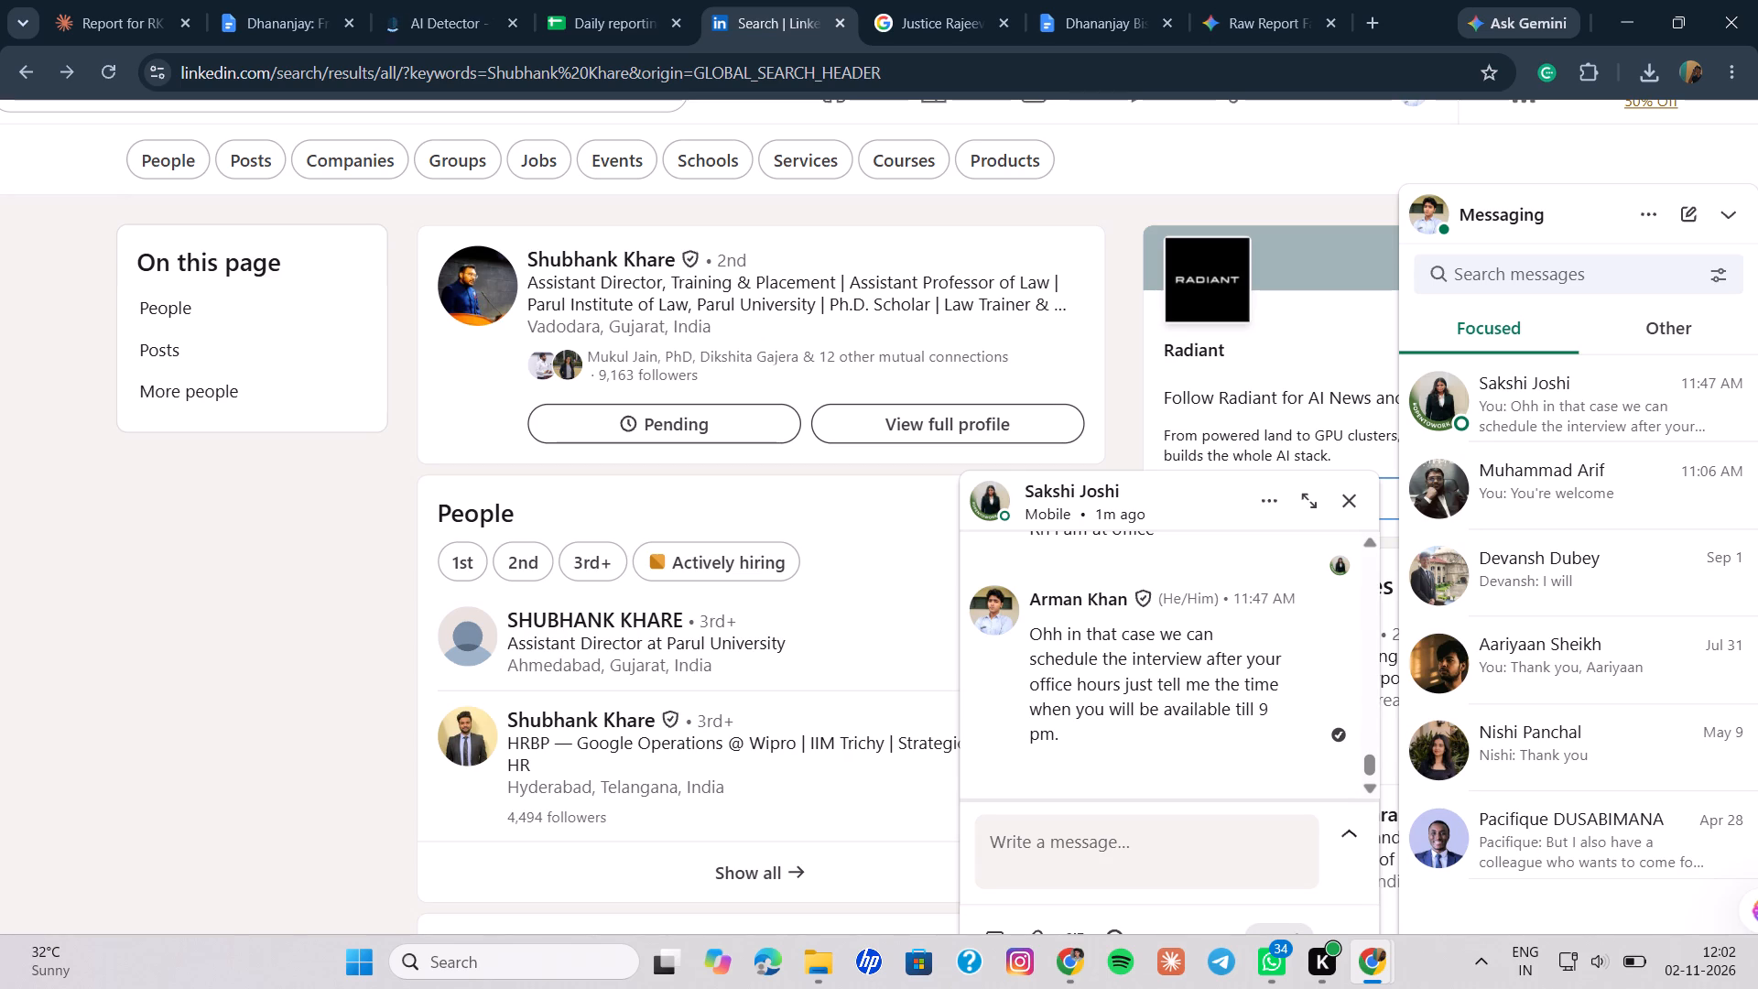
scroll(1160, 668, down, 3)
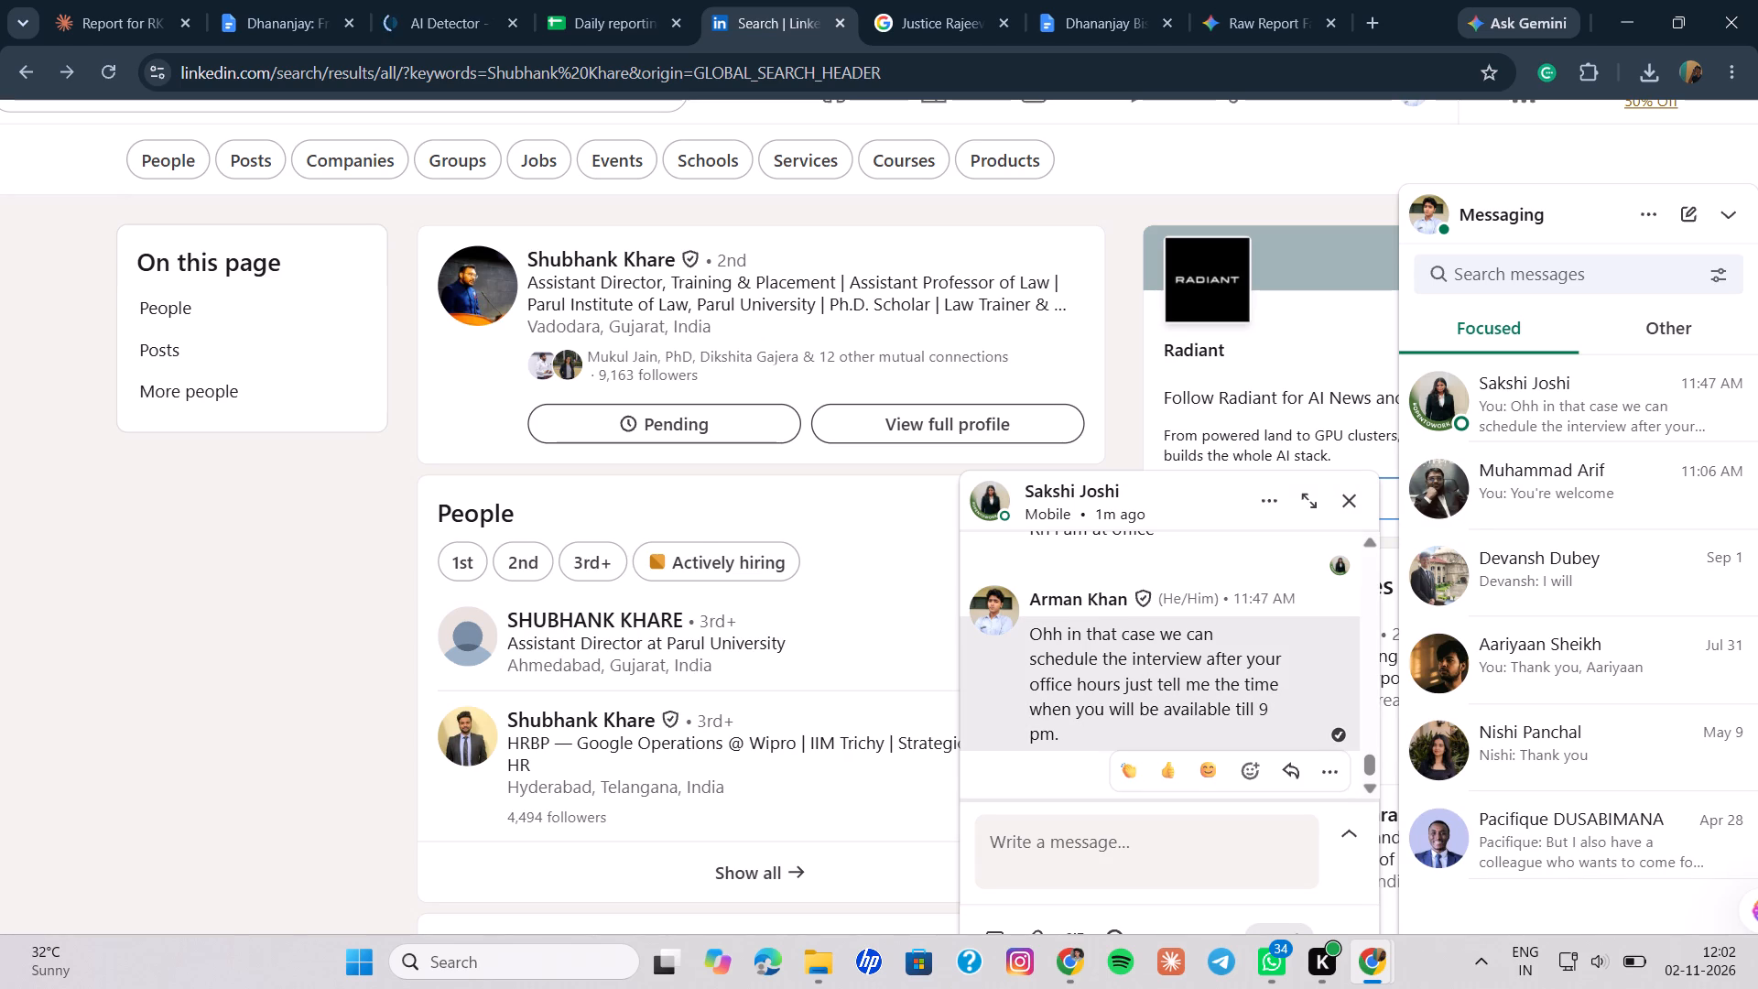
scroll(1161, 672, up, 3)
scroll(1199, 668, down, 5)
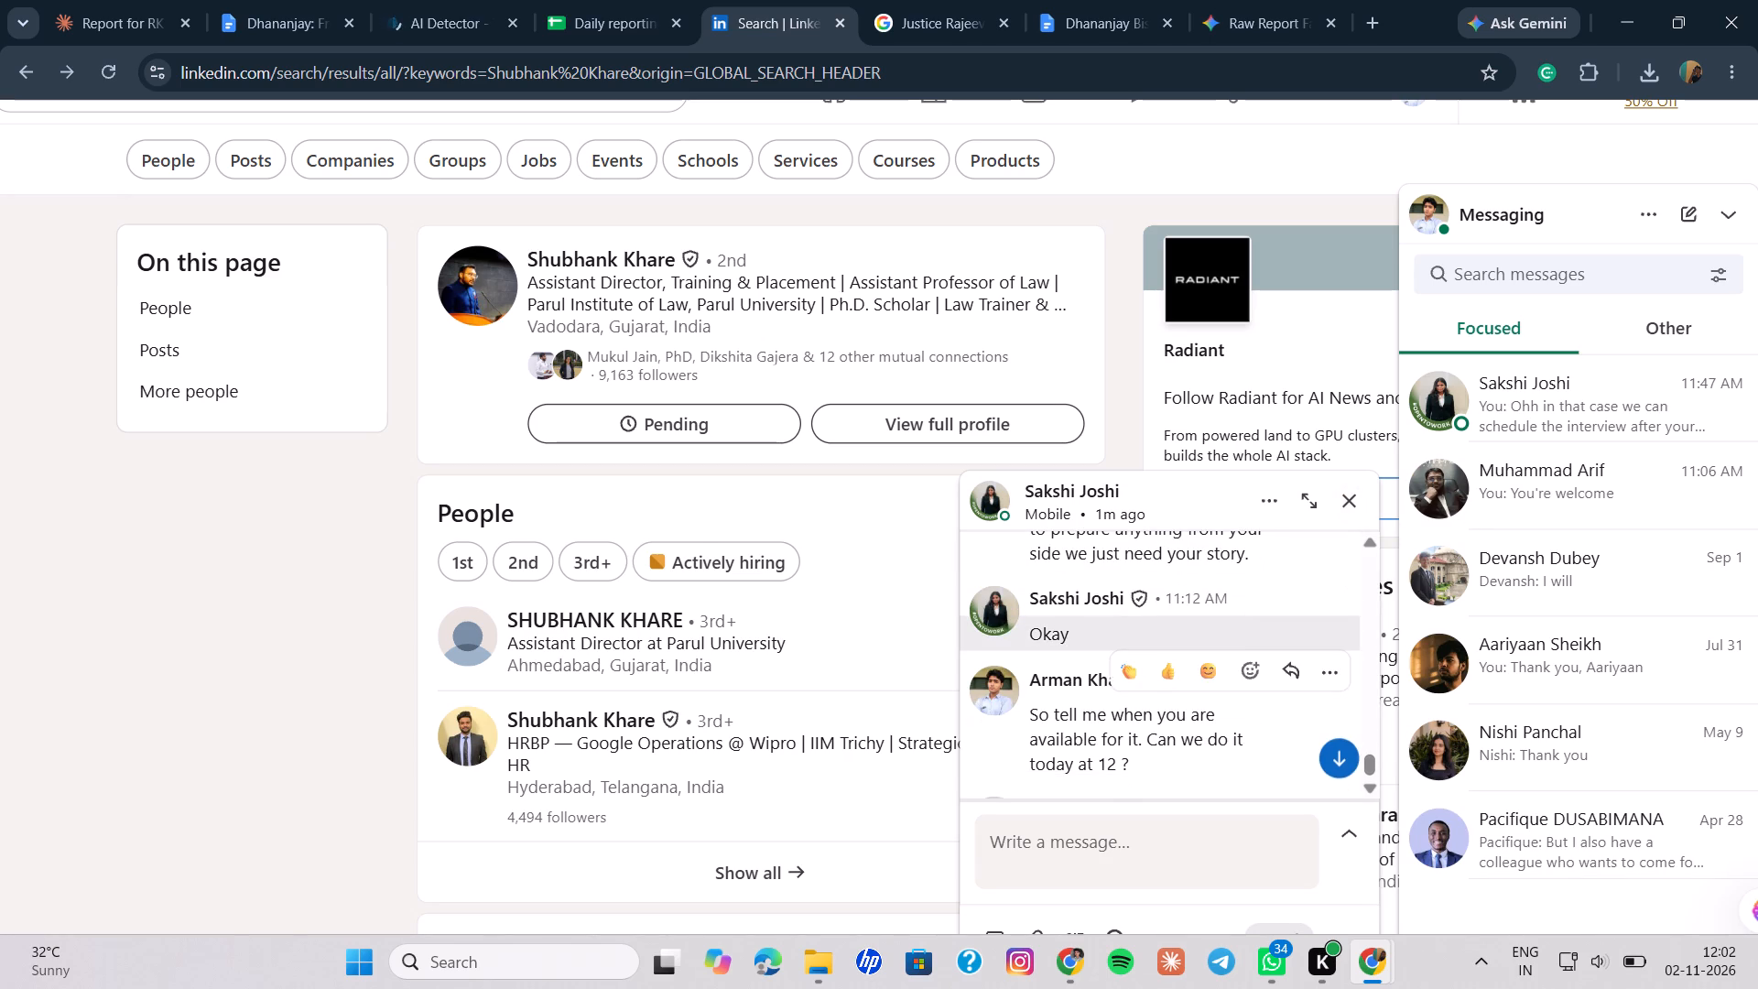
drag(1347, 499, 1349, 511)
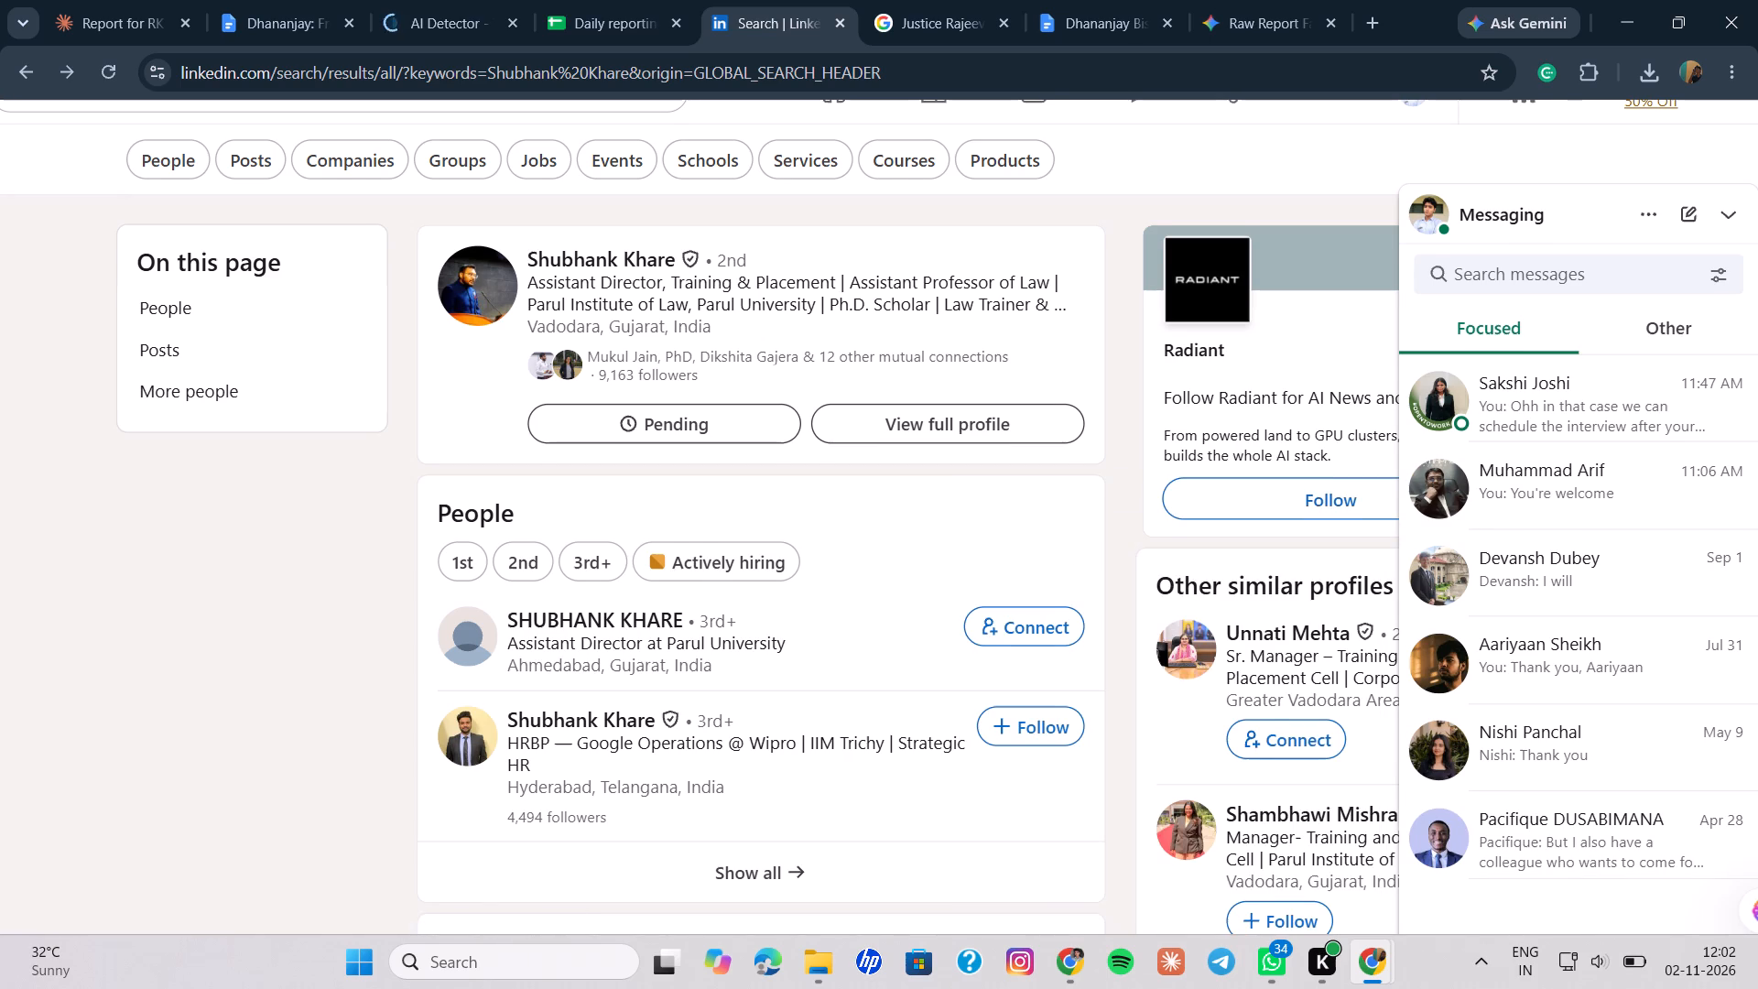